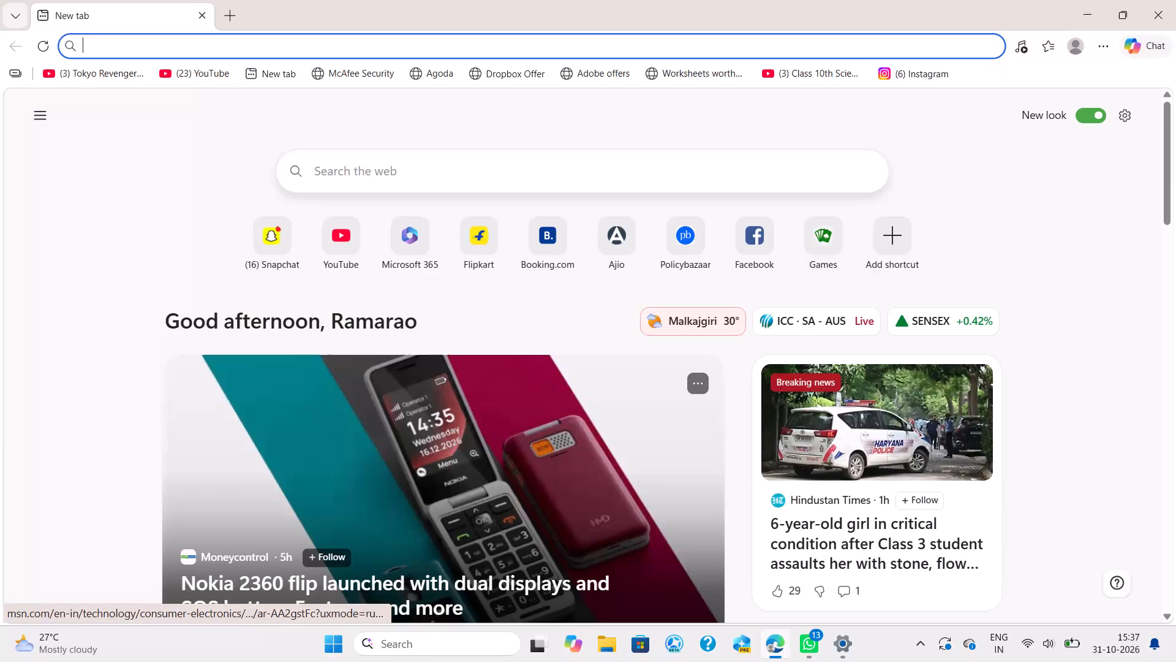
Launch Word, open the recent document DOC-20261030-WA0002 and maximize its window.
left_click(461, 642)
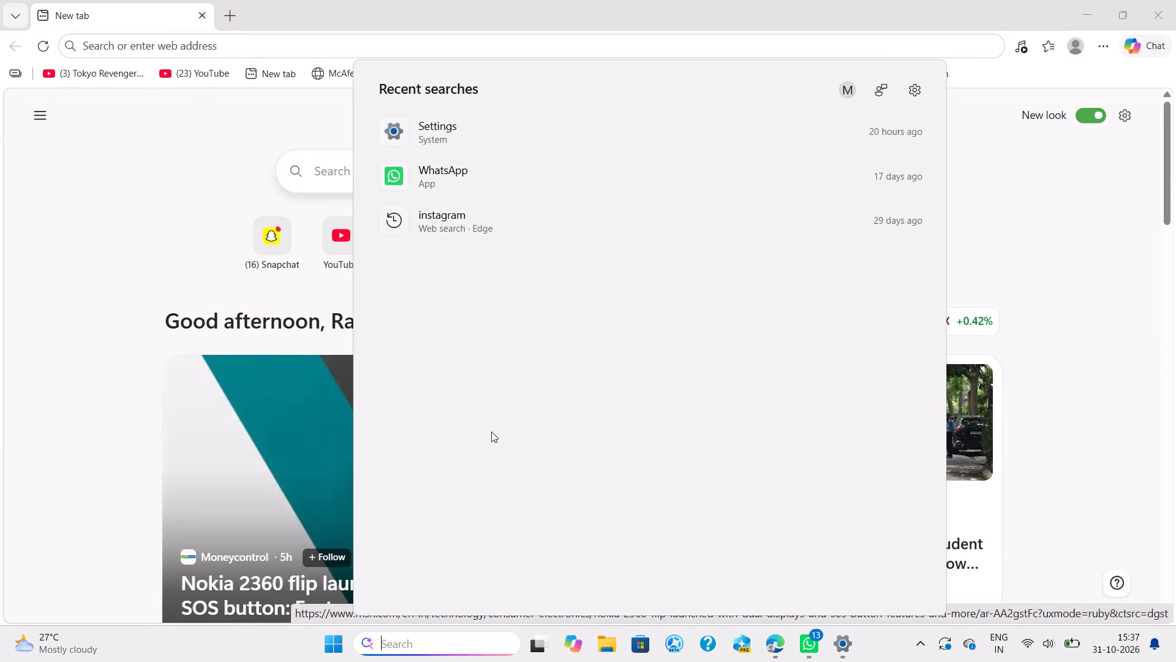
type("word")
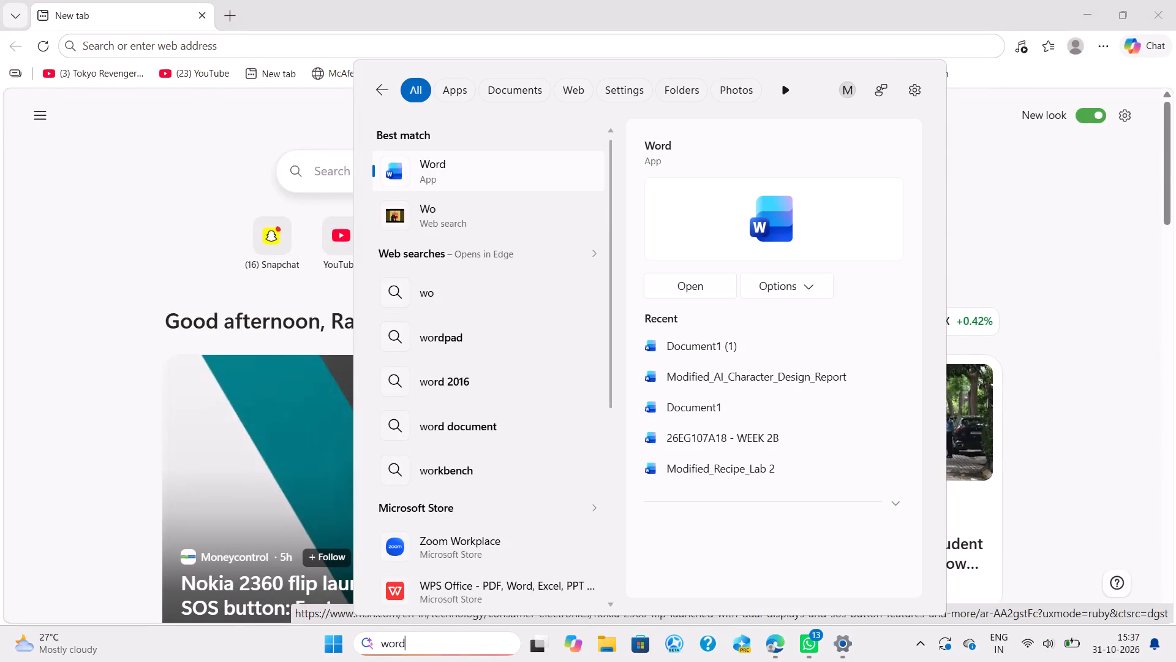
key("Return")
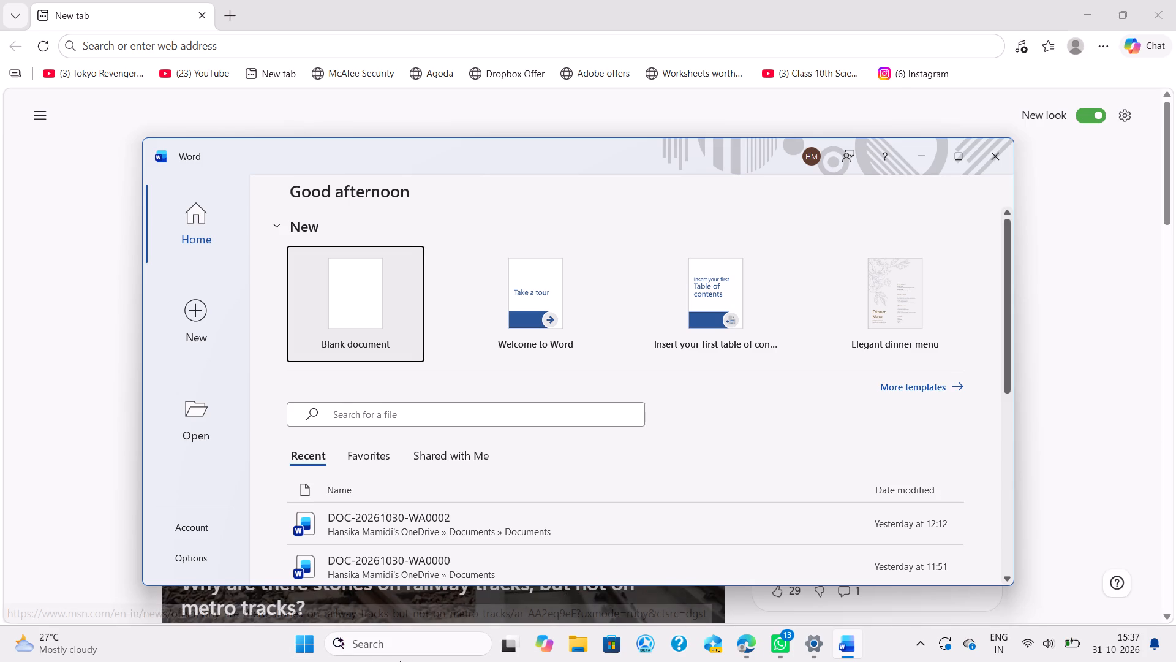
left_click(517, 519)
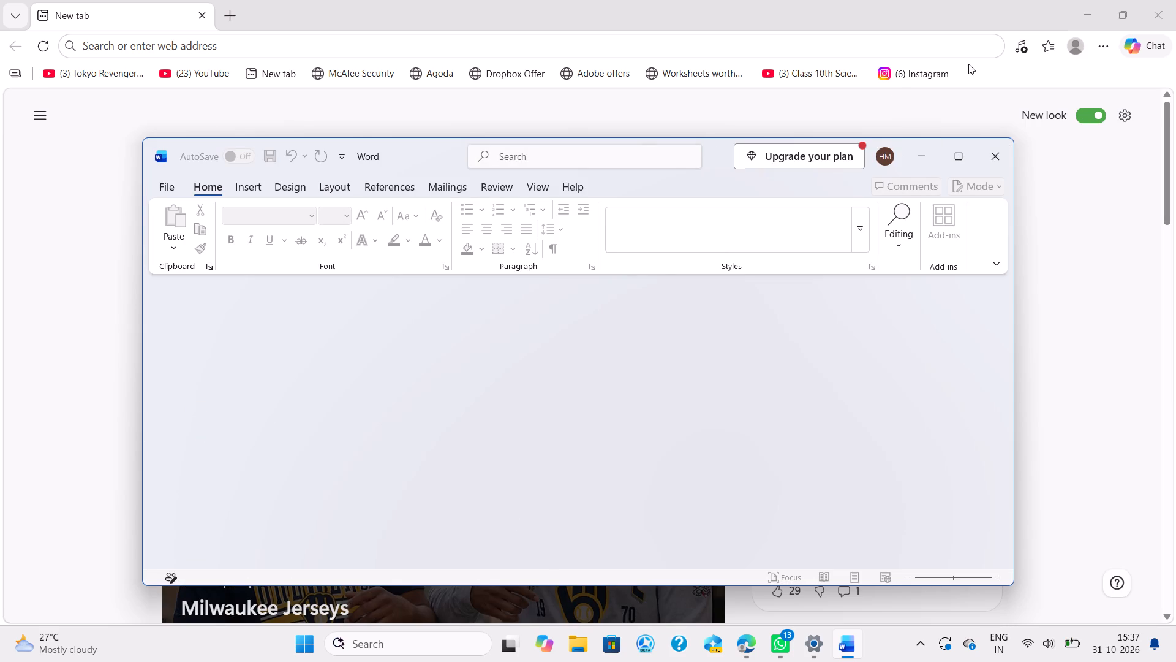
left_click(954, 161)
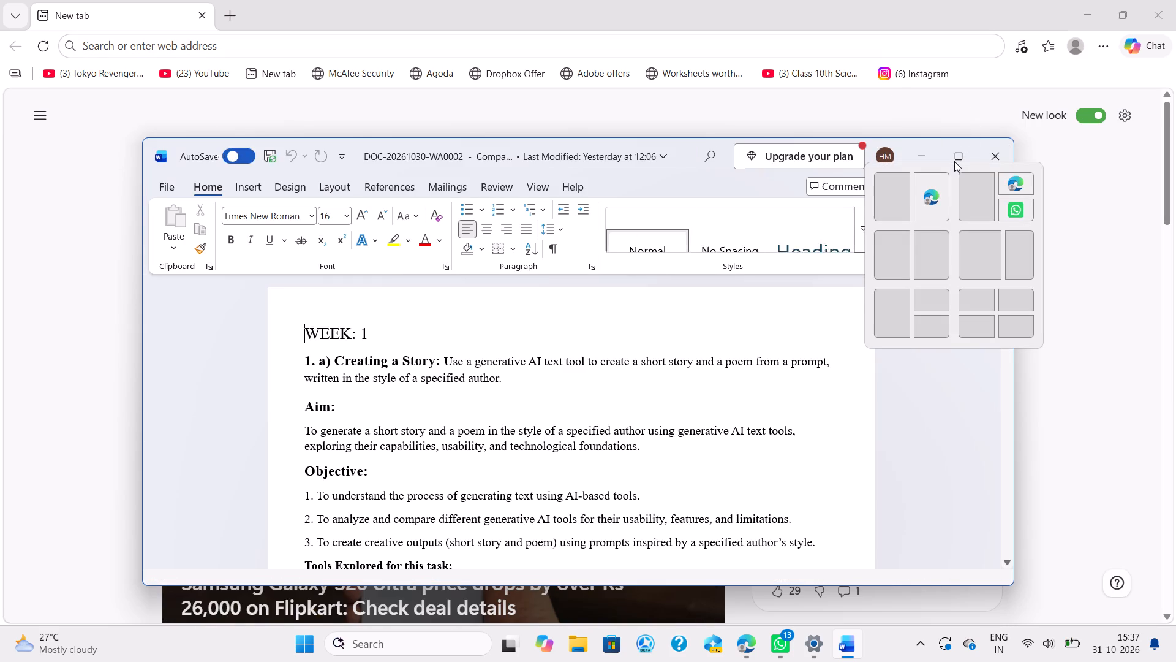
left_click(962, 157)
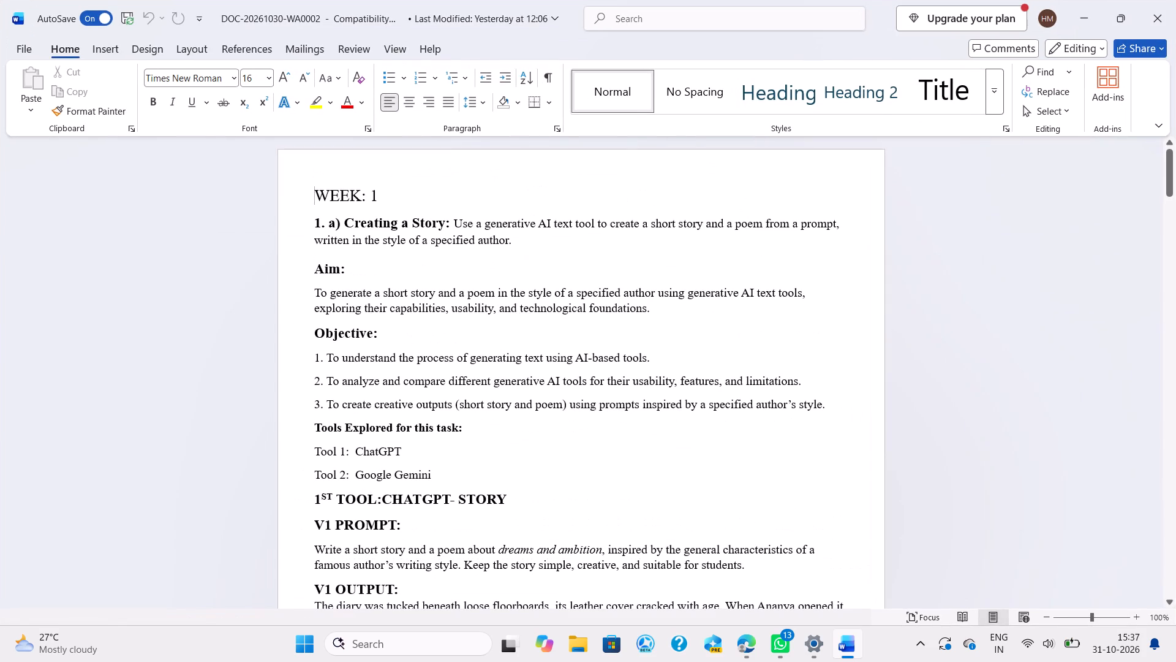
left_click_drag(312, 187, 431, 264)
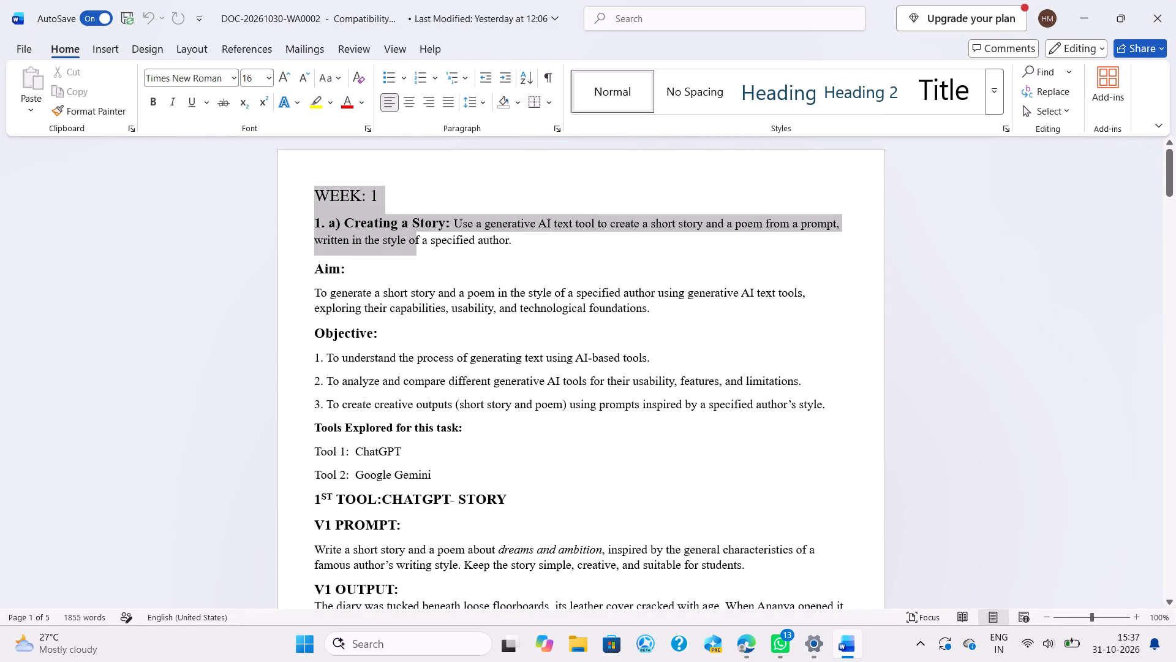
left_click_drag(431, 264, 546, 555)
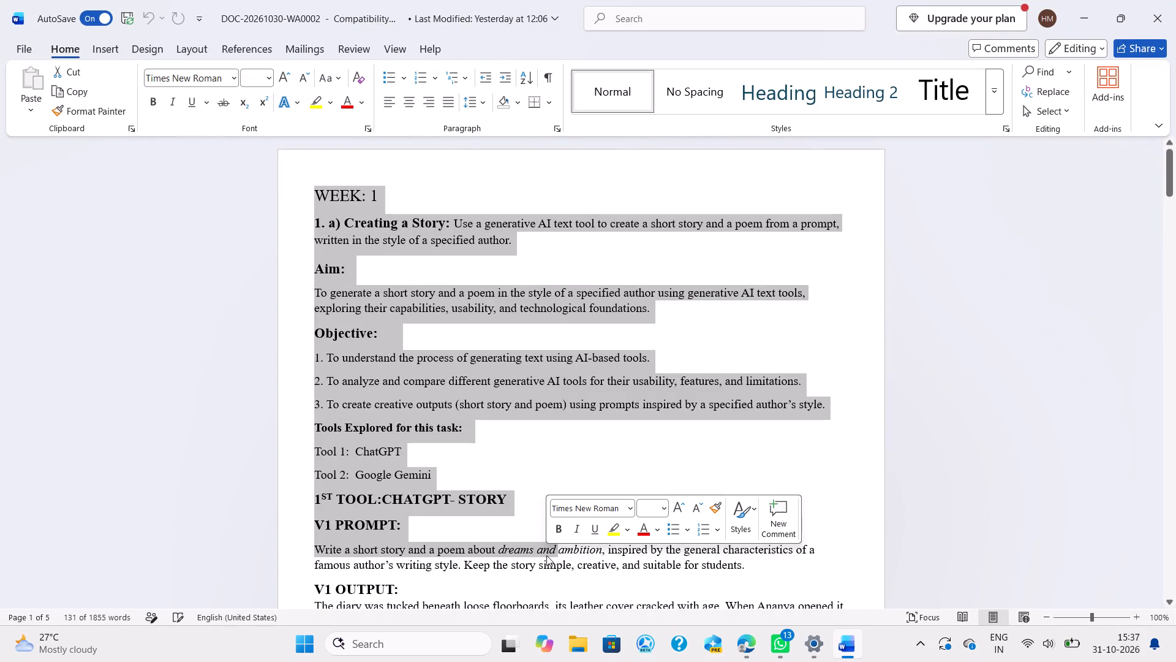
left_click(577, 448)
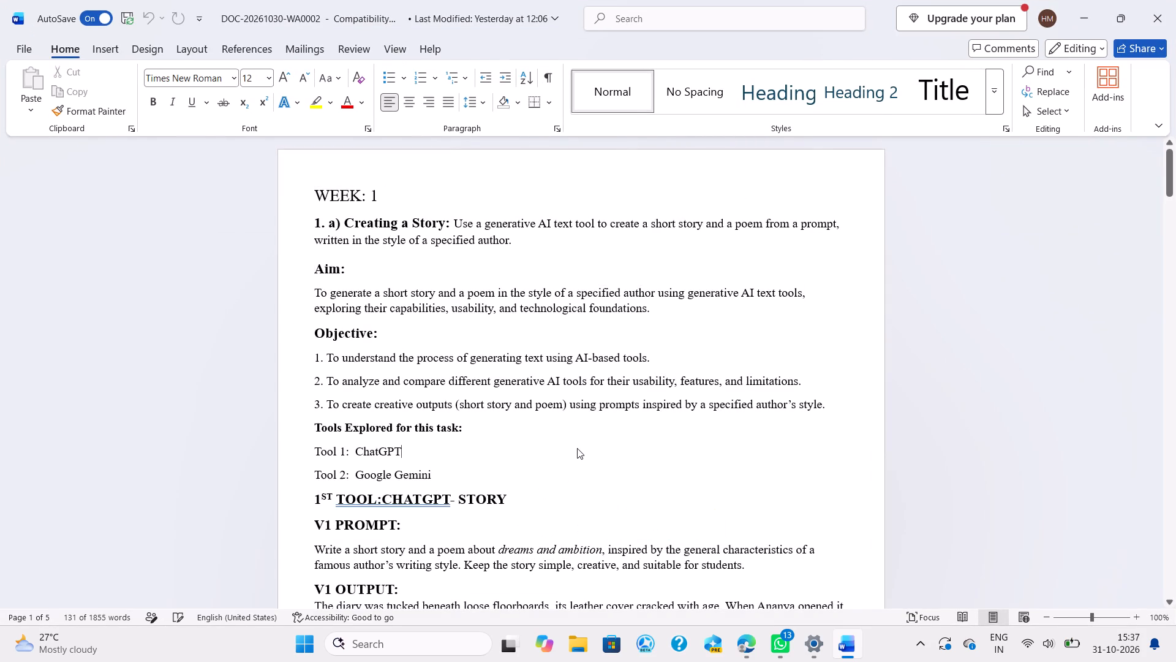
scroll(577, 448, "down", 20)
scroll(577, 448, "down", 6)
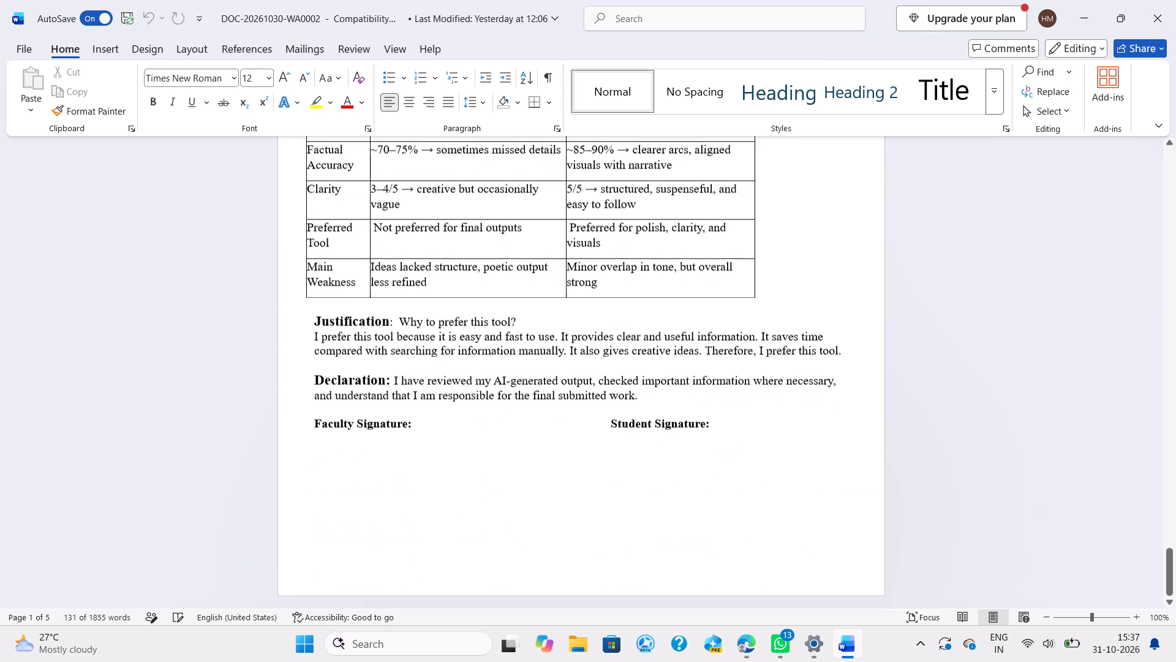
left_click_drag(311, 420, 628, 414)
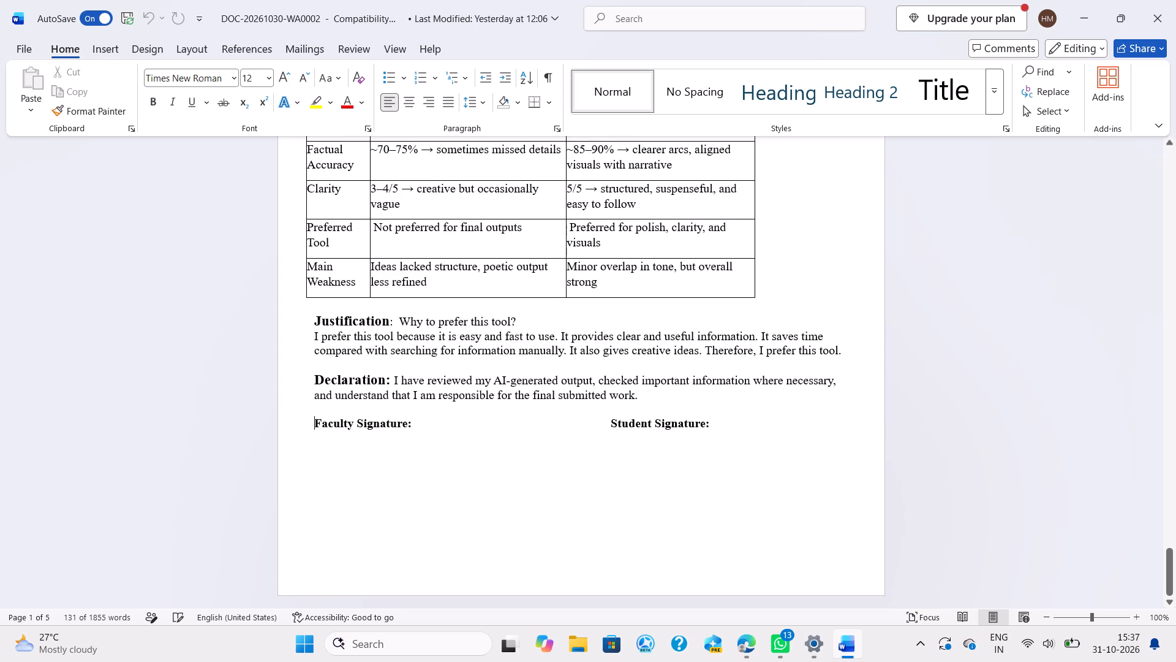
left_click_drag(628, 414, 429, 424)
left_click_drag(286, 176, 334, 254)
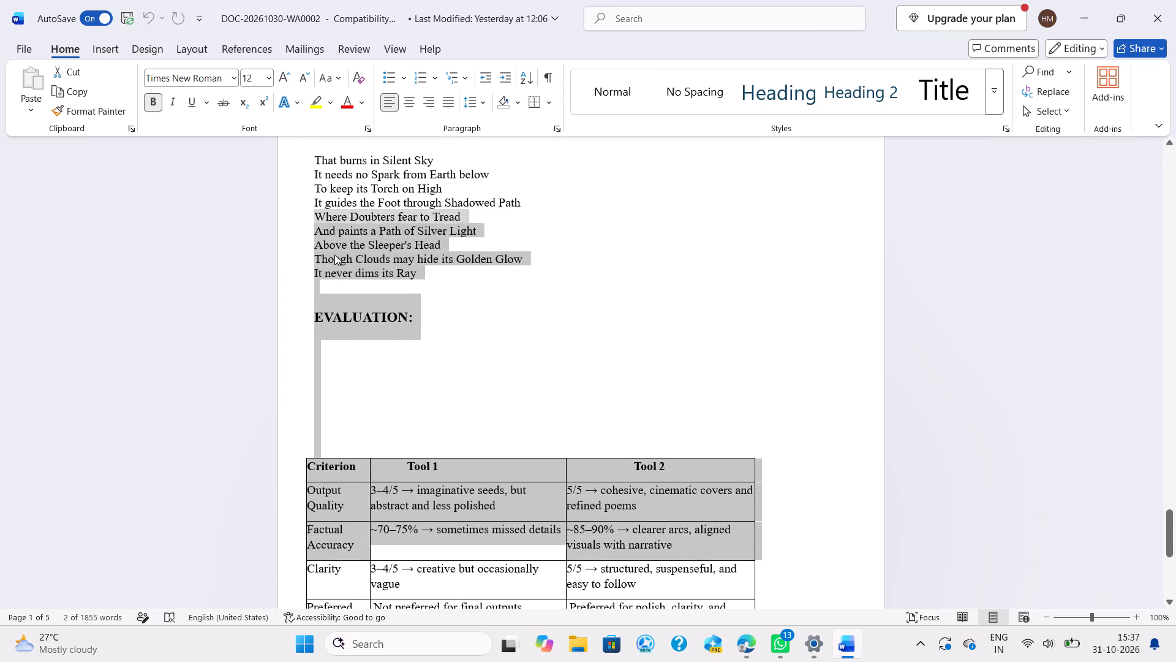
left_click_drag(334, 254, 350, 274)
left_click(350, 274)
Delete the blank lines between the EVALUATION heading and the tool comparison table on the last page.
scroll(350, 274, "down", 1)
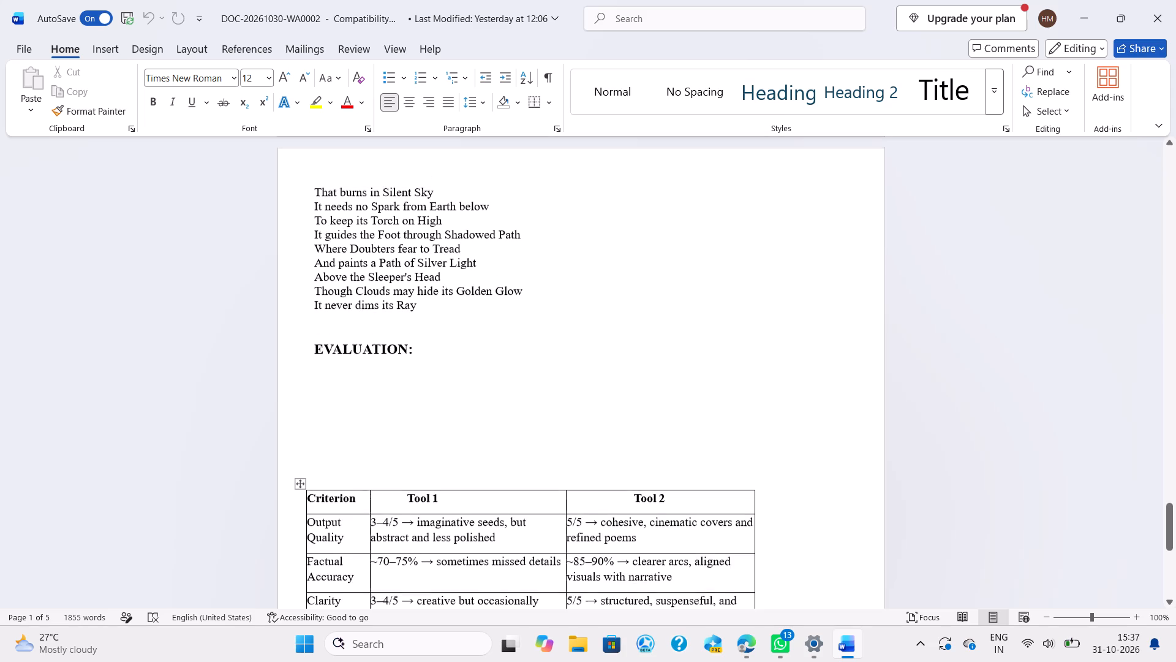
scroll(350, 274, "down", 1)
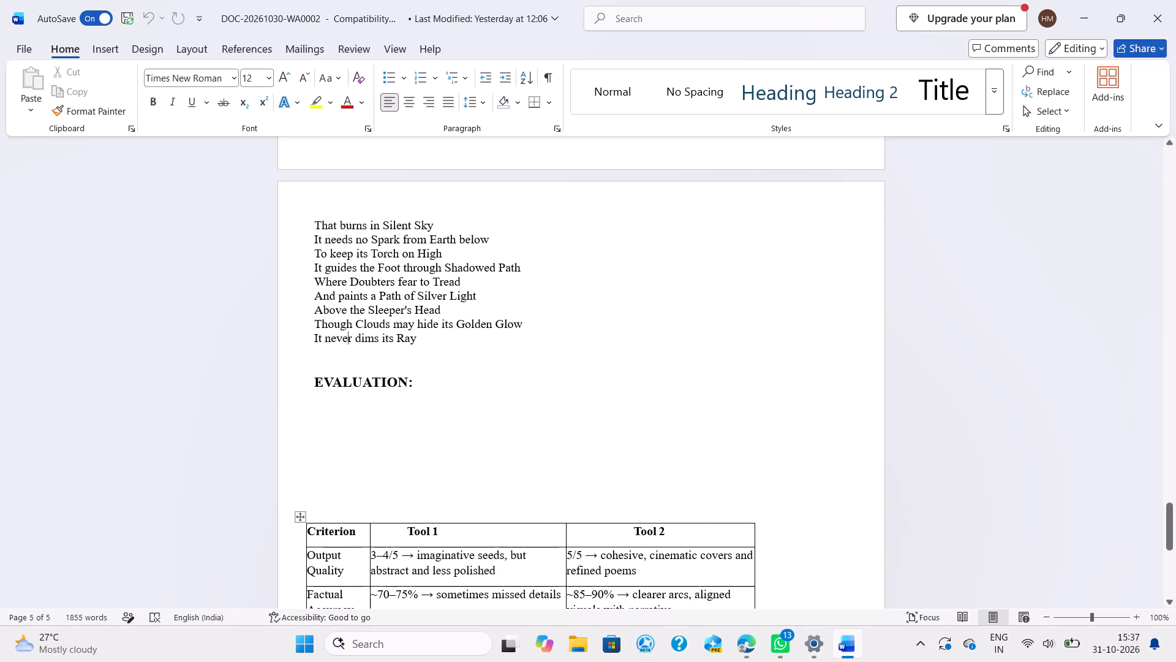
left_click(318, 470)
key("BackSpace")
key("BackSpace")
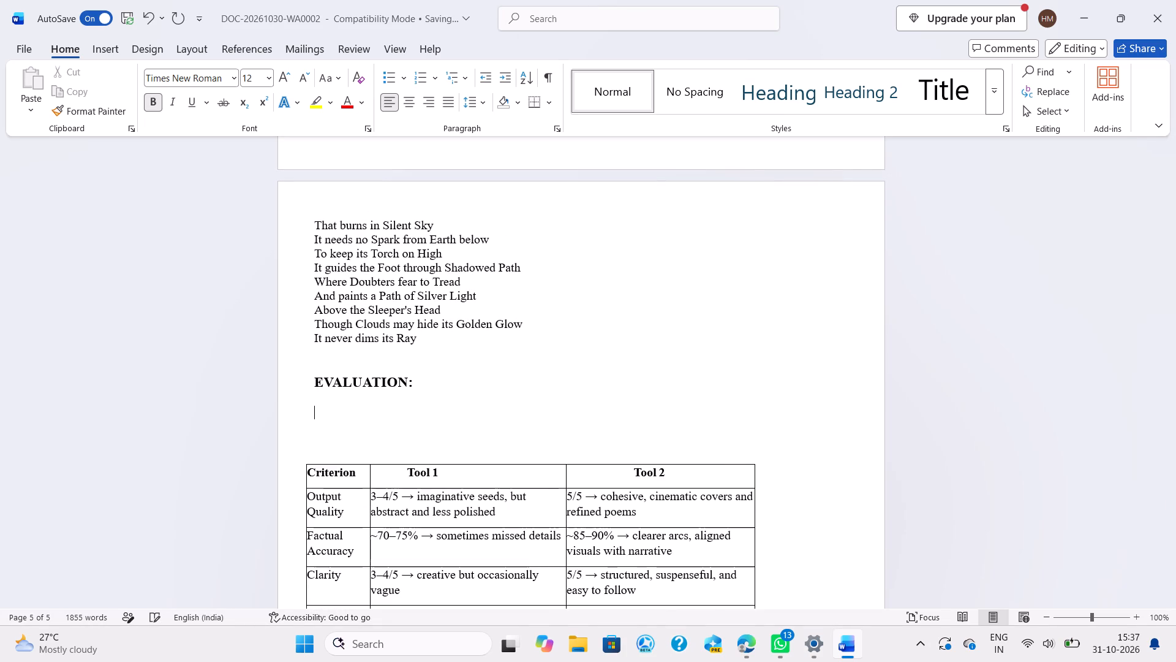
key("BackSpace")
key("Down")
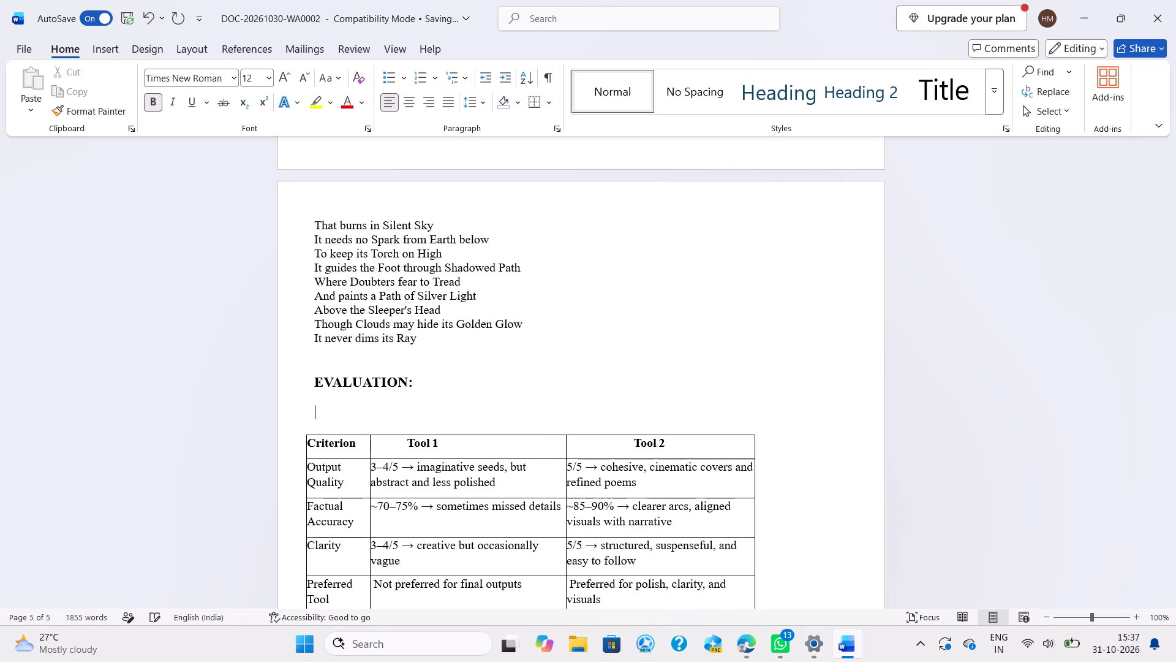
key("BackSpace")
Set the font size of the Faculty Signature and Student Signature line to 14.
scroll(318, 470, "down", 1)
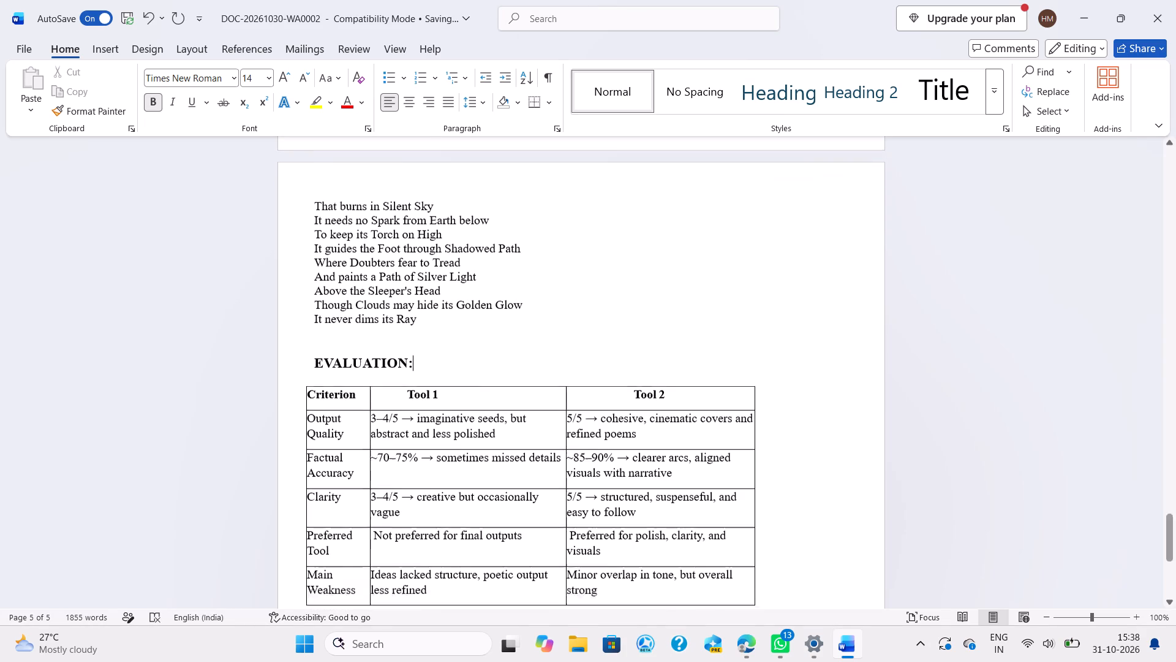
scroll(318, 470, "down", 2)
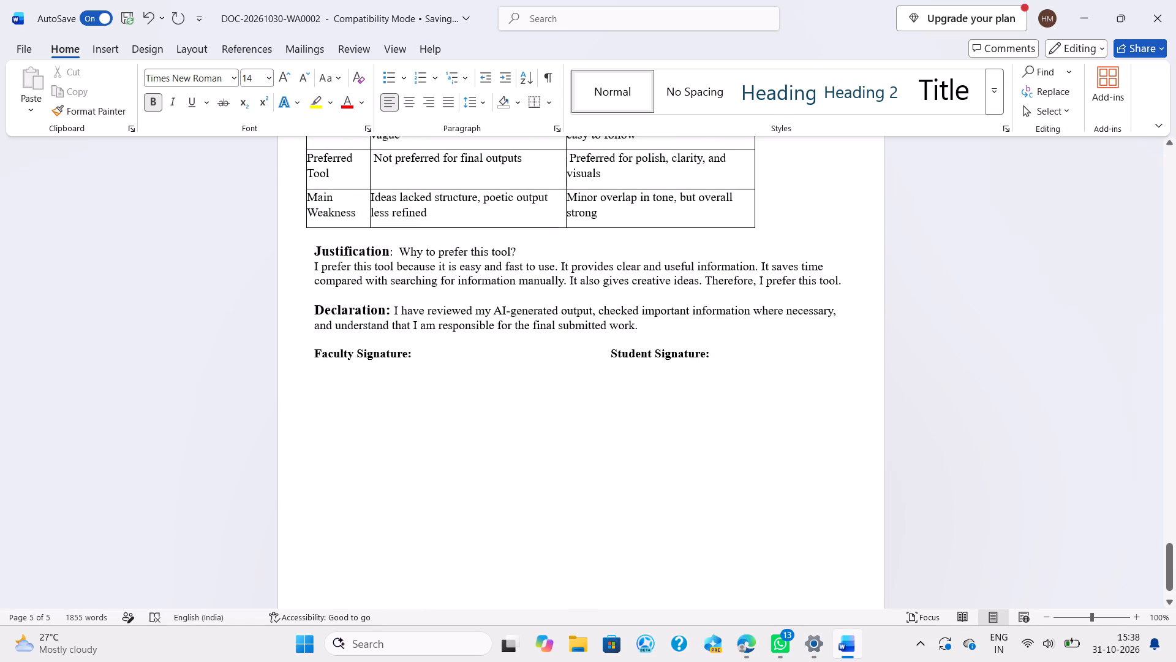
left_click_drag(307, 353, 629, 351)
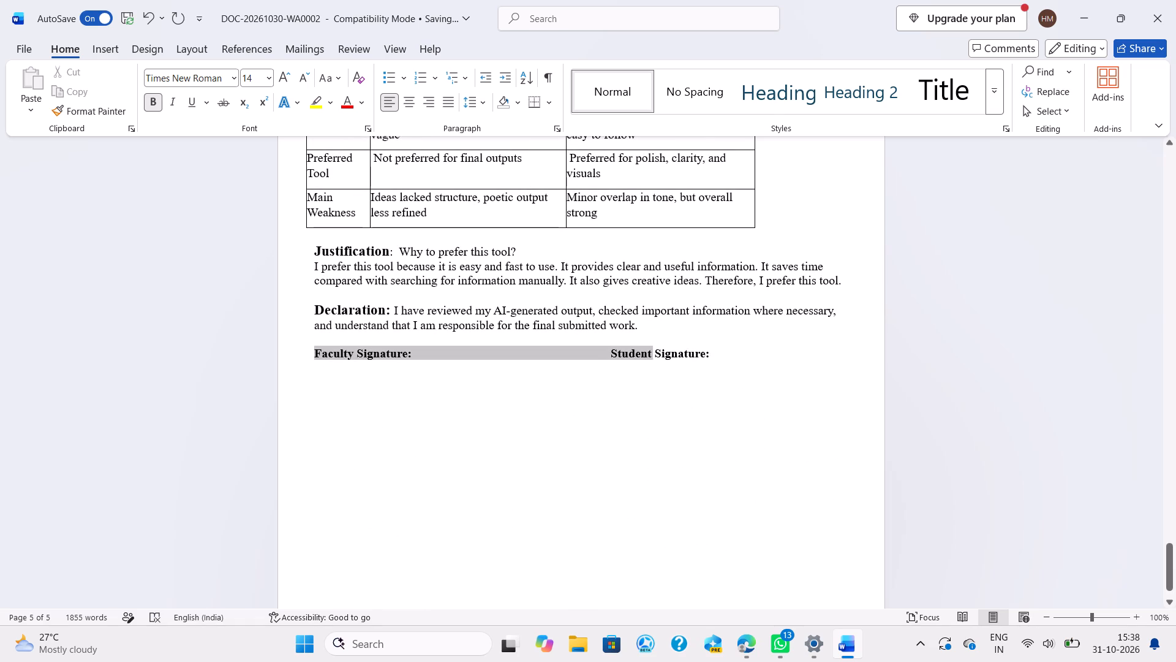
left_click_drag(629, 351, 734, 349)
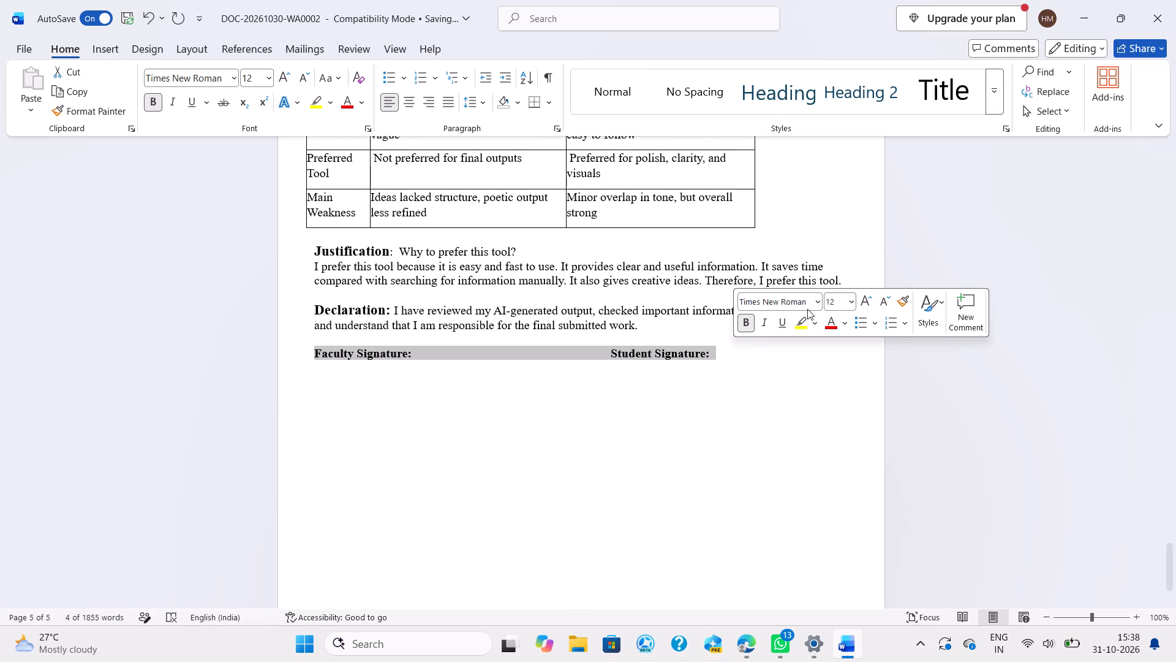
left_click(854, 300)
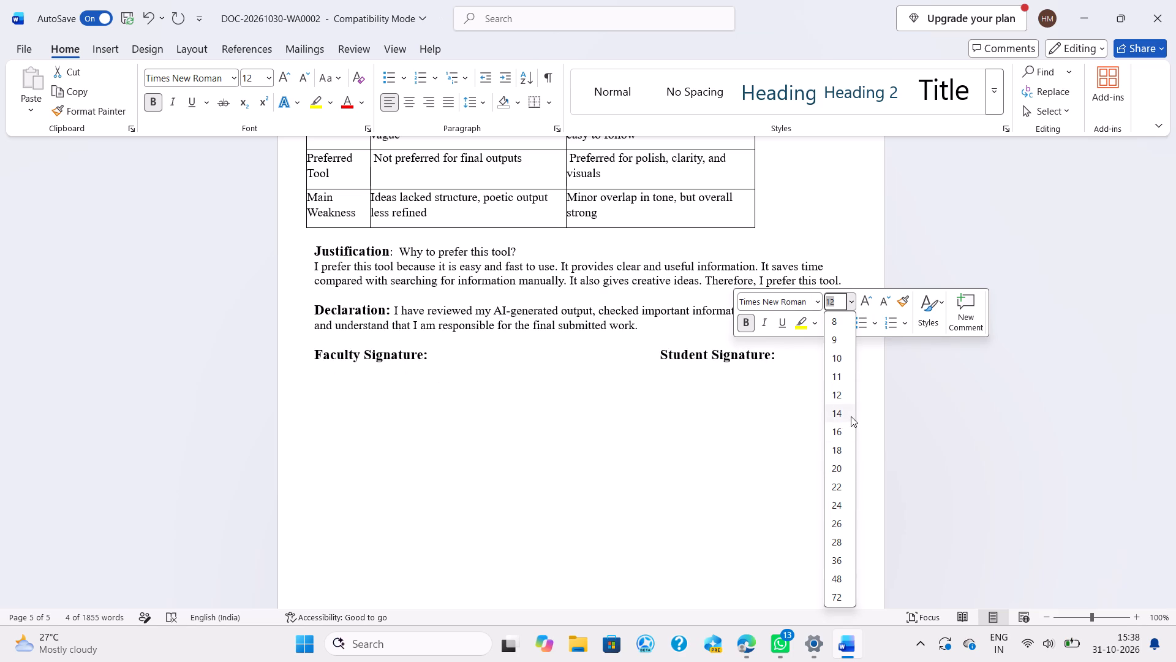
left_click(850, 416)
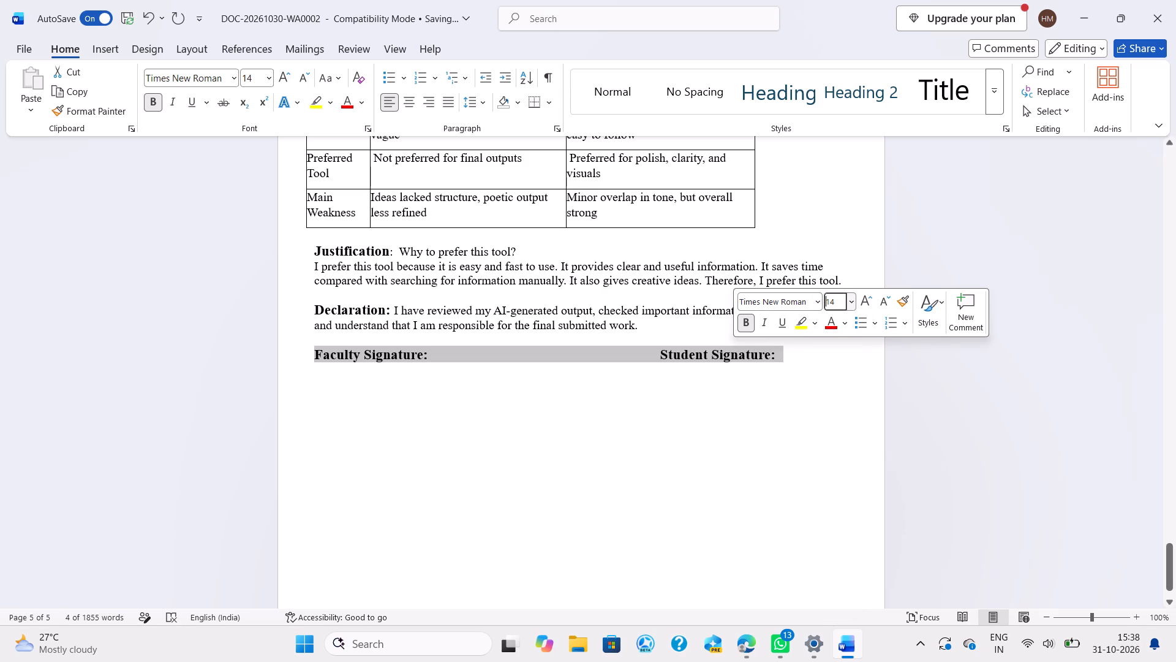
left_click_drag(310, 295, 369, 305)
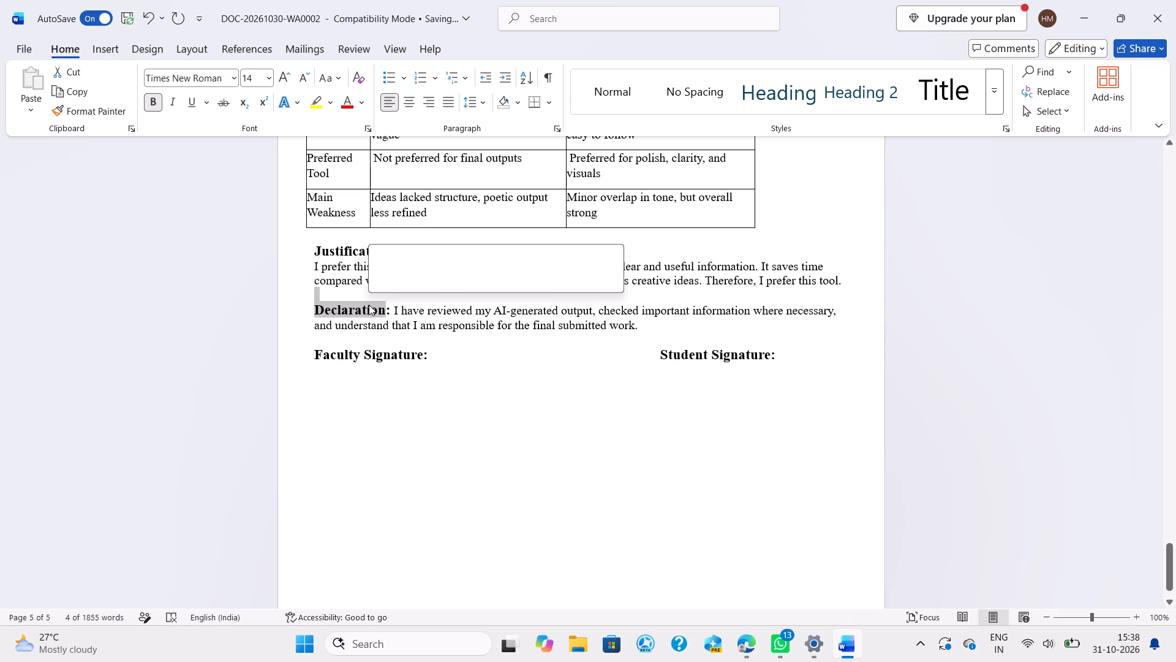
left_click(348, 294)
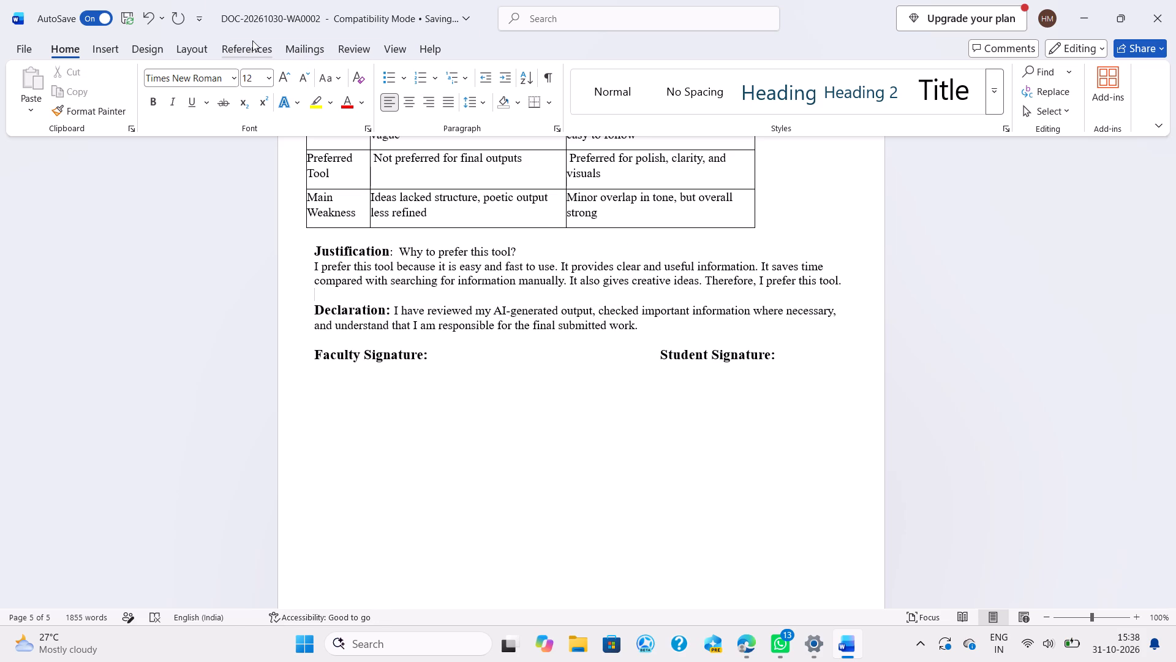
Add a Box page border to the whole document.
left_click(195, 45)
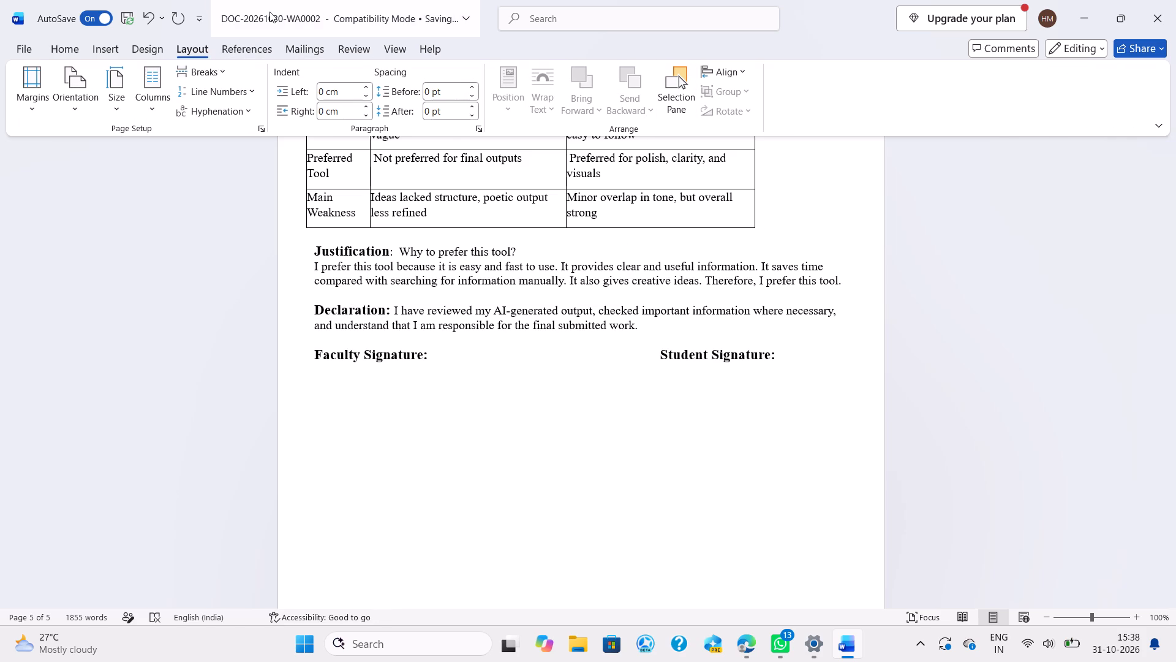
left_click(140, 48)
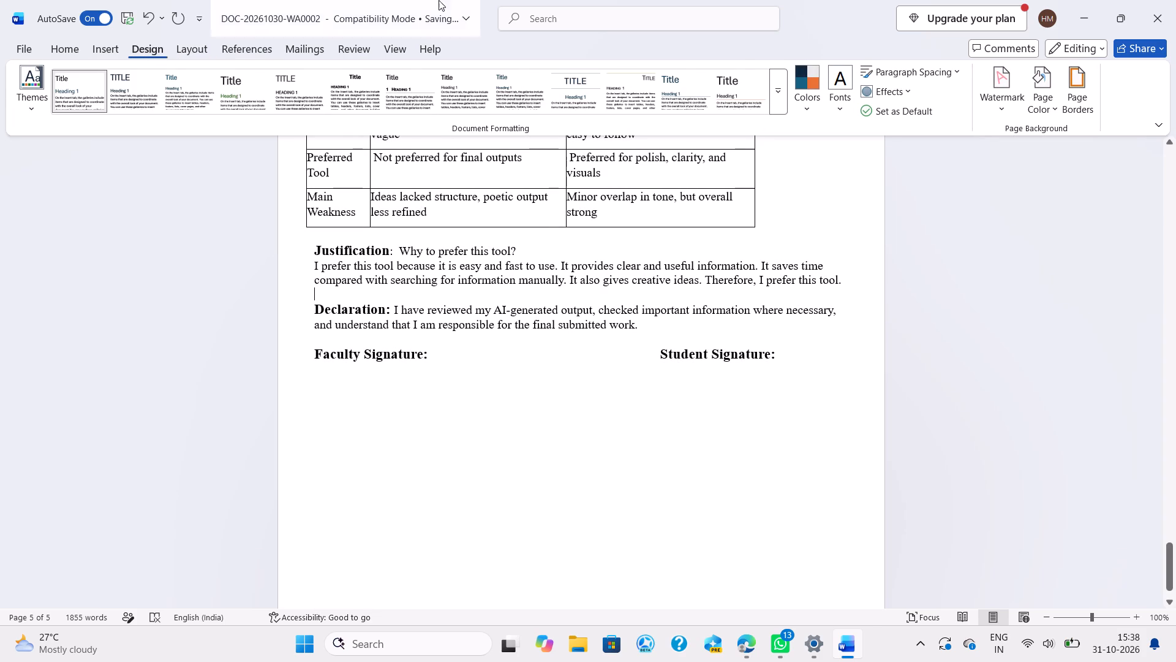
left_click(1080, 90)
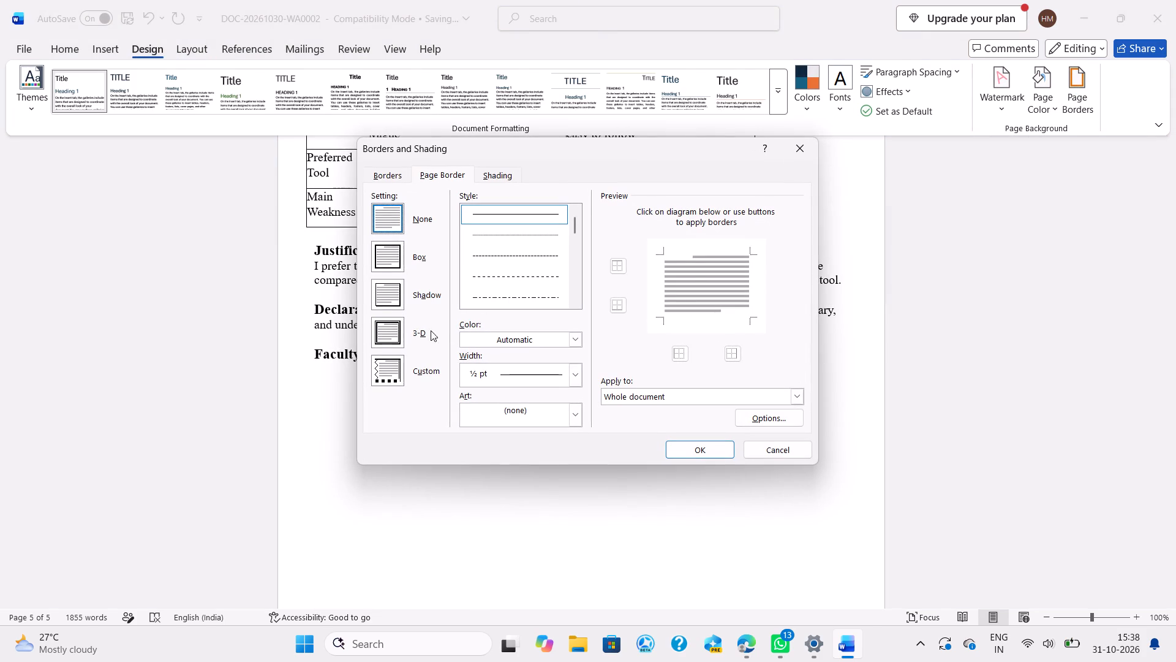
left_click(406, 256)
left_click(390, 259)
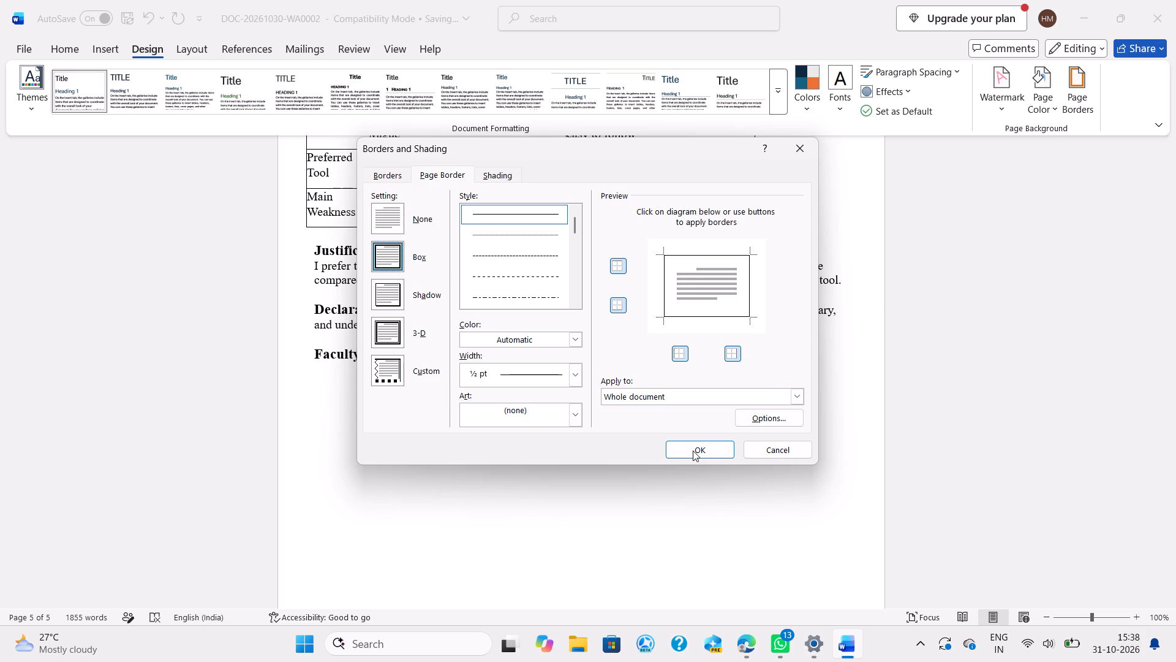
left_click(694, 451)
Insert a blank line above the "WEEK: 1" heading on the first page.
scroll(694, 451, "up", 7)
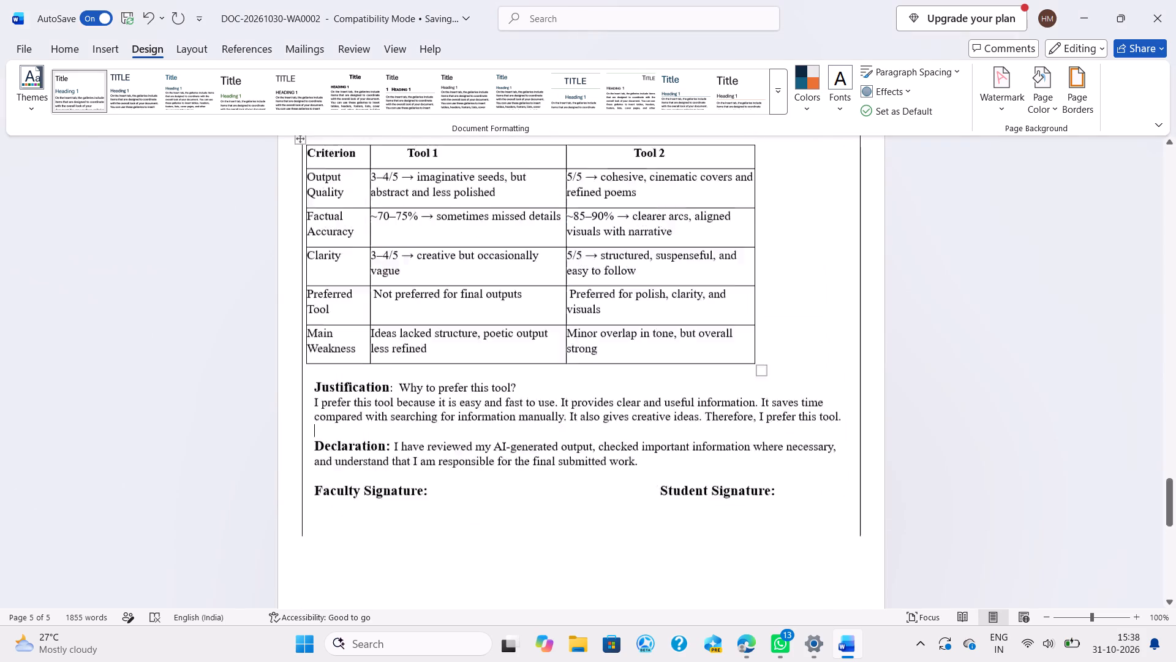
scroll(694, 451, "up", 13)
scroll(694, 451, "up", 13)
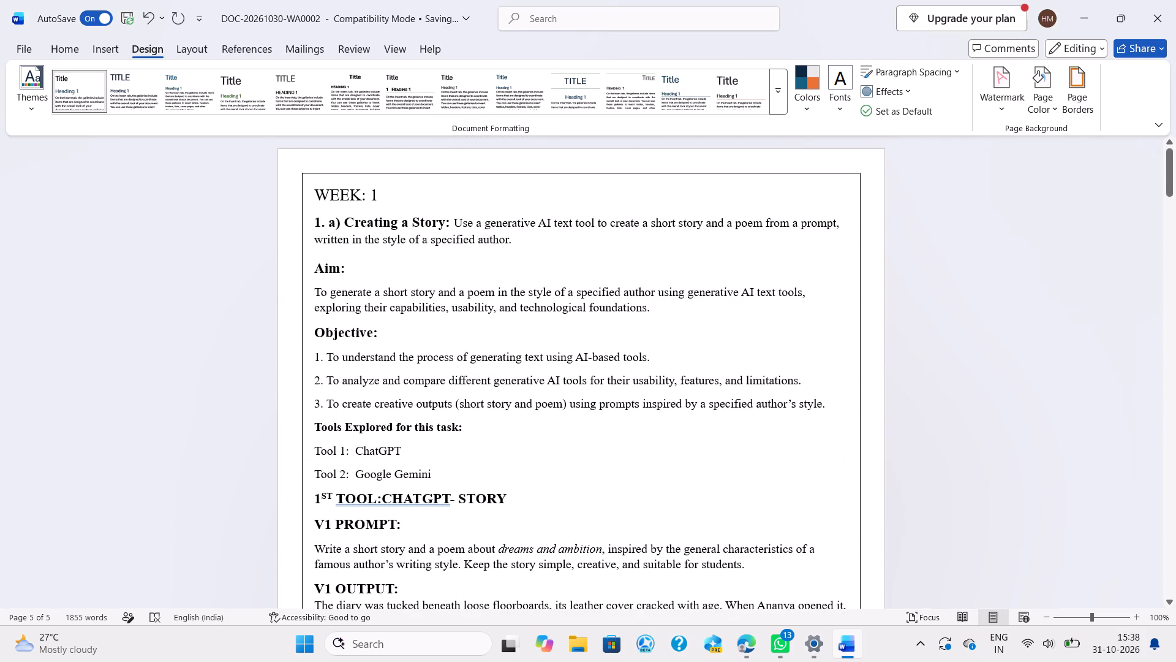
double_click(595, 193)
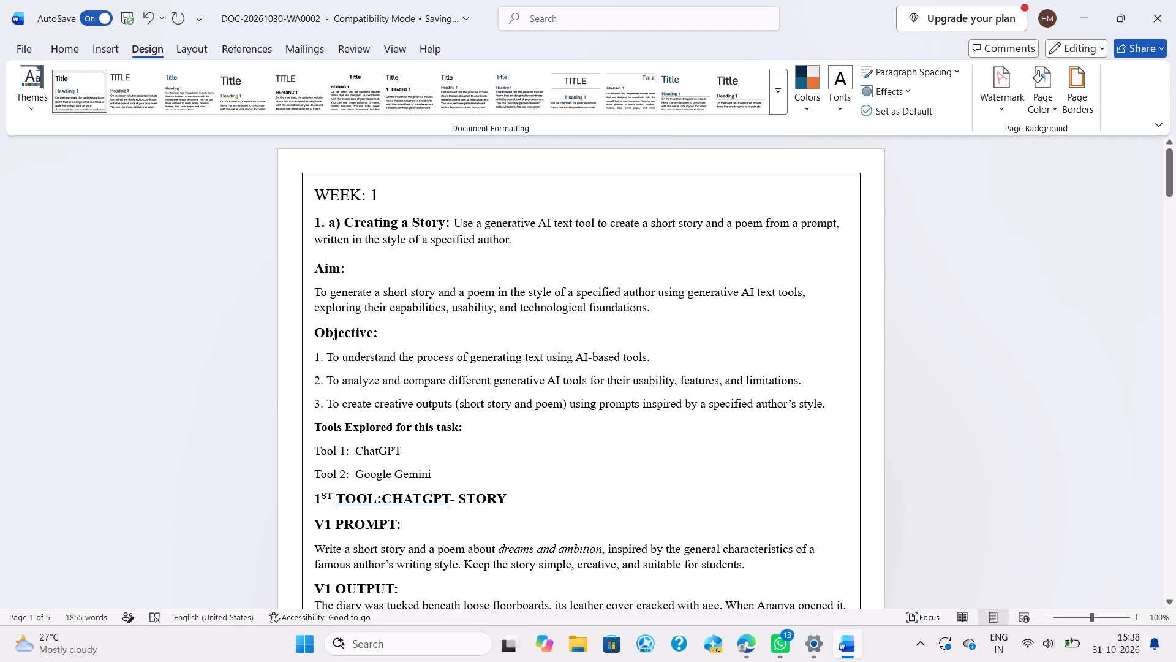
left_click(314, 189)
left_click_drag(314, 189, 379, 187)
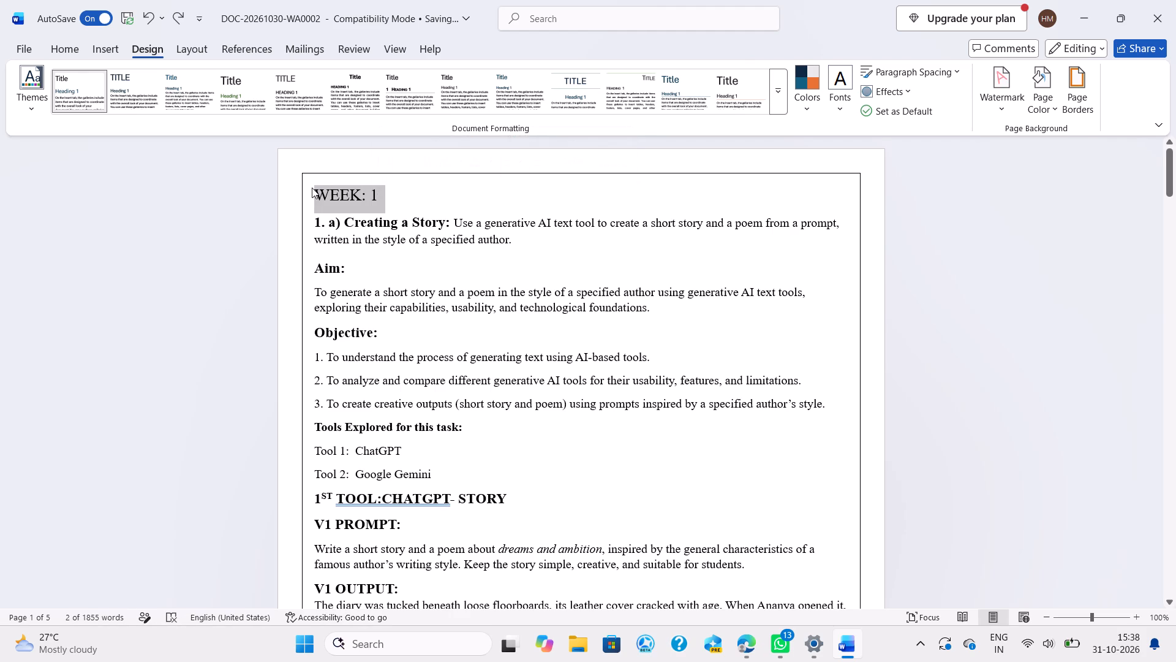
left_click(312, 188)
key("Return")
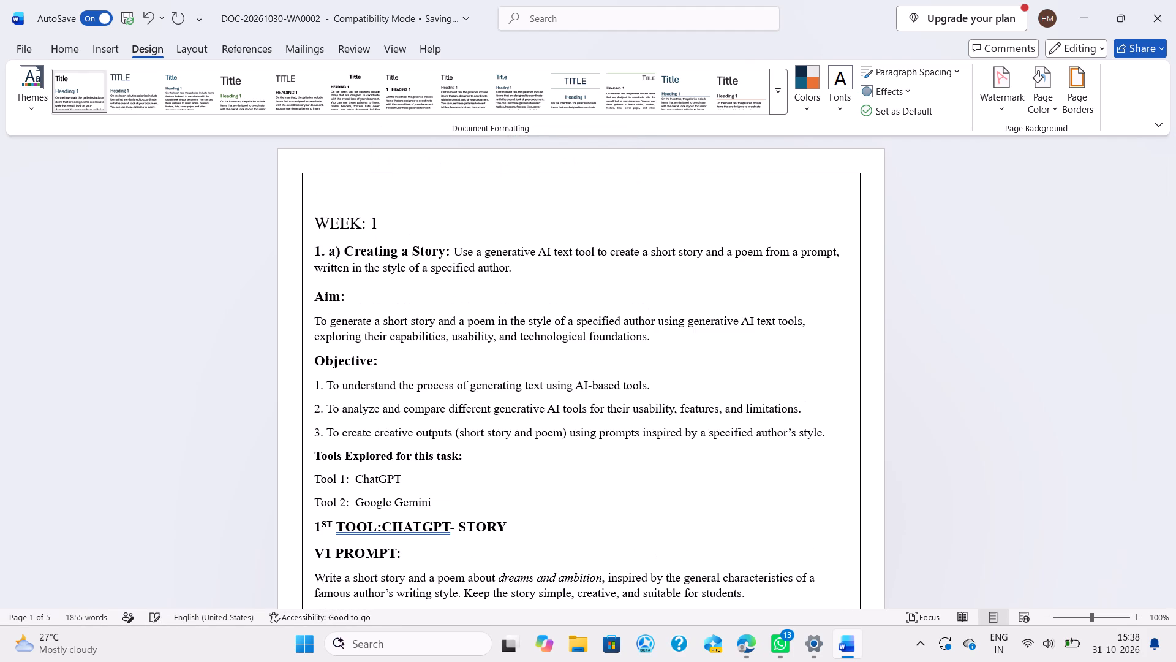
Enter the student roll number in the first page's header, followed by a wide run of spaces.
triple_click(337, 184)
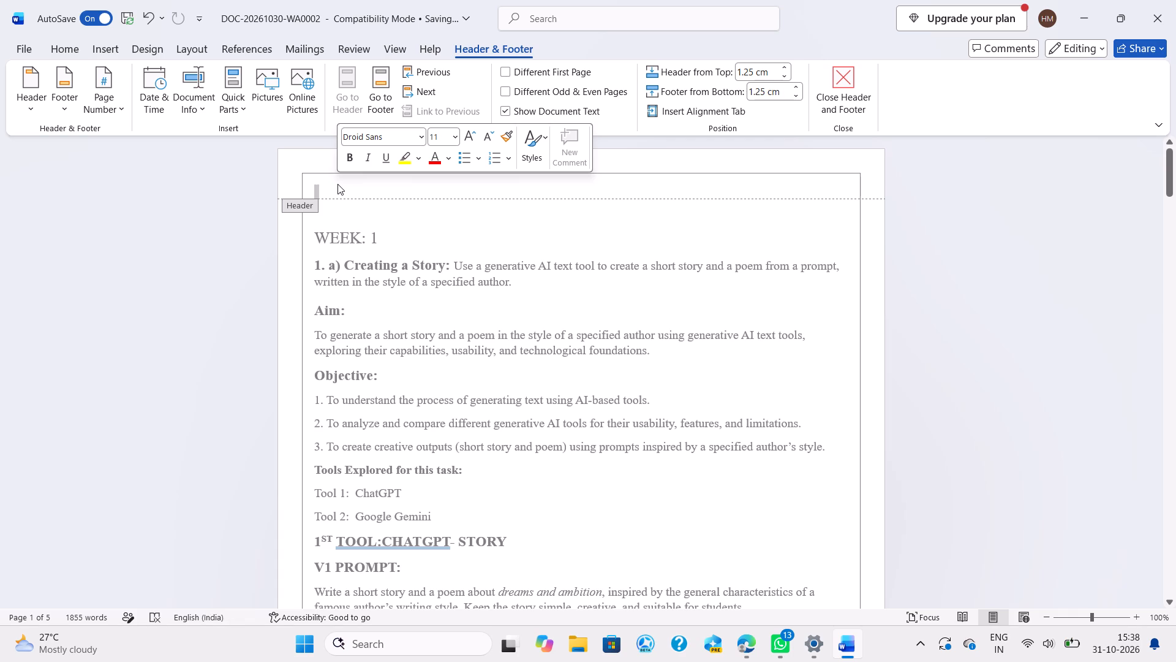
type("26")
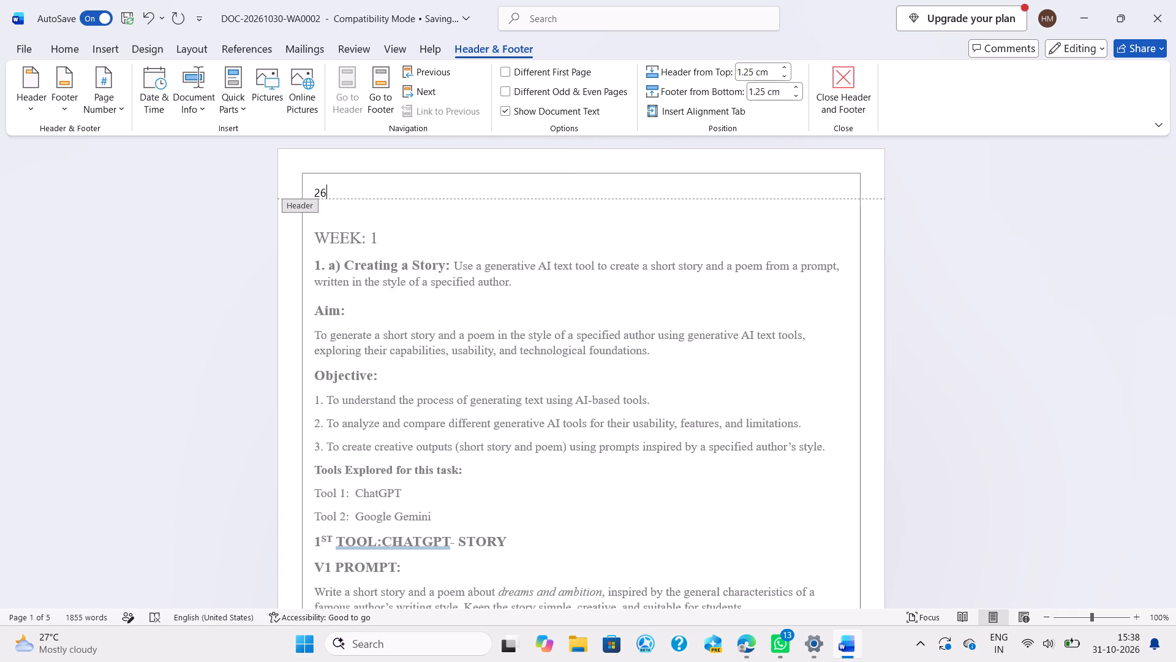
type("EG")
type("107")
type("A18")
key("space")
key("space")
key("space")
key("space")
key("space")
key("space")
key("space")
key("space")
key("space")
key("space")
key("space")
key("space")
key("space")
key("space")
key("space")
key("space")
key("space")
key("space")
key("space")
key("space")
Enter the title GENERATIVE AI TOOL in the first page's header, after the roll number and the wide gap.
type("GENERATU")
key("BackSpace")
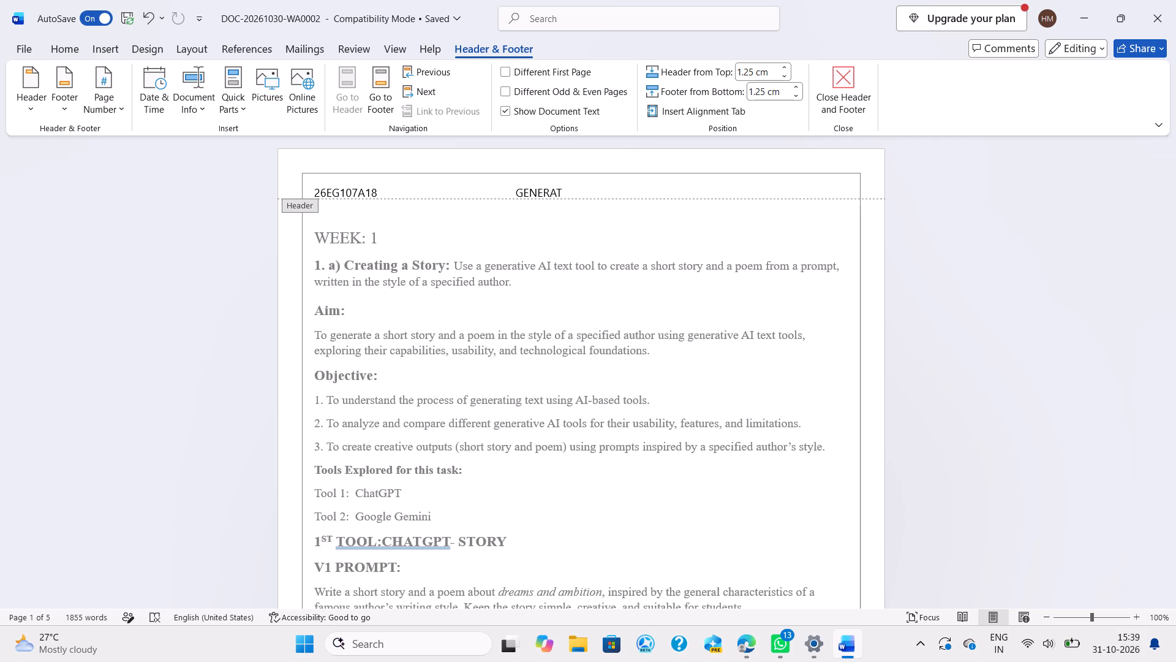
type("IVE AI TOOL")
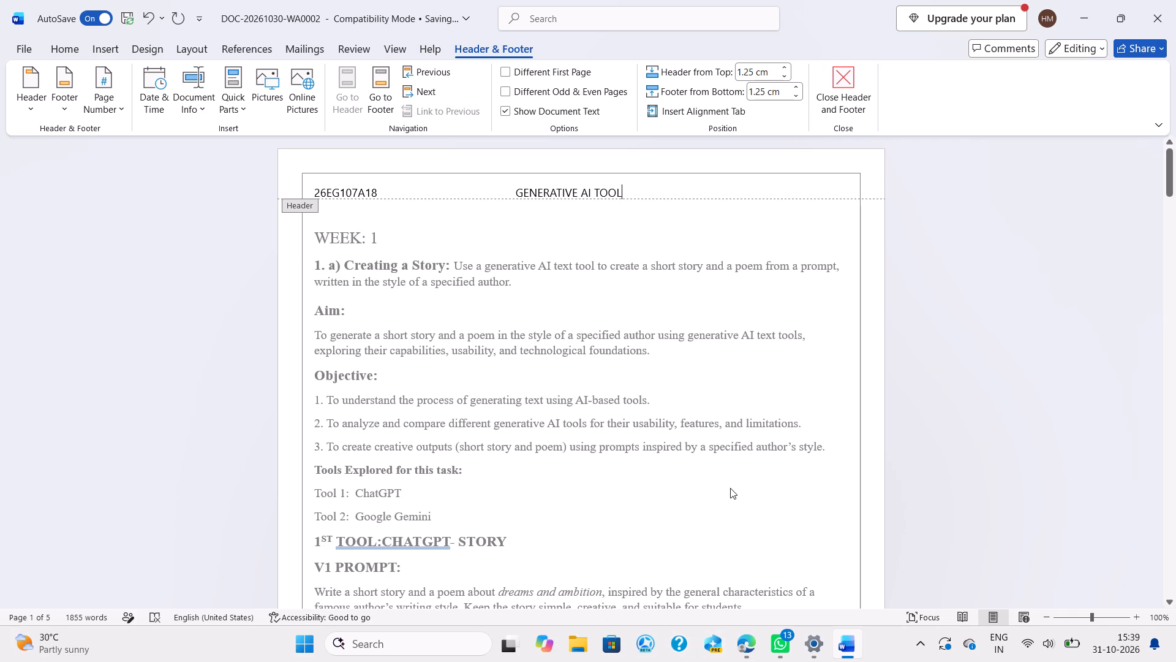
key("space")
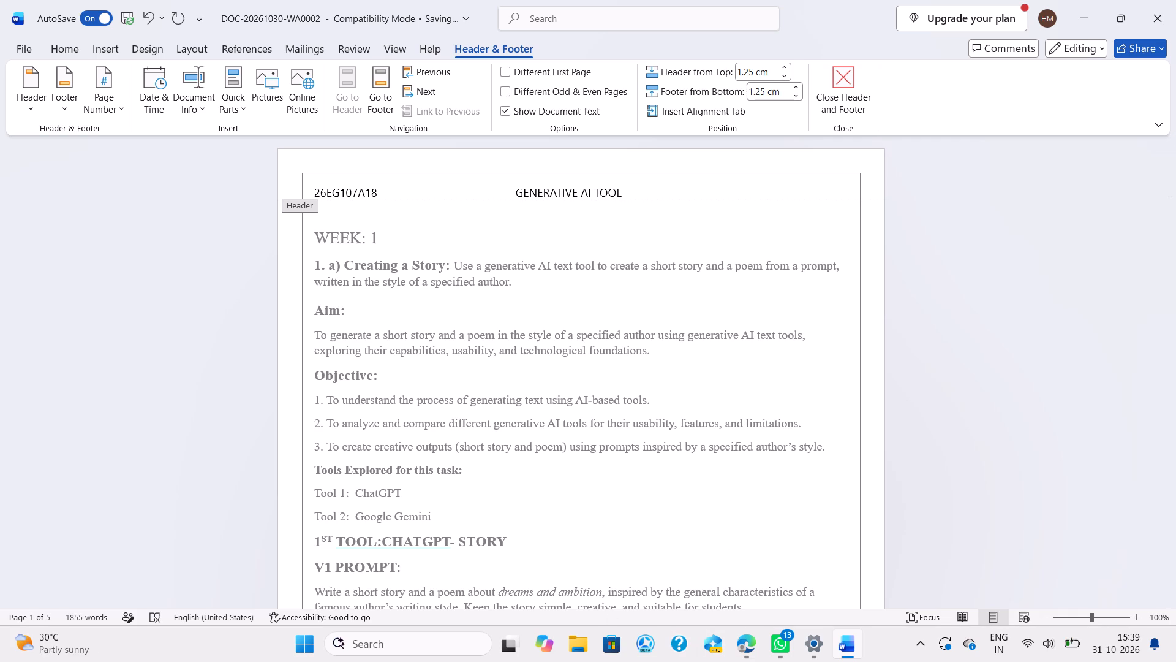
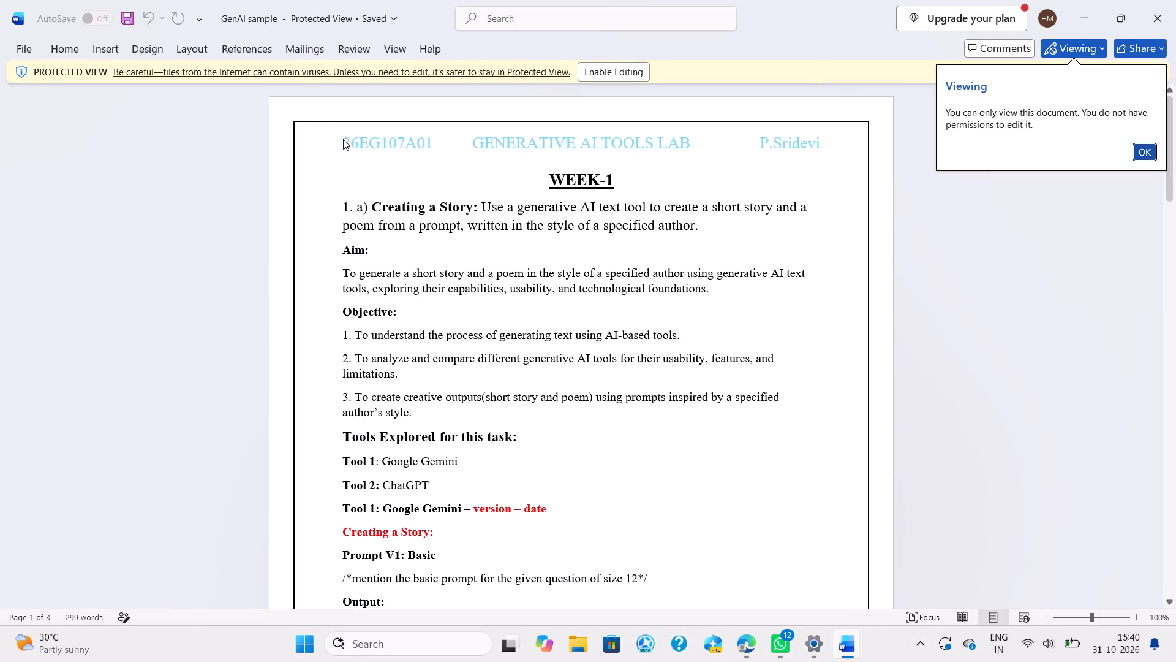
Try to select the roll number in the page header of the GenAI sample document.
left_click_drag(343, 139, 451, 142)
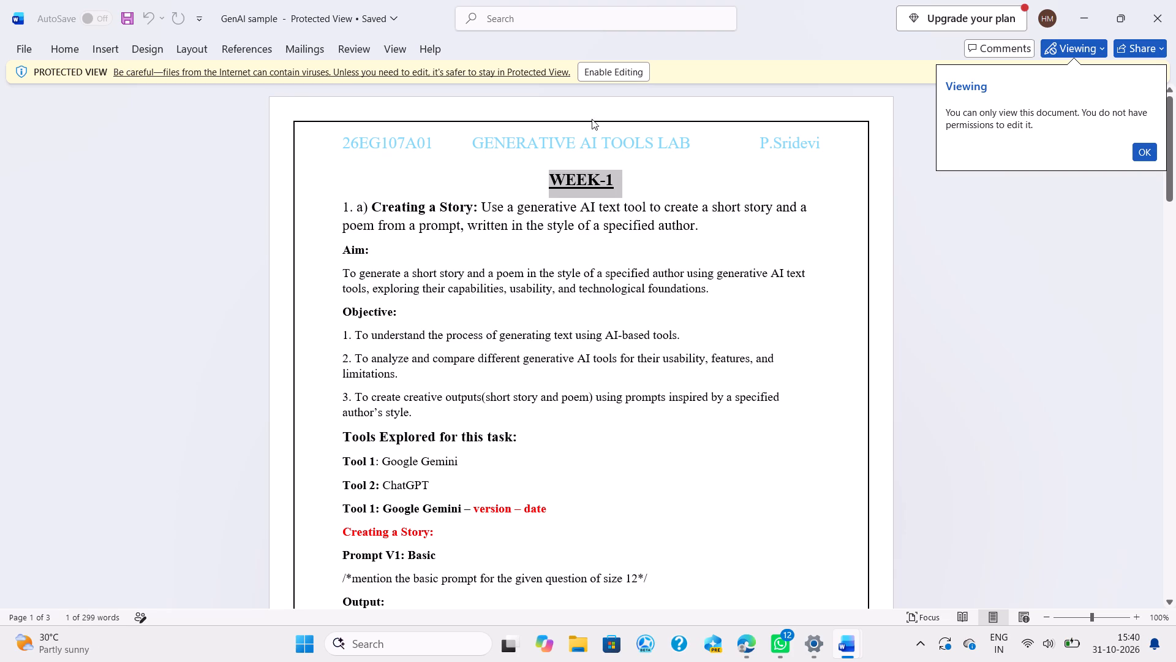
Enable editing in the GenAI sample document and examine its header line, WEEK-1 heading and overall layout.
left_click(616, 65)
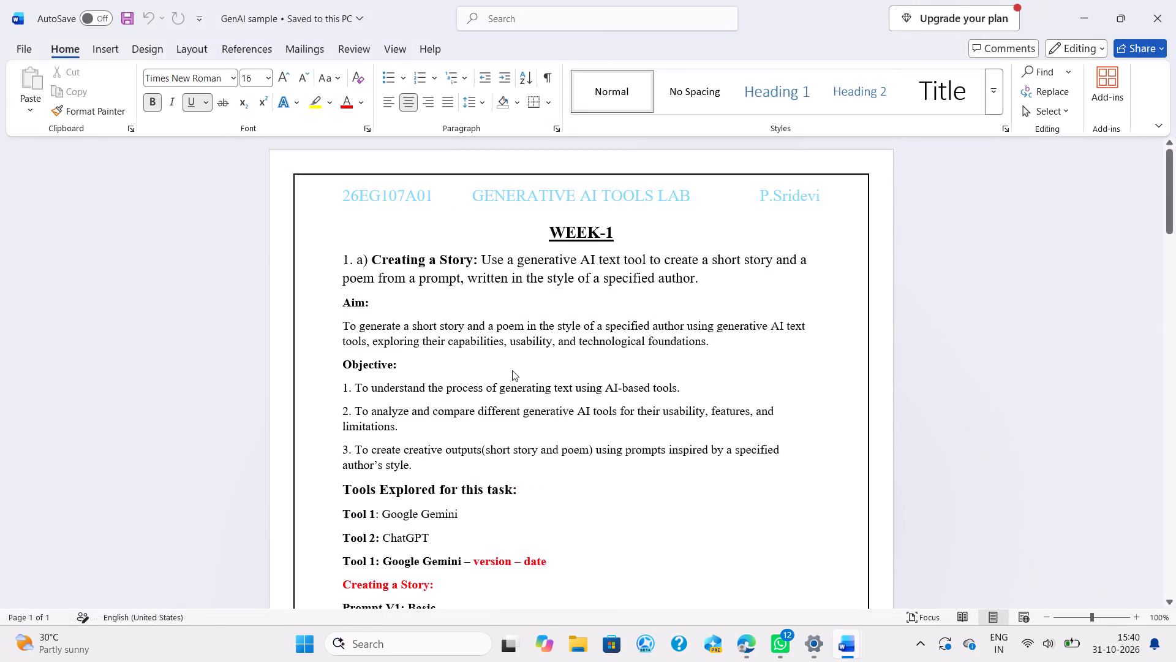
scroll(512, 370, "down", 12)
scroll(512, 370, "down", 20)
scroll(512, 370, "down", 20)
scroll(512, 370, "down", 2)
scroll(512, 370, "up", 6)
scroll(512, 370, "down", 1)
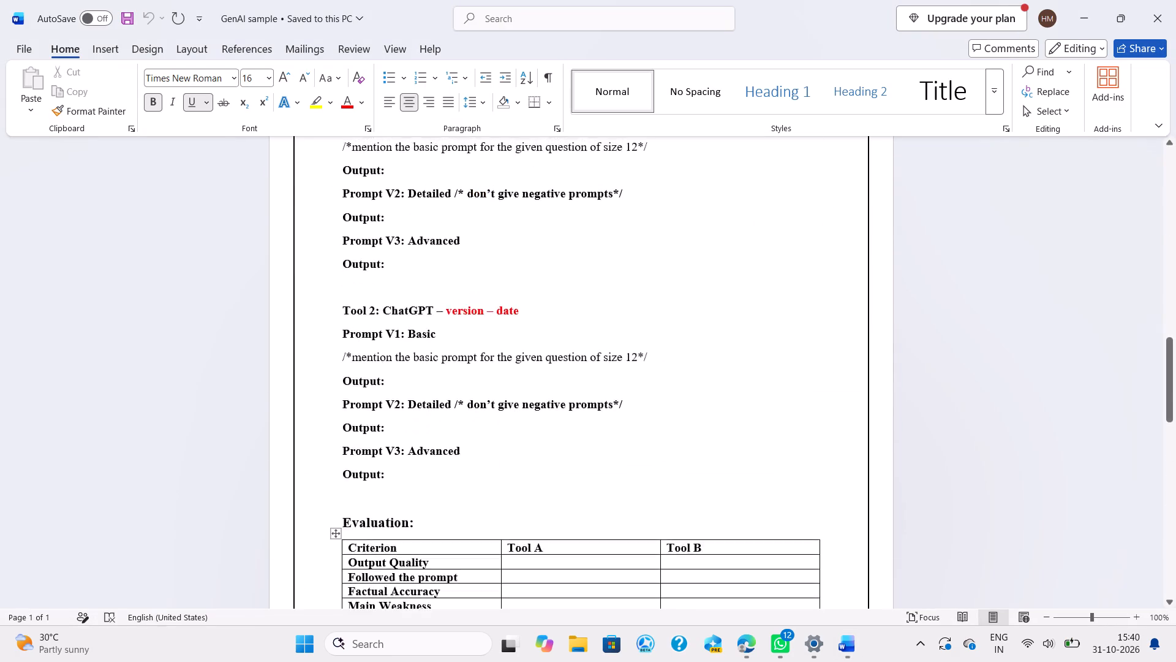
scroll(512, 370, "down", 2)
scroll(512, 370, "up", 13)
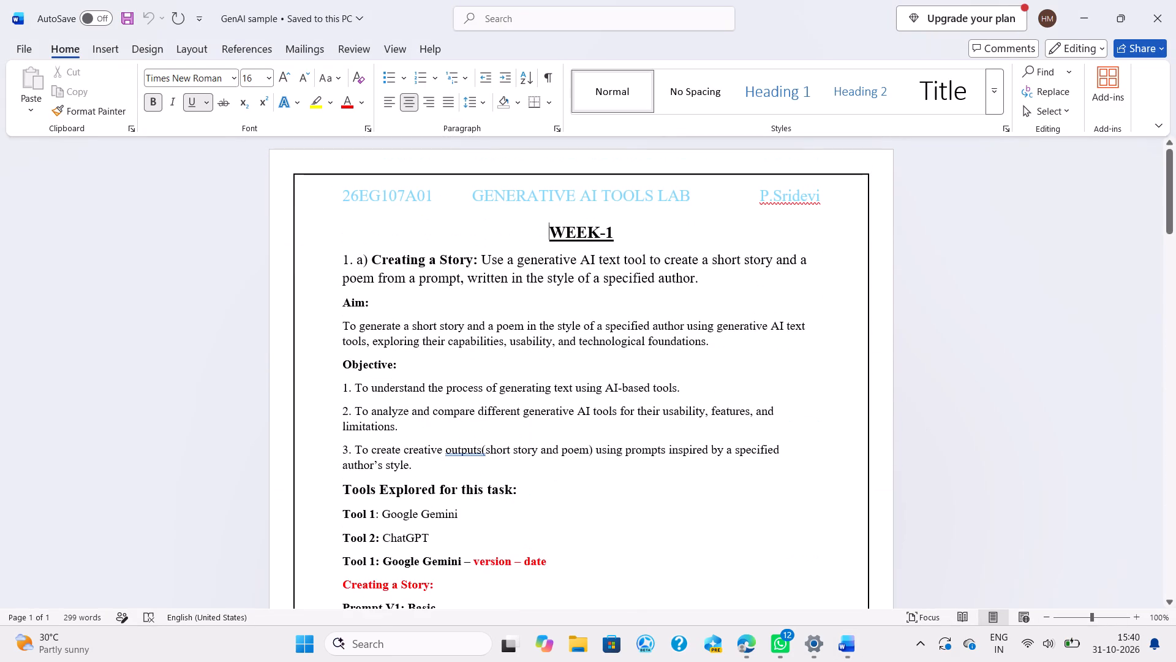
left_click_drag(342, 189, 439, 196)
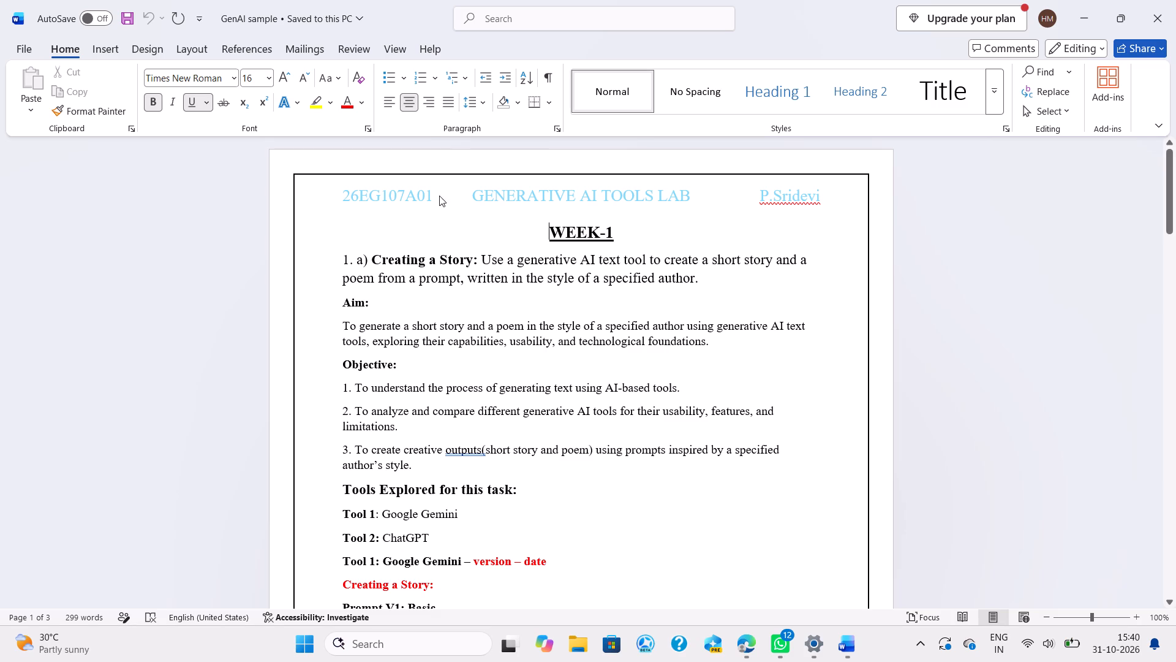
left_click_drag(537, 232, 641, 237)
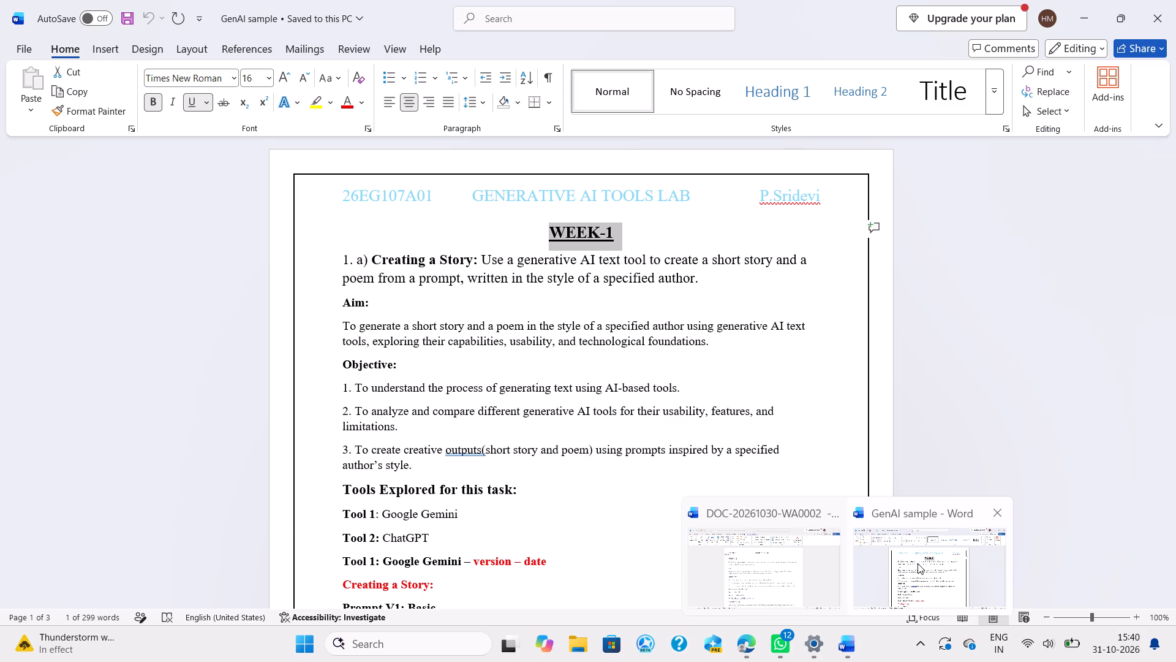
left_click(918, 563)
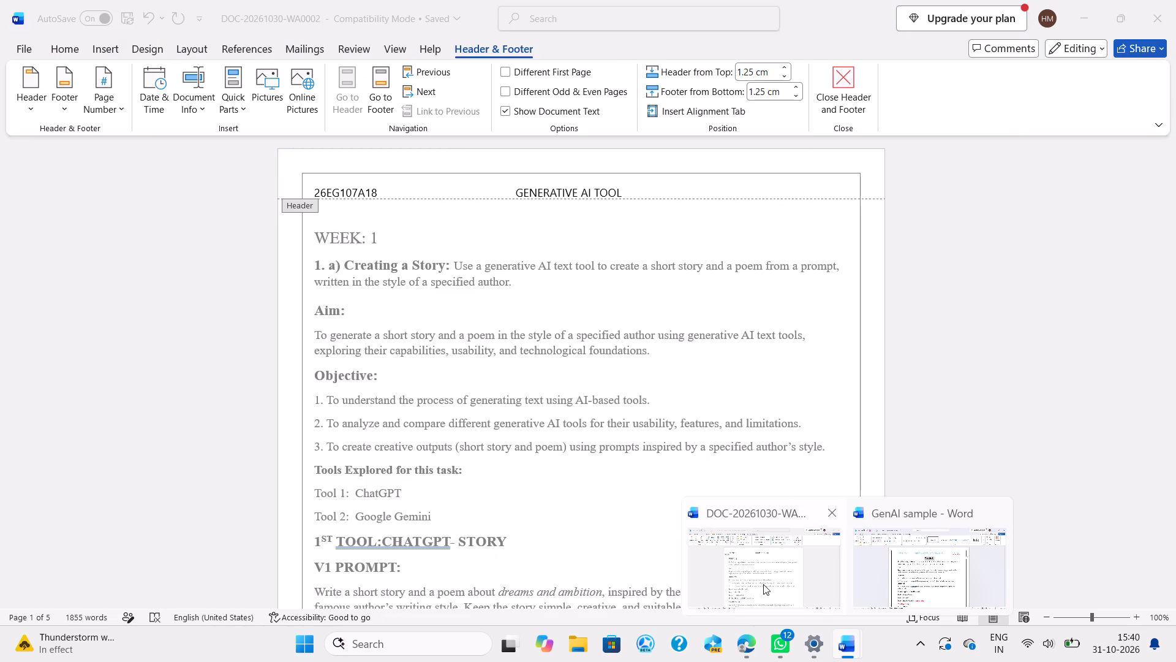
Switch back to the lab report and complete the header title as "GENERATIVE AI TOOLS LAB".
left_click(763, 584)
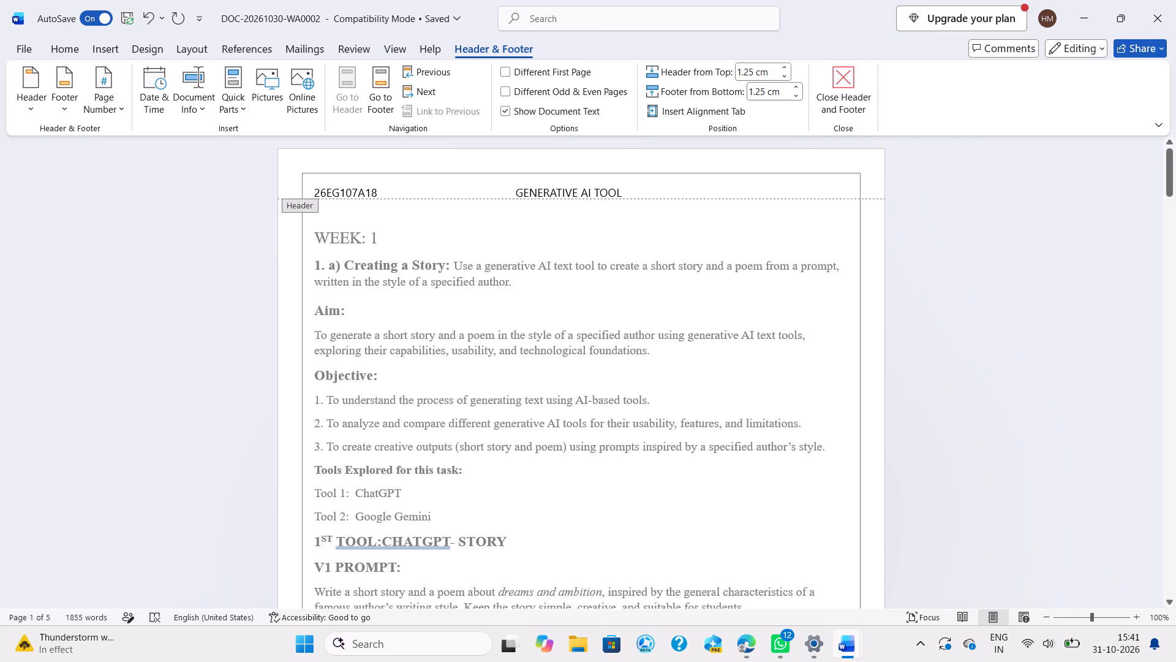
key("BackSpace")
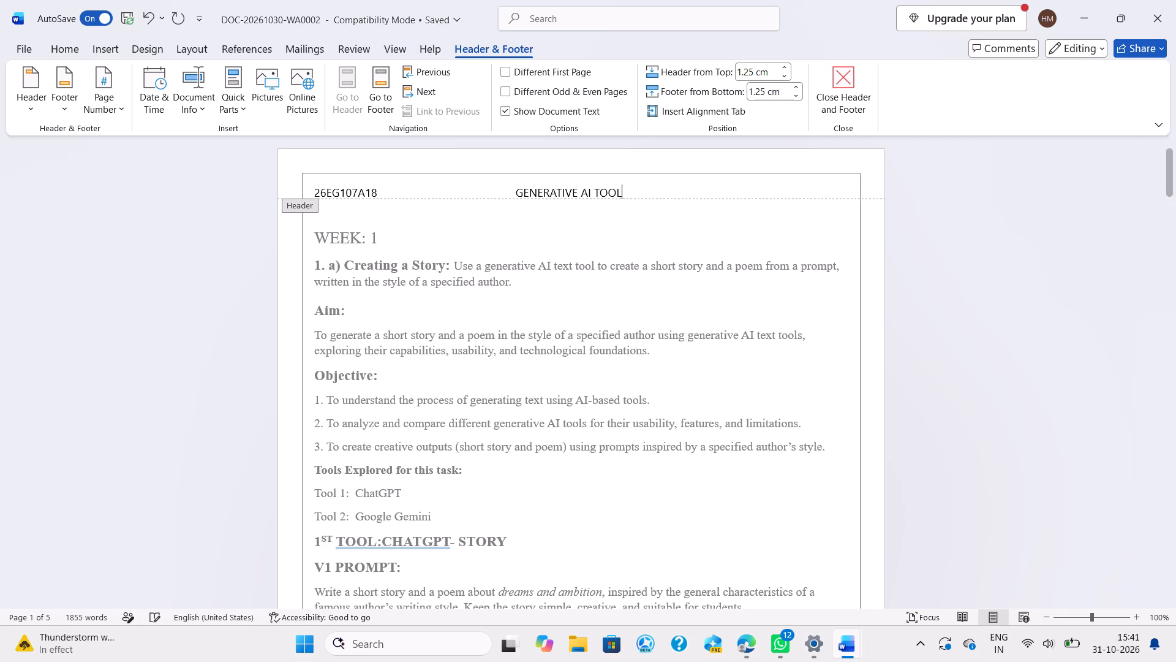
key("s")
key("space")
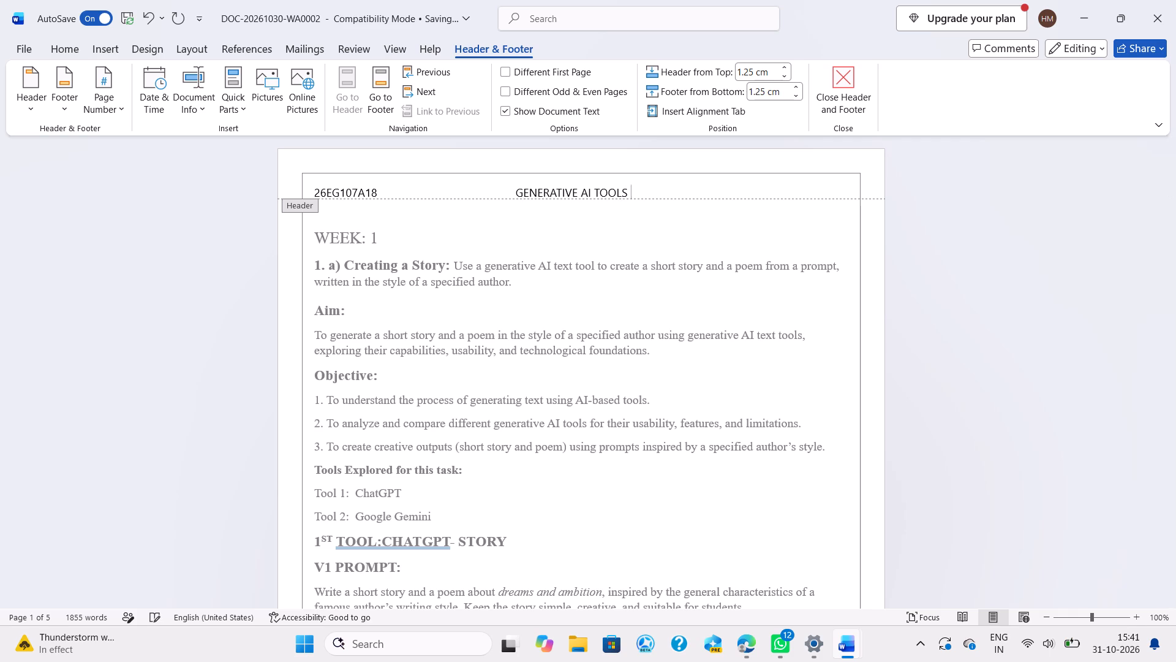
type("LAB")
Add the student's name in capitals to the header after the lab title, separated by a wide run of spaces.
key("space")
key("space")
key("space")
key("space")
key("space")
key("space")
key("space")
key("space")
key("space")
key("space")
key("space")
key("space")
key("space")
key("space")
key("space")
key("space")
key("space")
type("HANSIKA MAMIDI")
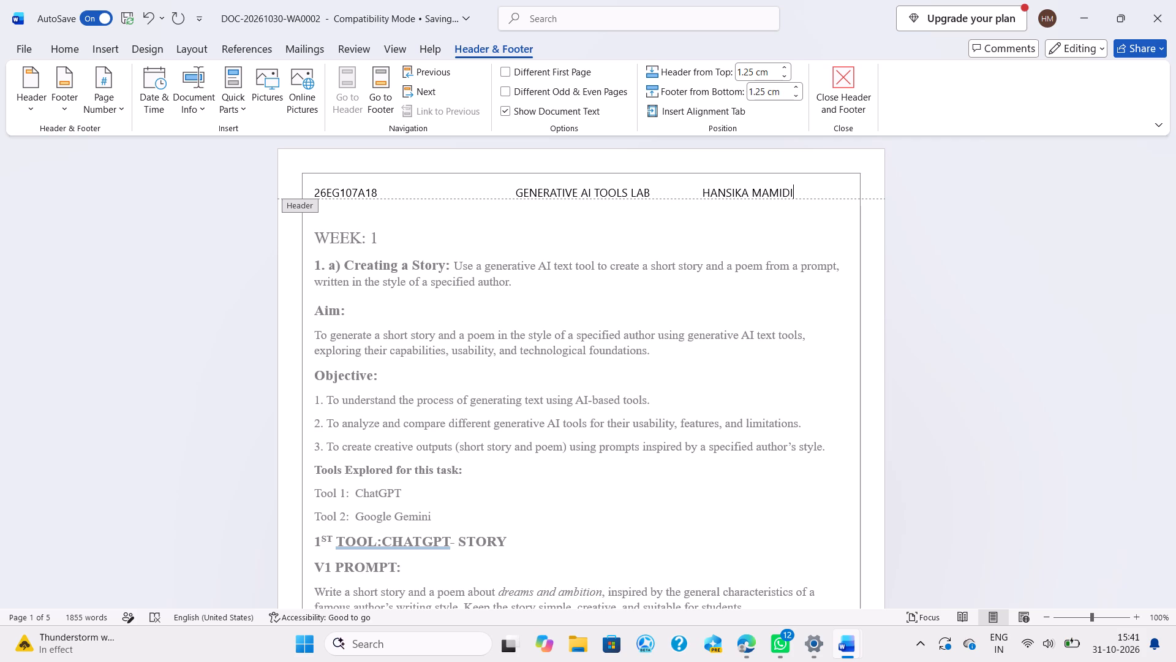
Tighten the header by removing five spaces before GENERATIVE AI TOOLS LAB and three spaces after it.
left_click(482, 191)
key("BackSpace")
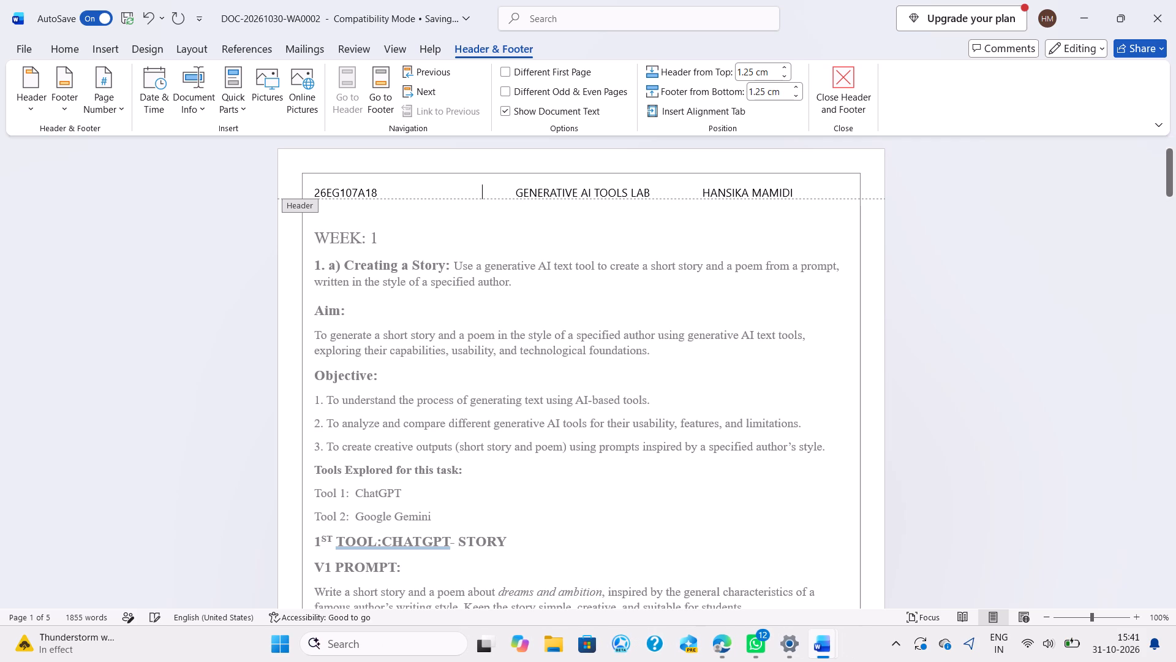
key("BackSpace")
key("BackSpace")
key("BackSpace")
key("BackSpace")
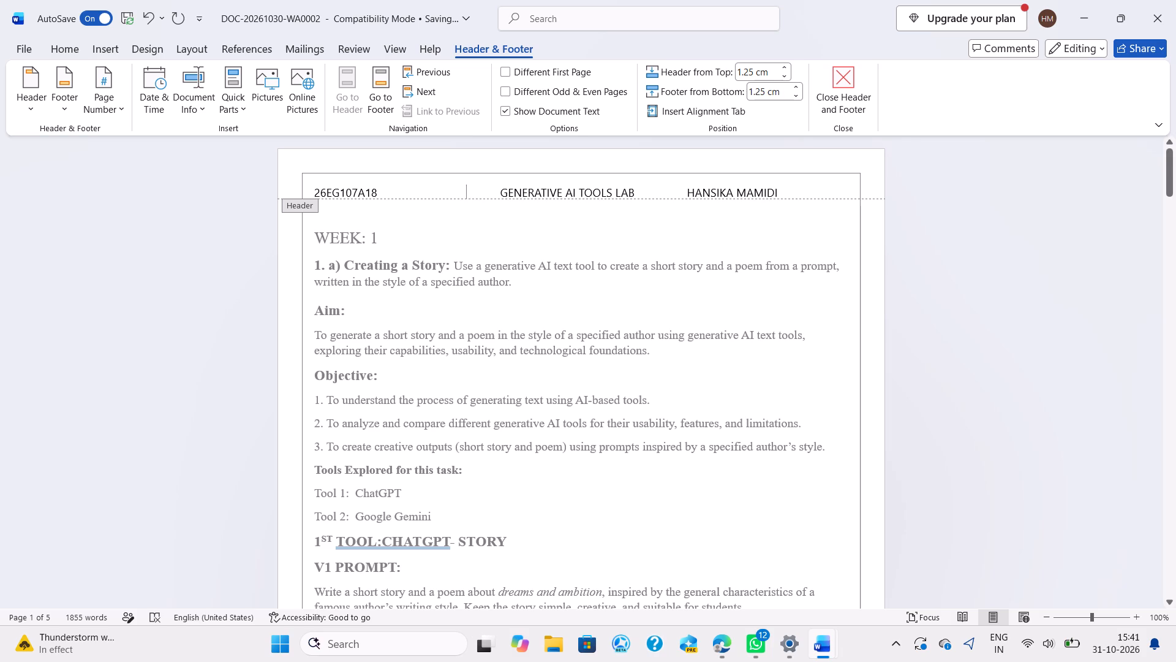
left_click(643, 191)
key("BackSpace")
key("BackSpace")
key("BackSpace")
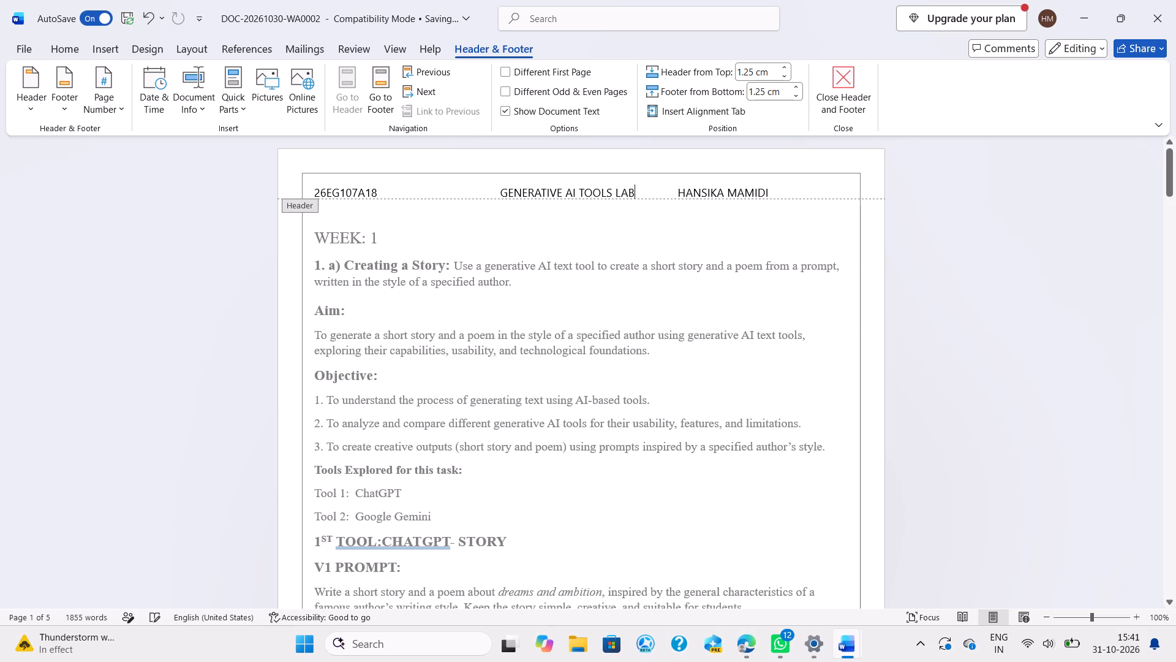
Remove seven more spaces between the roll number and GENERATIVE AI TOOLS LAB in the header.
left_click(488, 196)
key("BackSpace")
key("BackSpace")
key("BackSpace")
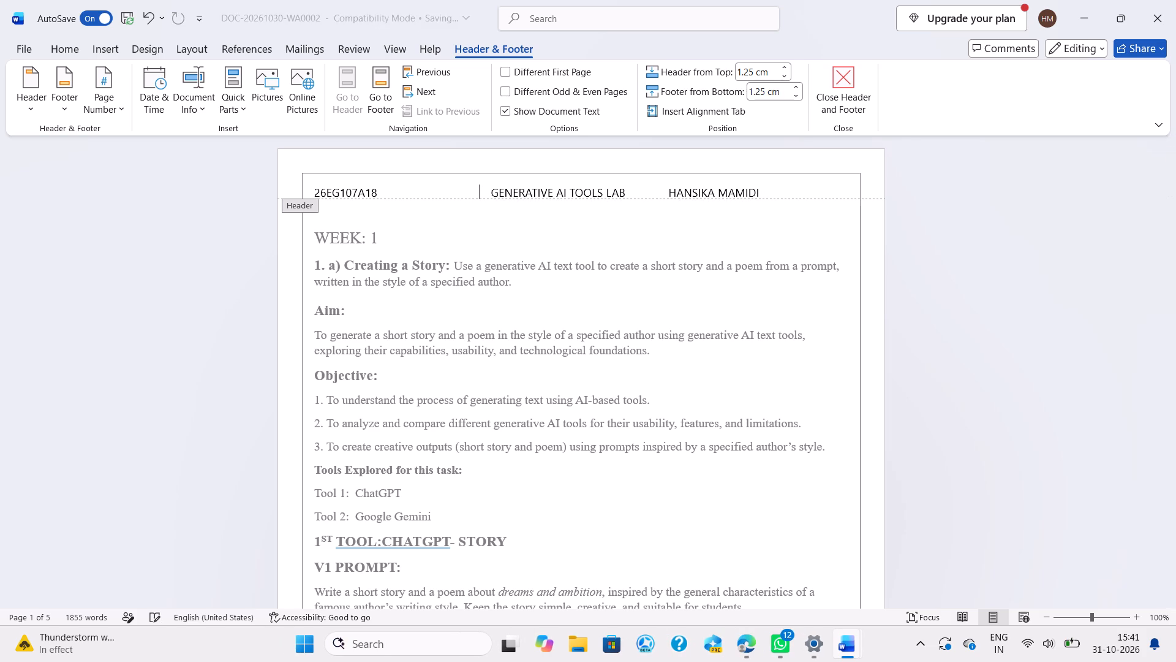
key("BackSpace")
key("BackSpace")
key("BackSpace")
key("BackSpace")
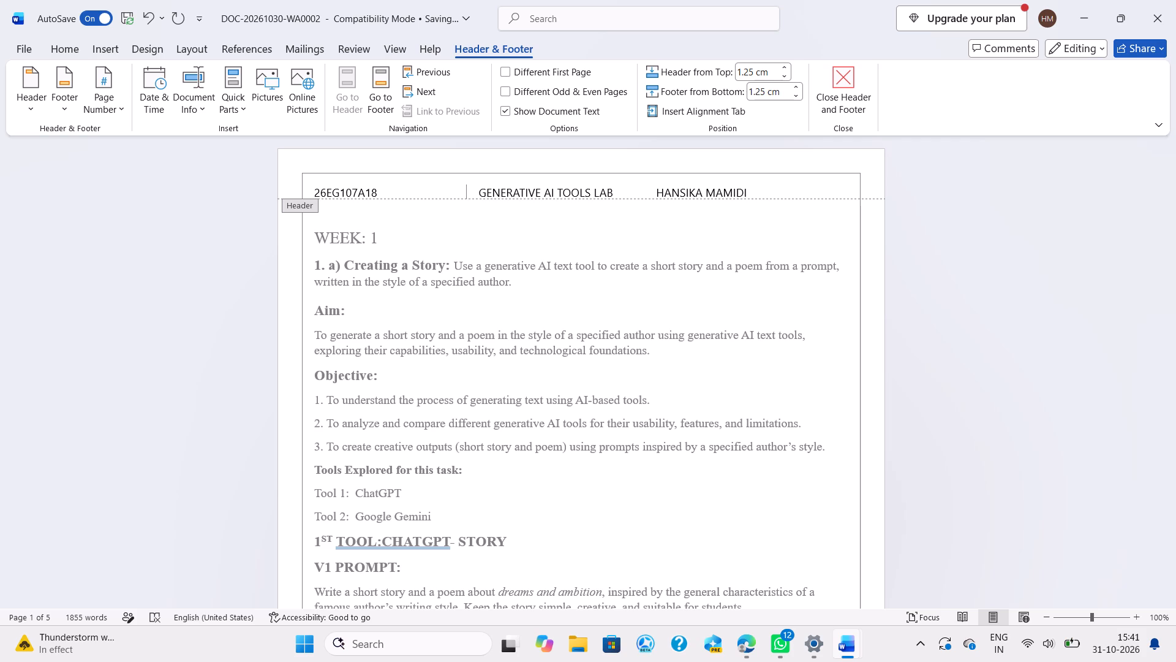
Widen the gap between GENERATIVE AI TOOLS LAB and the student's name in the header by eight spaces.
left_click(619, 191)
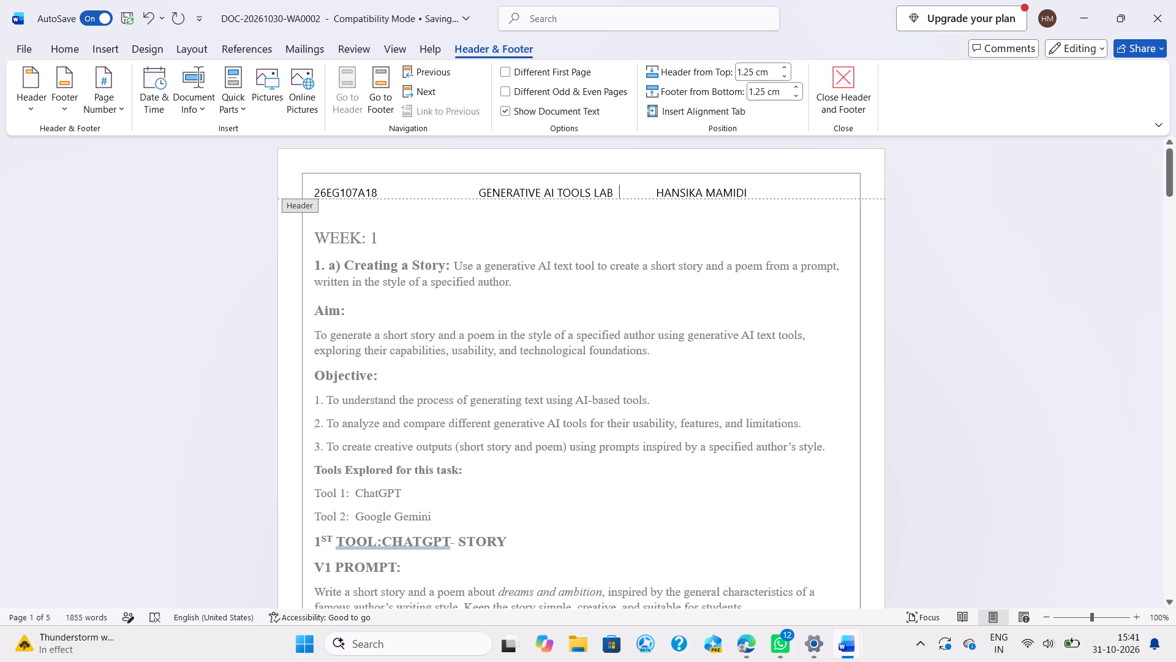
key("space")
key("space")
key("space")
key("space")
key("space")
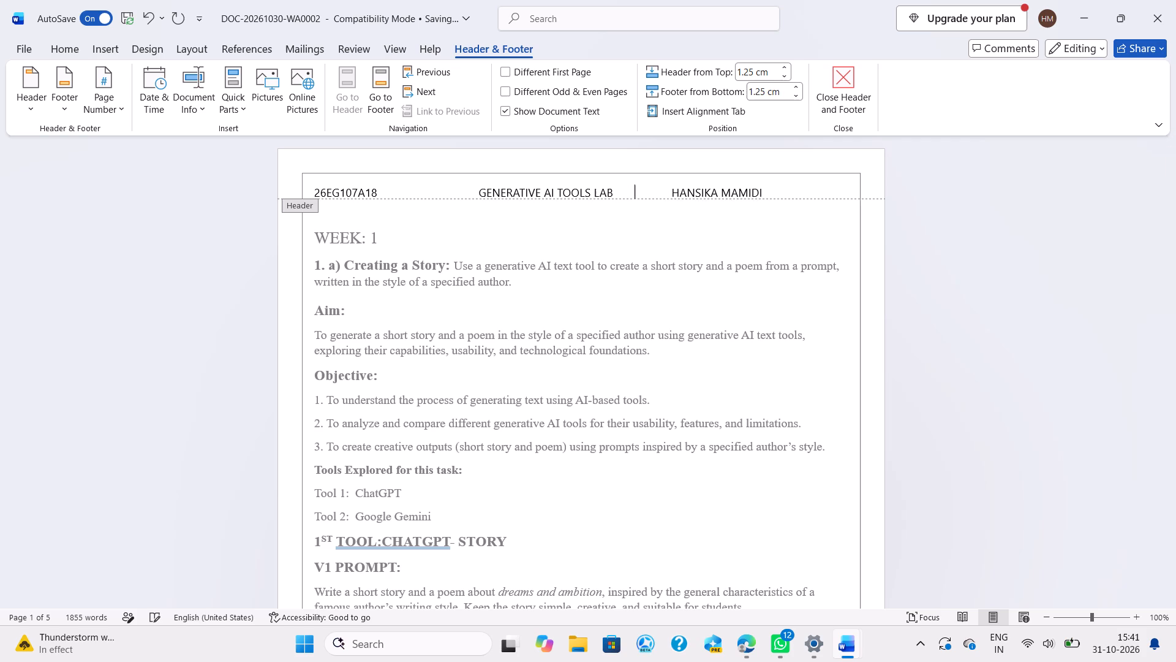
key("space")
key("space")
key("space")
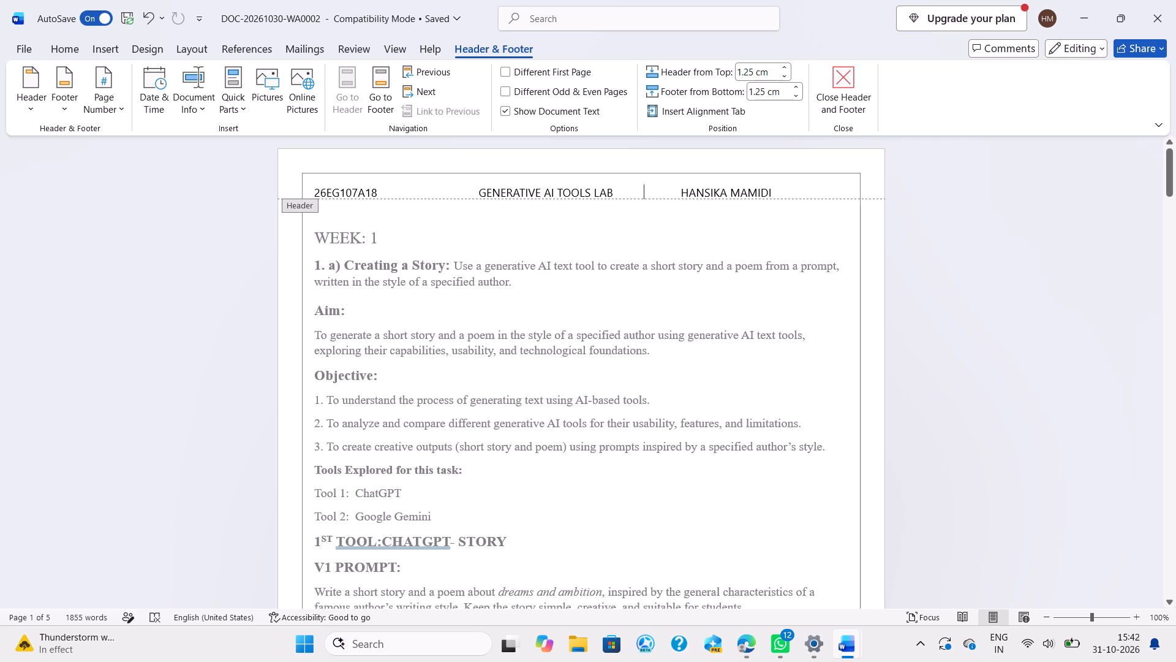
Set the whole header line to Times New Roman, size 16.
left_click_drag(310, 185, 765, 204)
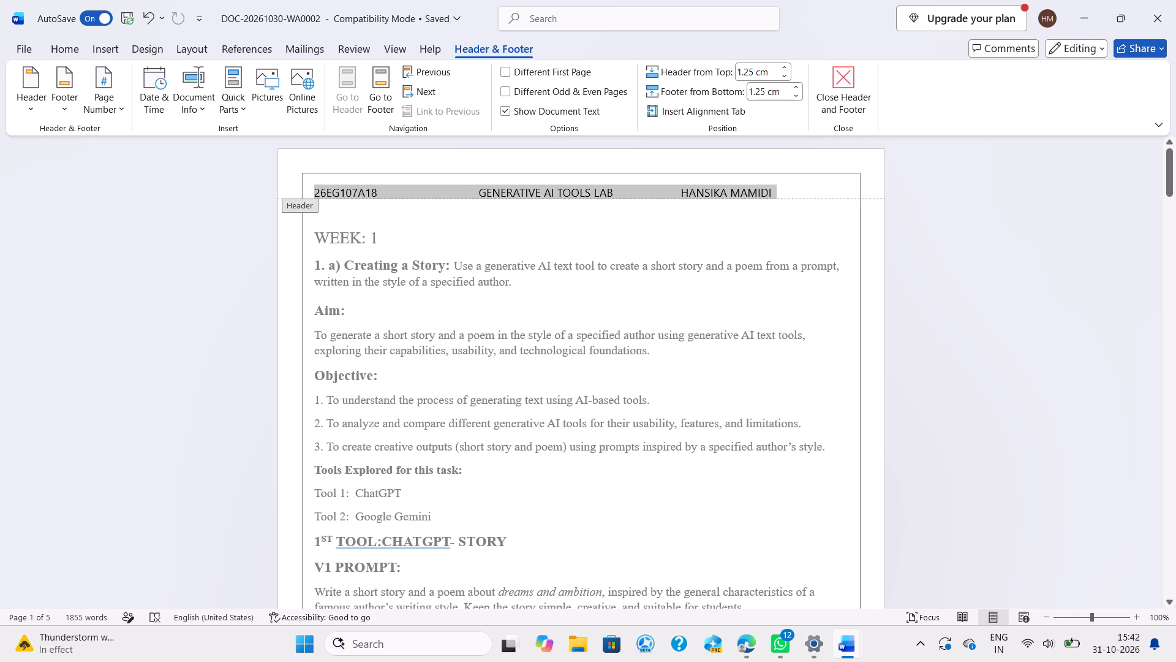
left_click_drag(765, 204, 790, 200)
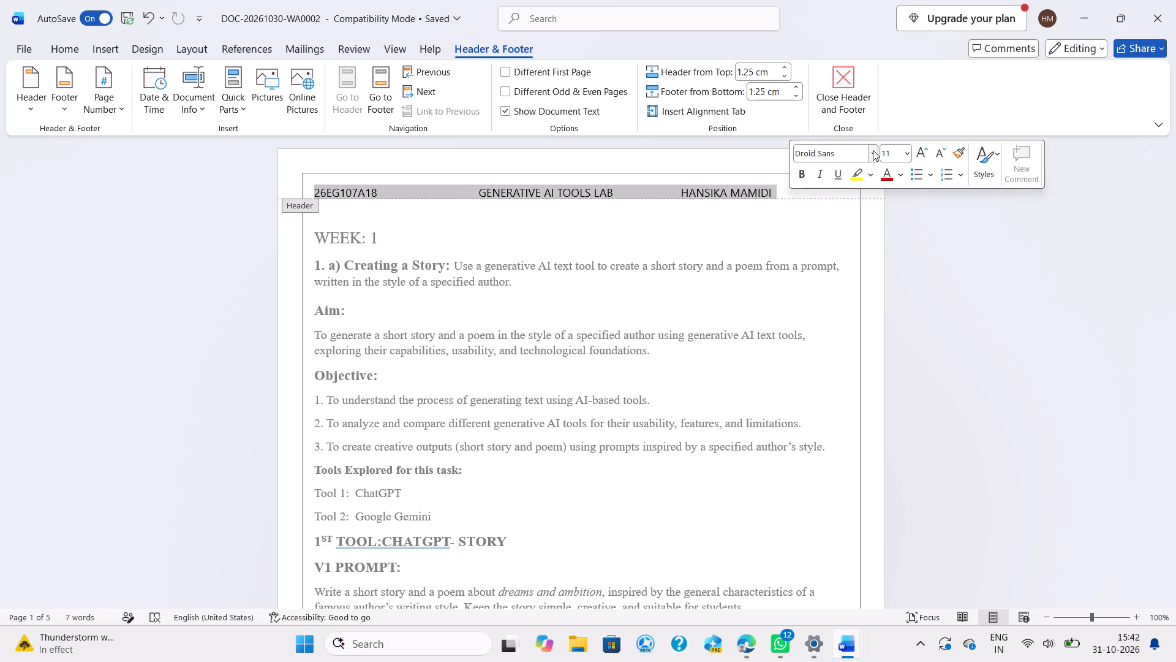
left_click(873, 150)
left_click(878, 264)
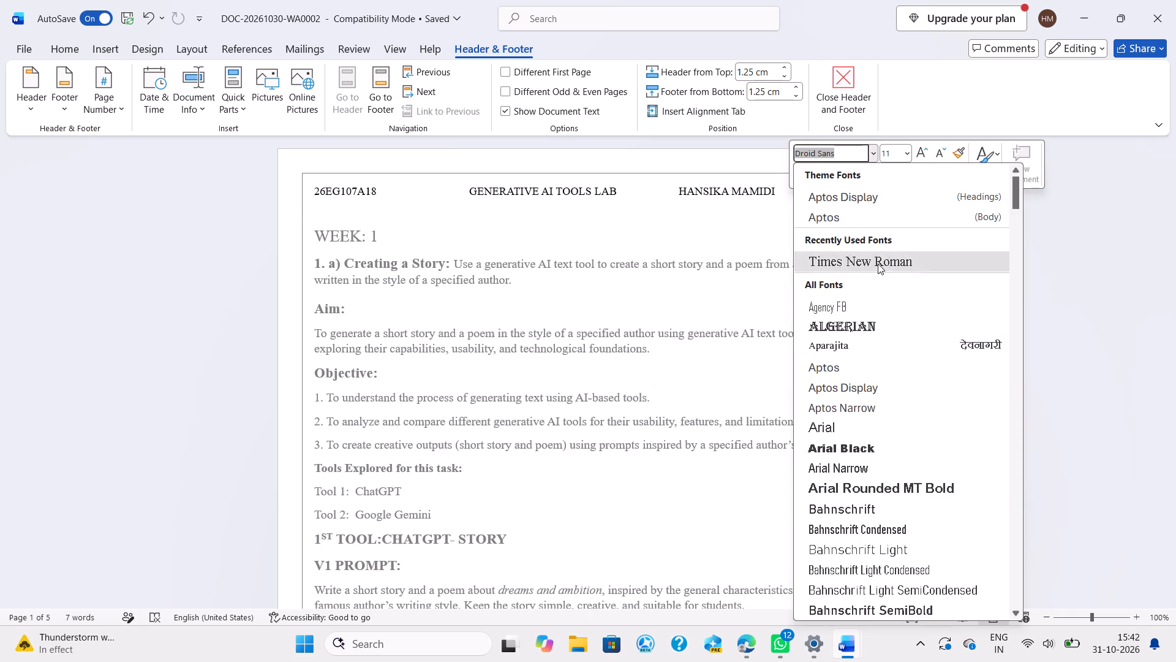
left_click(907, 155)
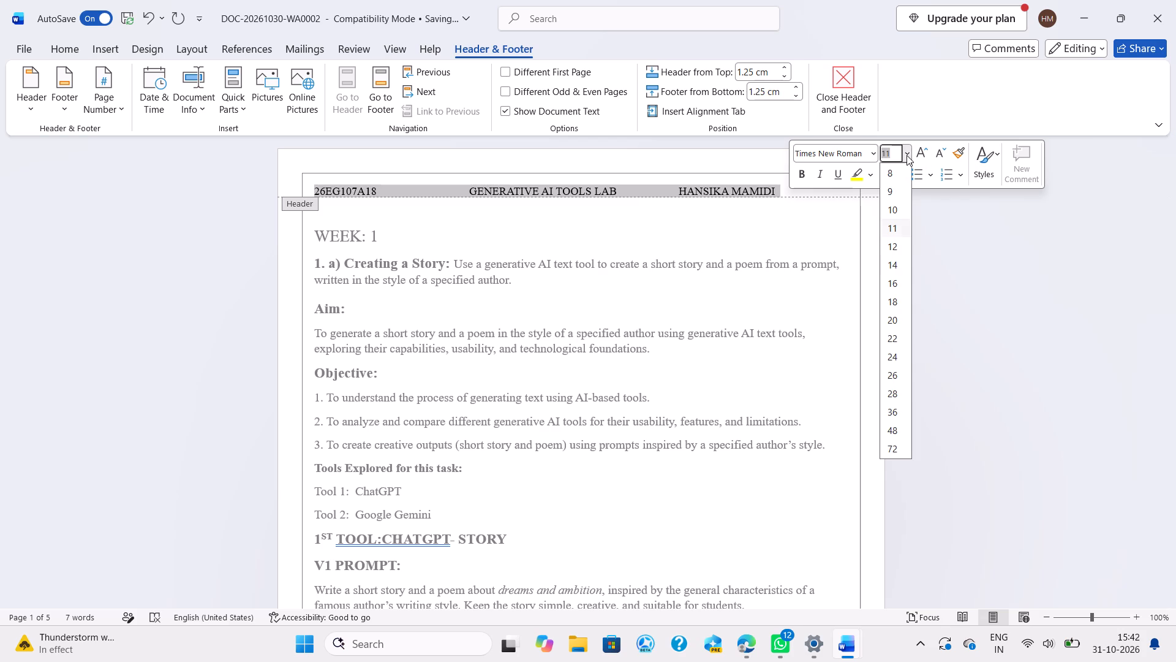
left_click(895, 287)
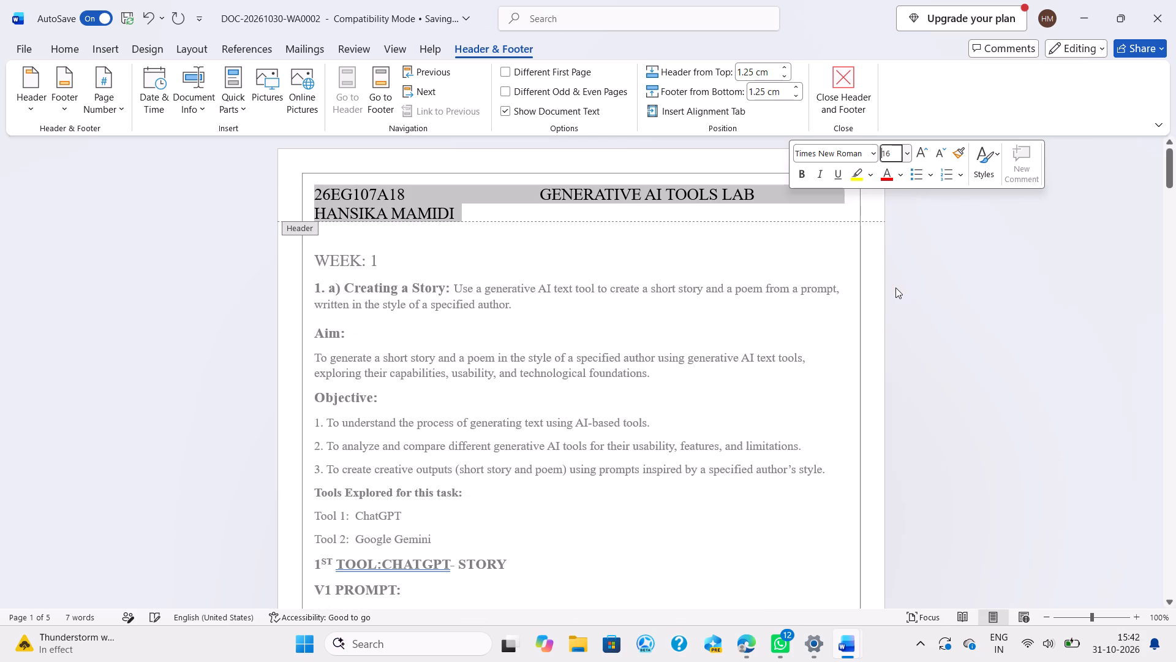
Remove nine spaces between the roll number and GENERATIVE AI TOOLS LAB in the header.
left_click(528, 189)
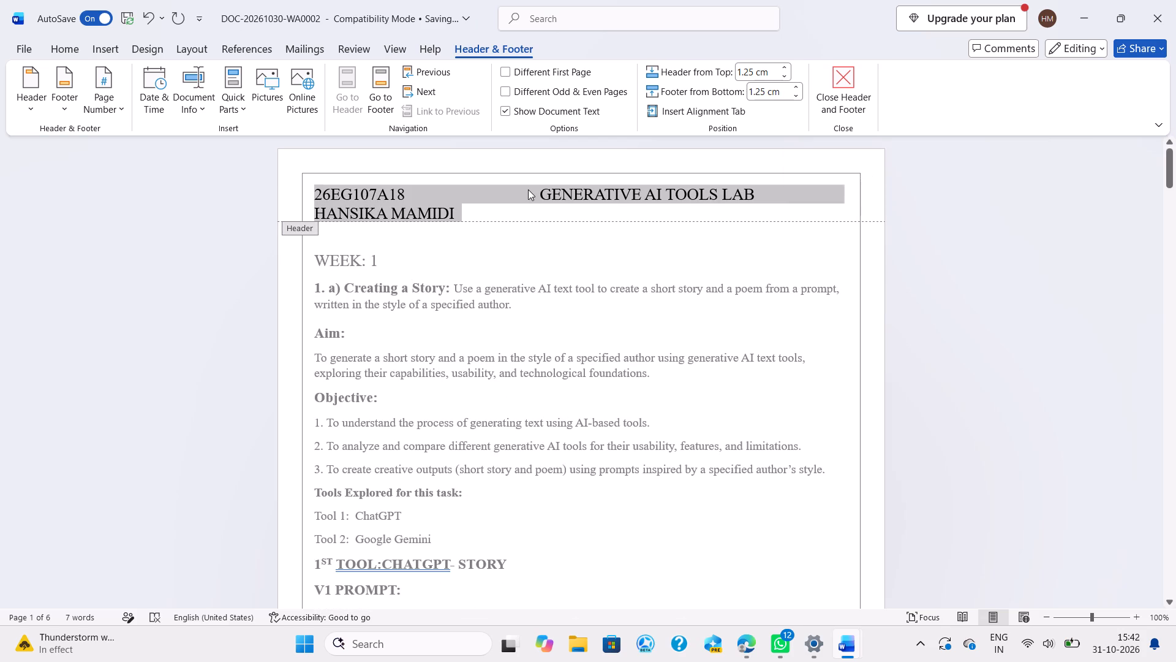
key("BackSpace")
key("BackSpace")
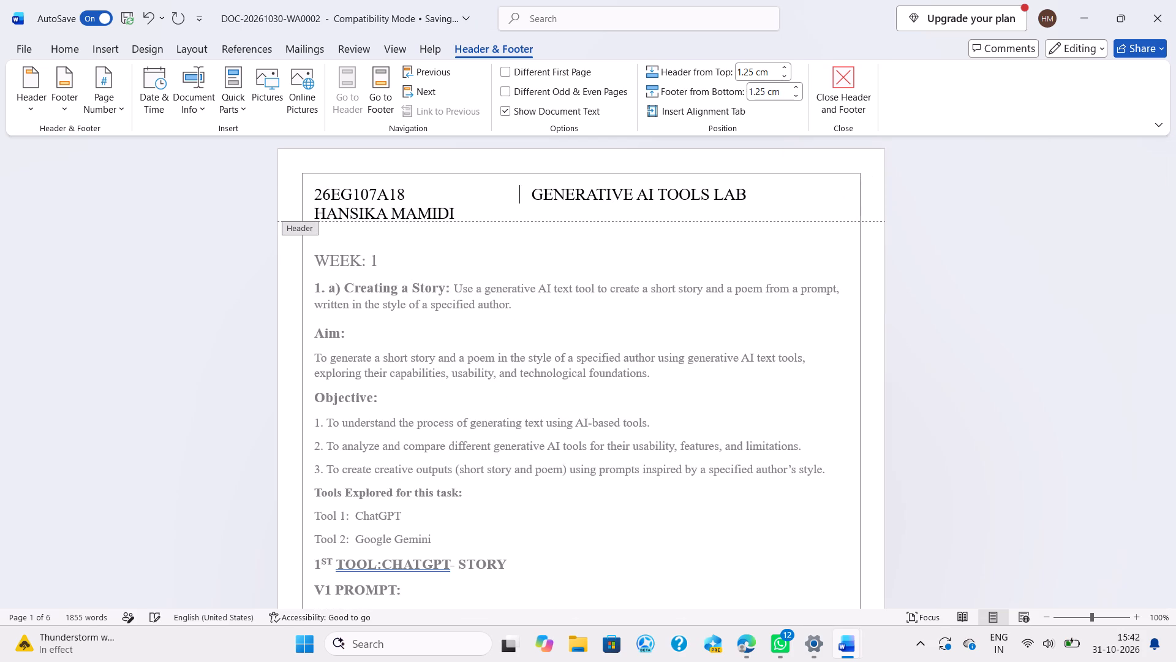
key("BackSpace")
key("BackSpace")
key("BackSpace")
key("BackSpace")
key("BackSpace")
key("BackSpace")
key("BackSpace")
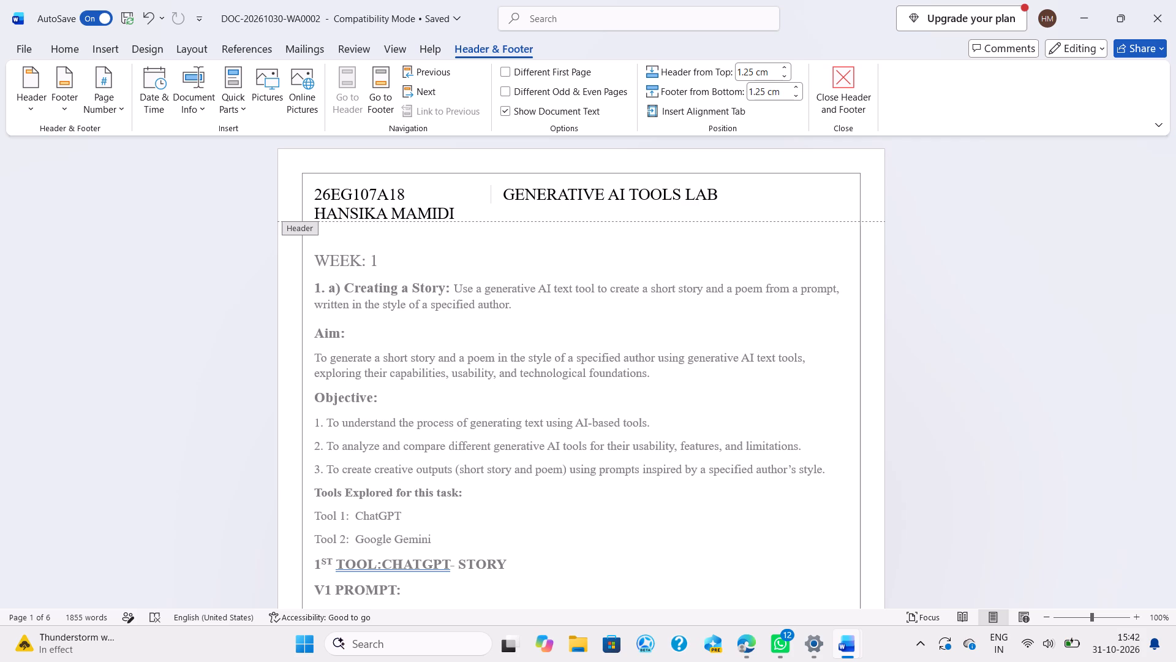
Remove sixteen spaces between GENERATIVE AI TOOLS LAB and the student's name in the header.
left_click(315, 213)
key("BackSpace")
key("BackSpace")
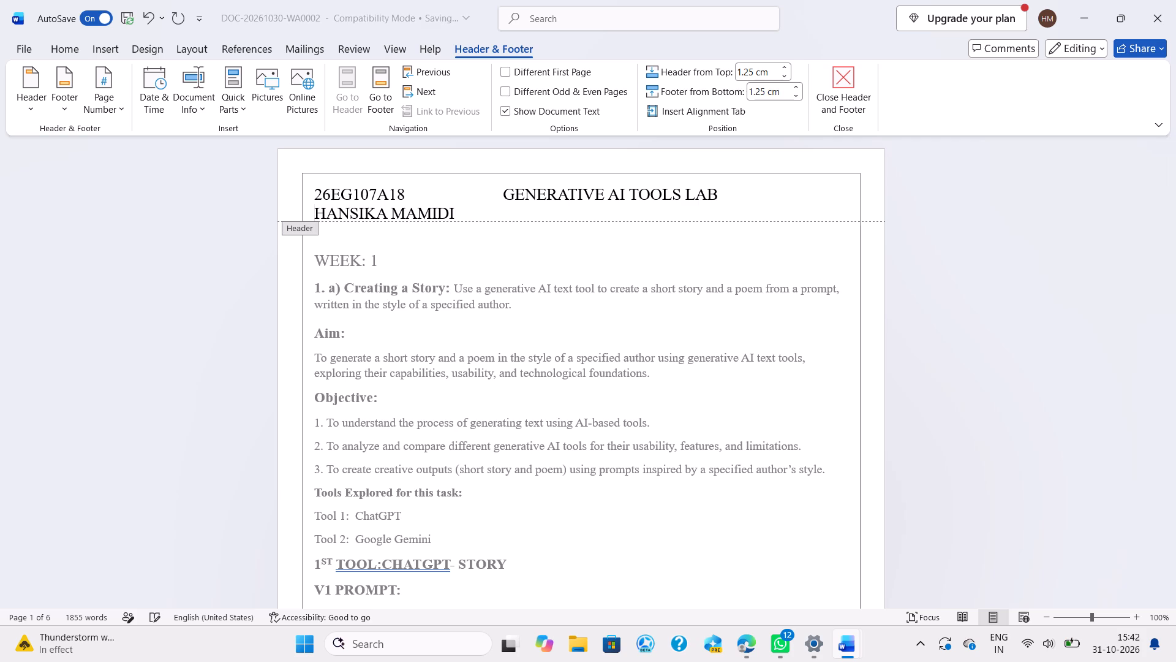
key("BackSpace")
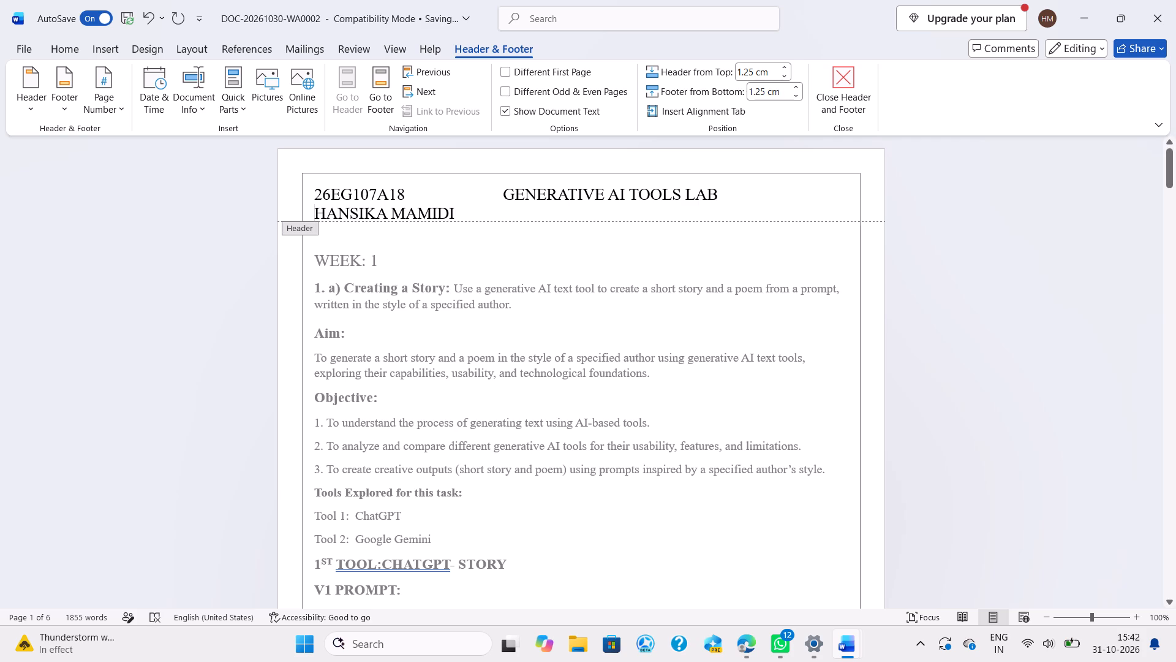
left_click(736, 192)
key("BackSpace")
key("BackSpace")
key("BackSpace")
key("BackSpace")
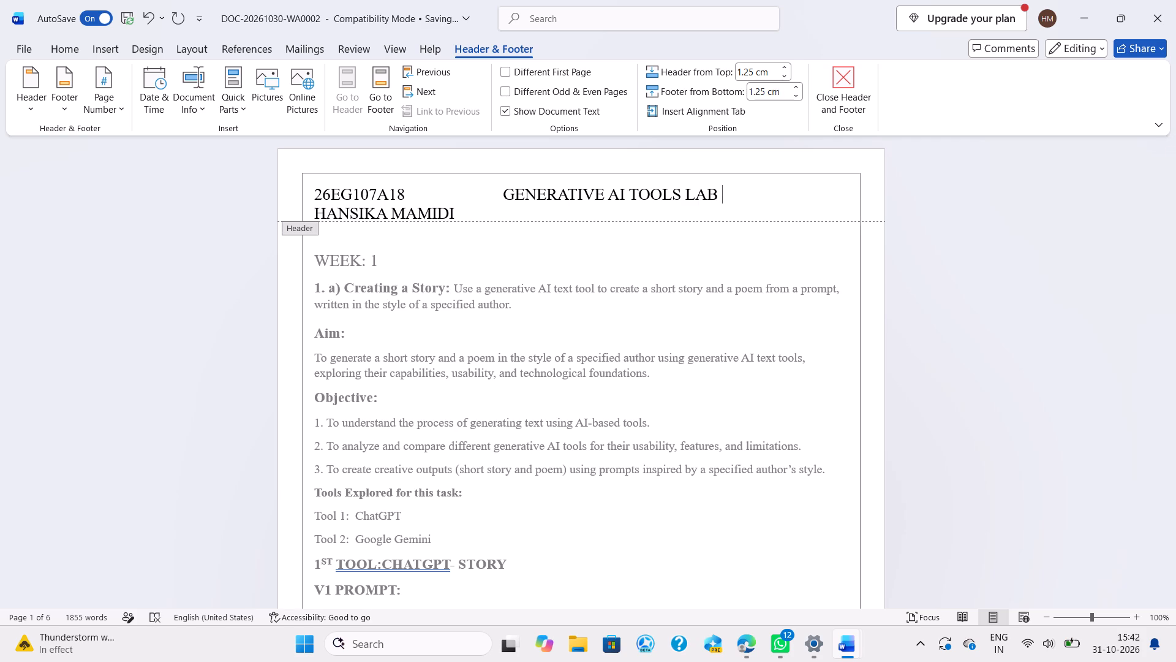
left_click(835, 191)
key("BackSpace")
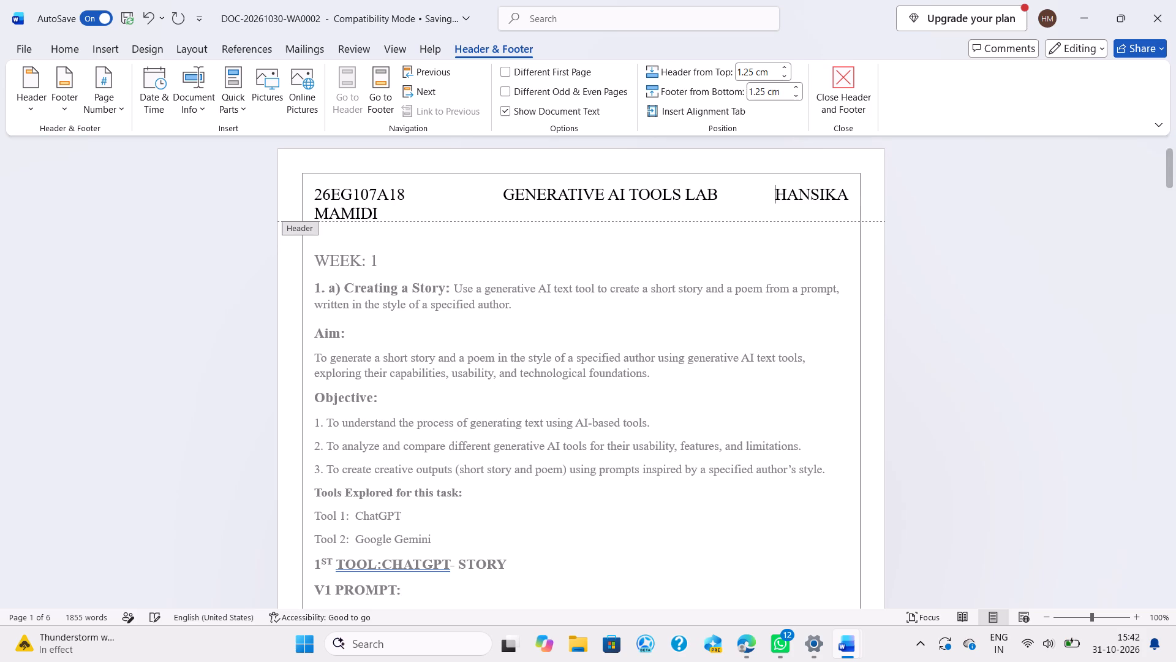
key("BackSpace")
key("BackSpace")
key("BackSpace")
key("BackSpace")
key("BackSpace")
key("BackSpace")
key("BackSpace")
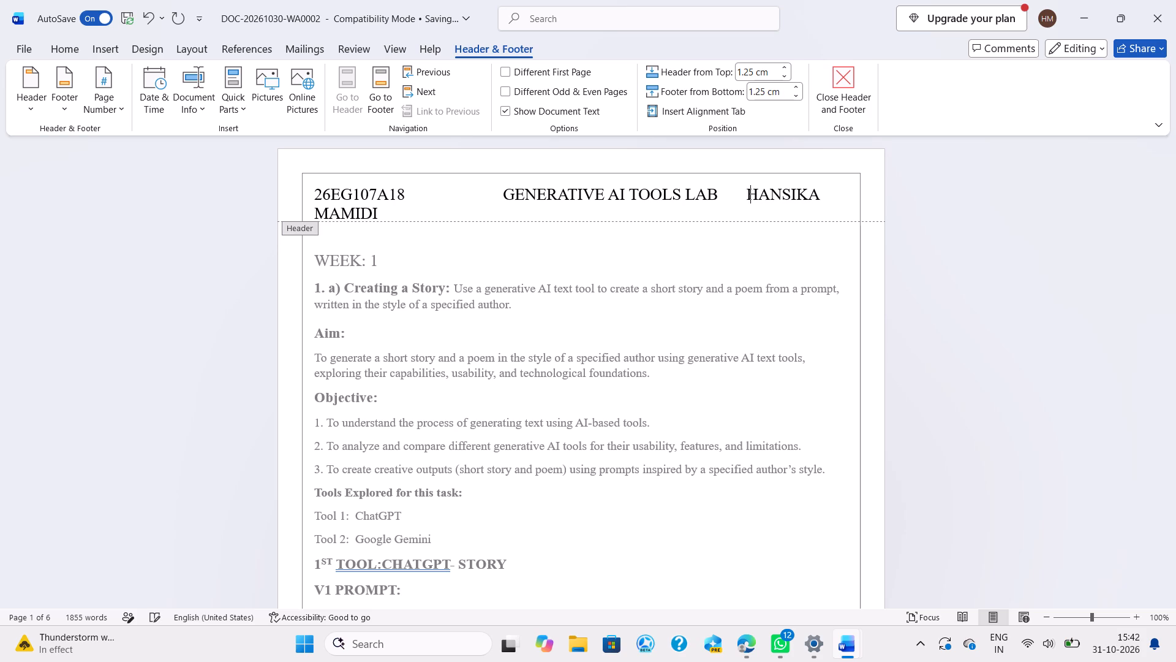
key("BackSpace")
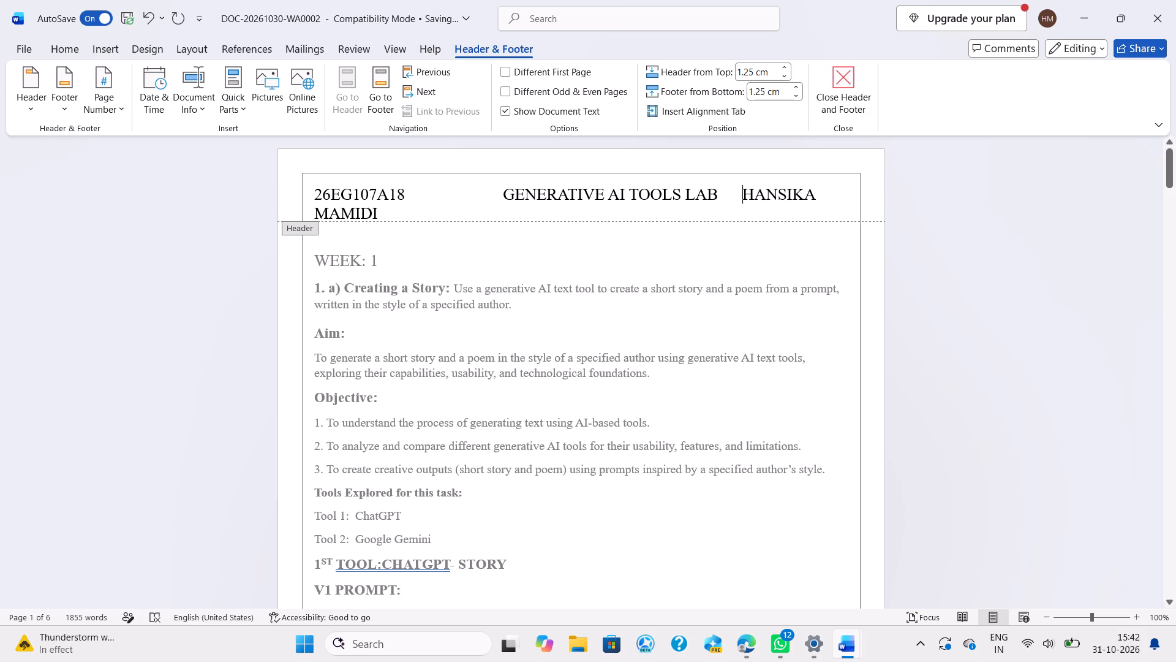
Remove eighteen spaces between the roll number and GENERATIVE AI TOOLS LAB in the header.
left_click(477, 192)
key("BackSpace")
key("BackSpace")
key("BackSpace")
key("BackSpace")
key("BackSpace")
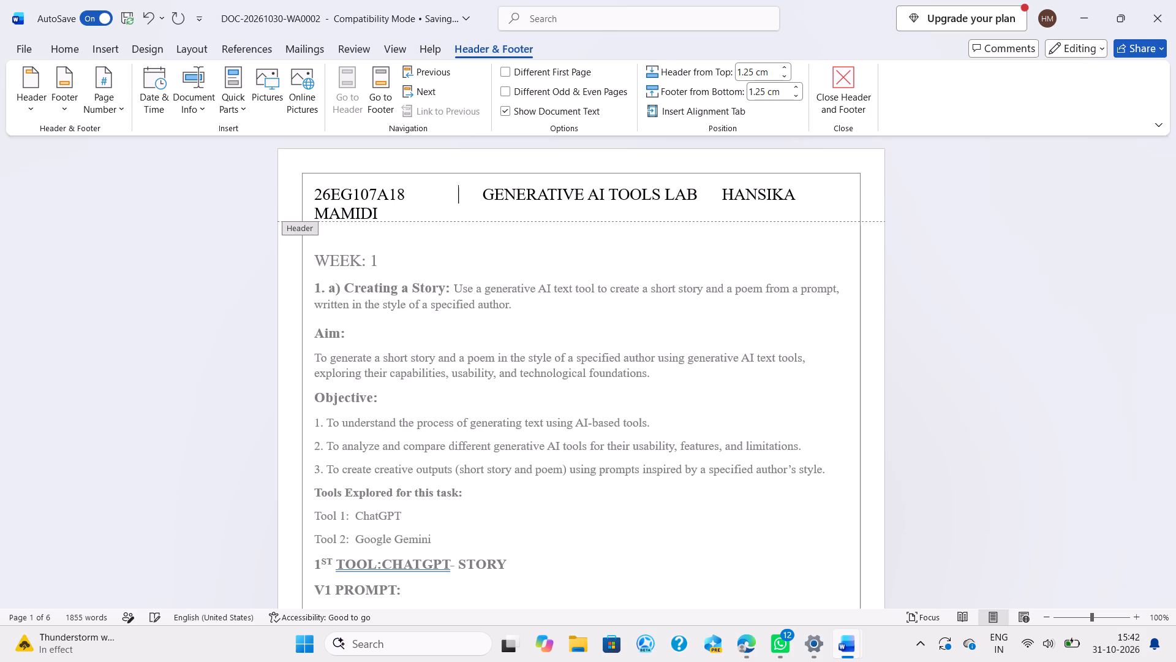
key("BackSpace")
key("BackSpace")
key("BackSpace")
key("BackSpace")
key("BackSpace")
key("BackSpace")
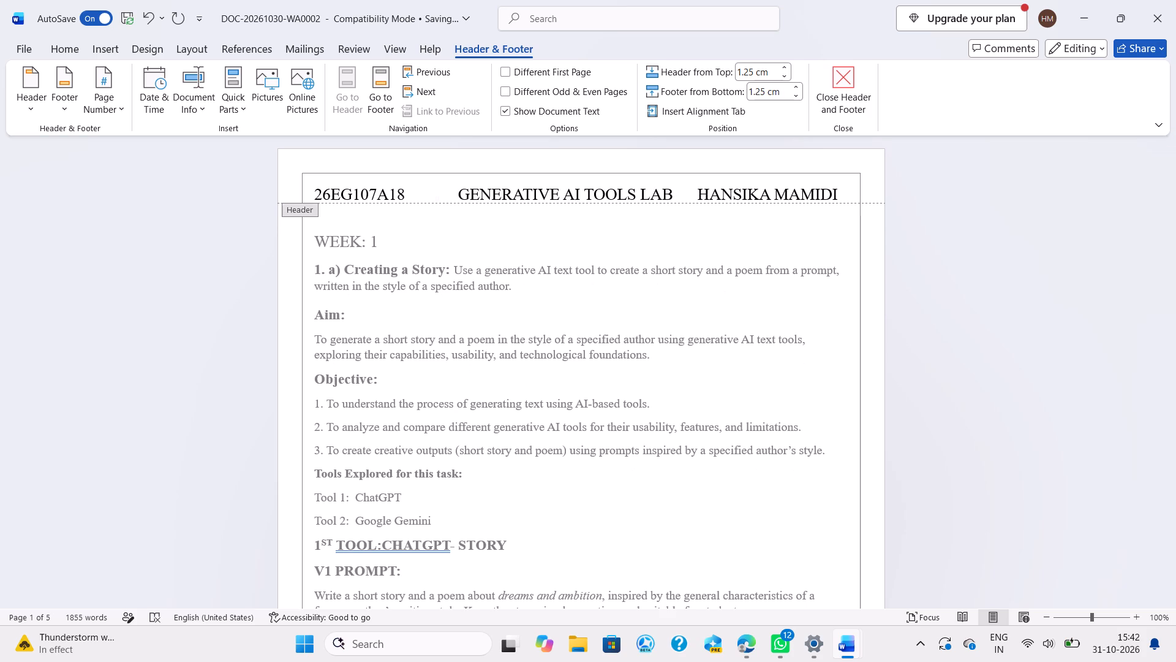
key("BackSpace")
key("BackSpace")
key("BackSpace")
key("BackSpace")
key("BackSpace")
key("BackSpace")
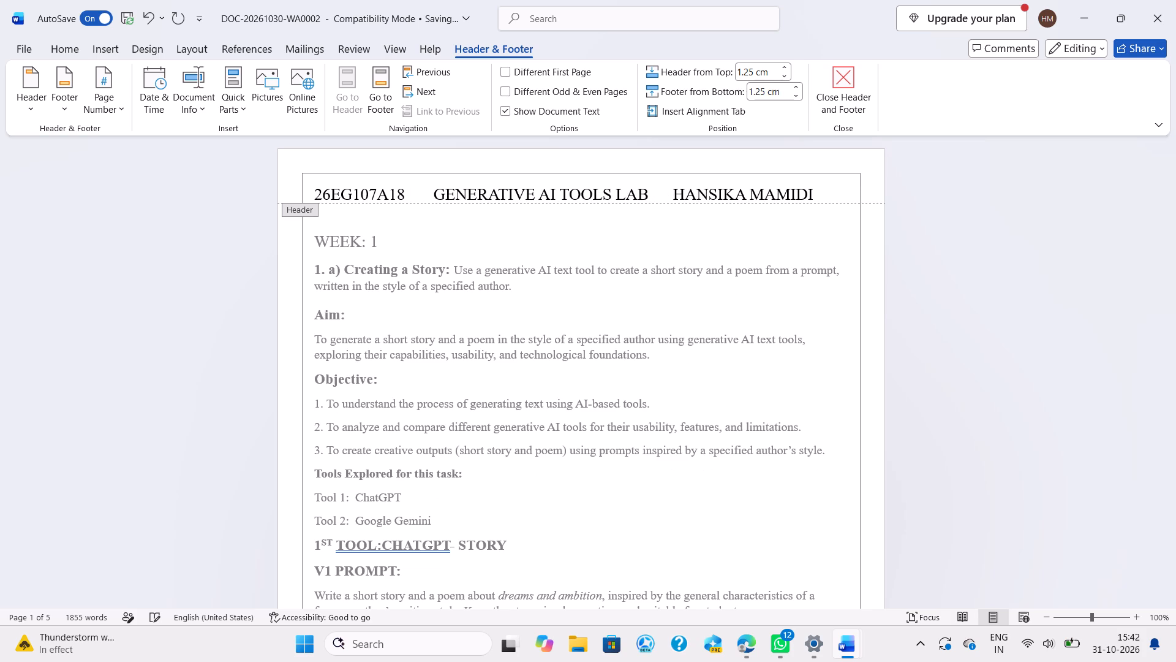
key("BackSpace")
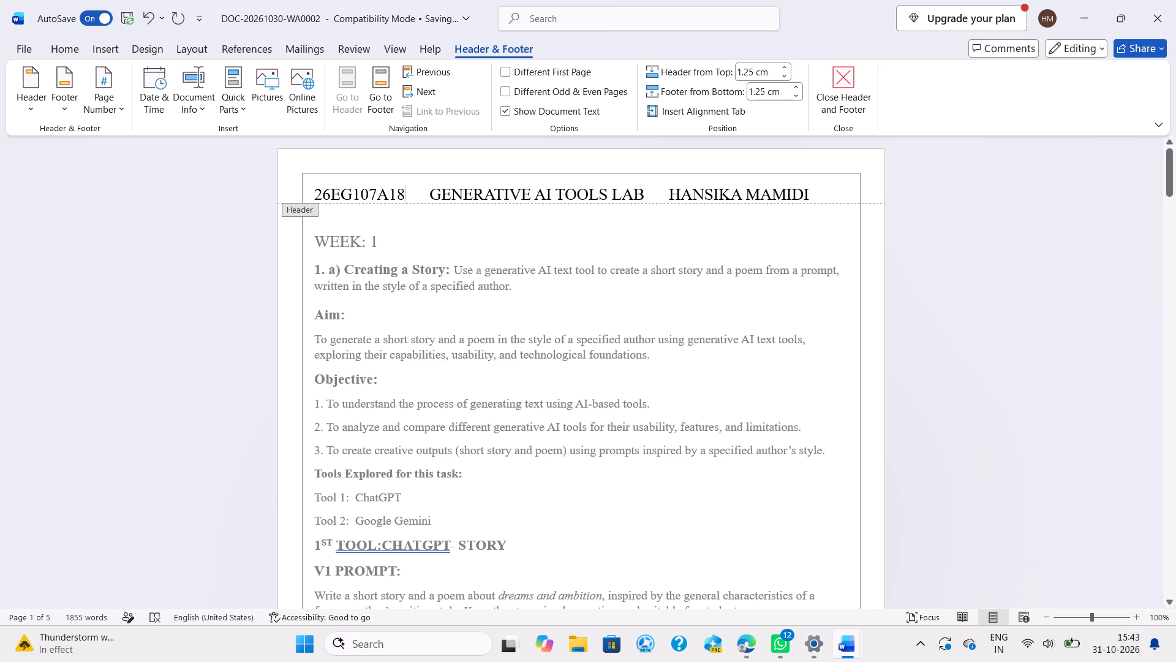
Widen the gap between GENERATIVE AI TOOLS LAB and the student's name in the header by nine spaces.
left_click(653, 193)
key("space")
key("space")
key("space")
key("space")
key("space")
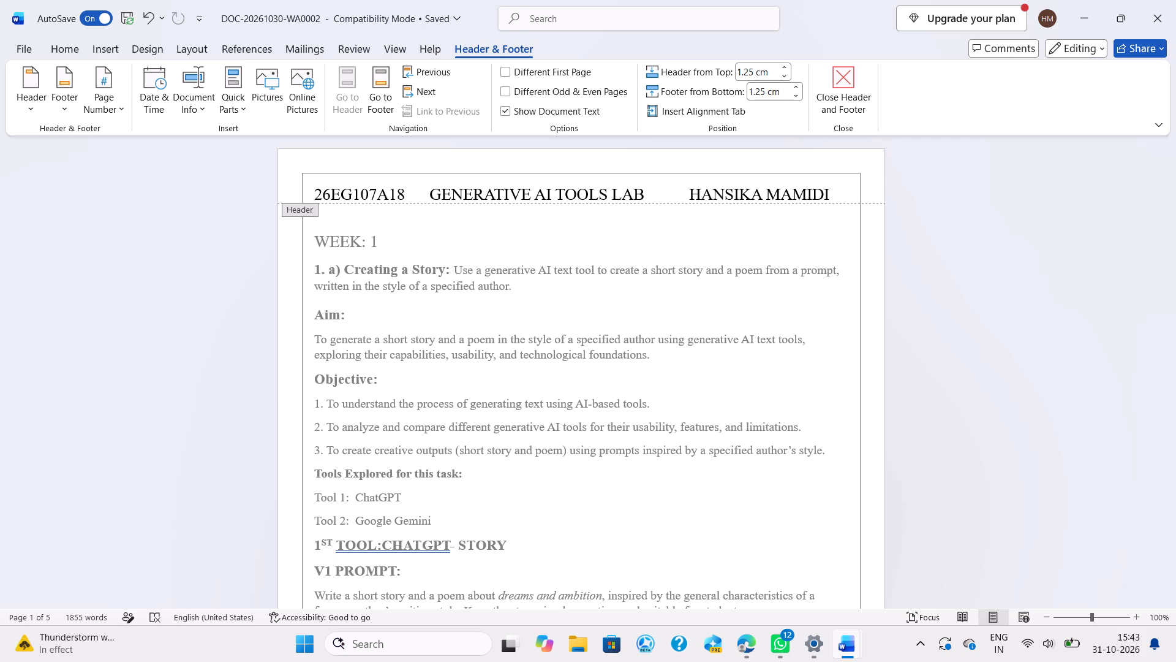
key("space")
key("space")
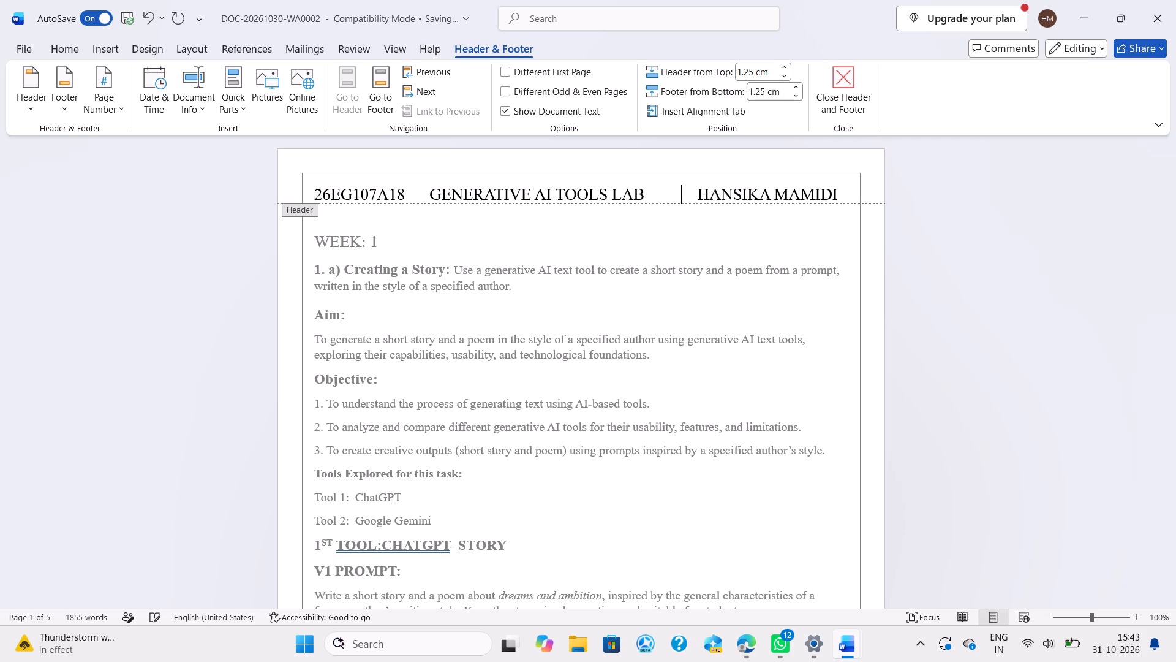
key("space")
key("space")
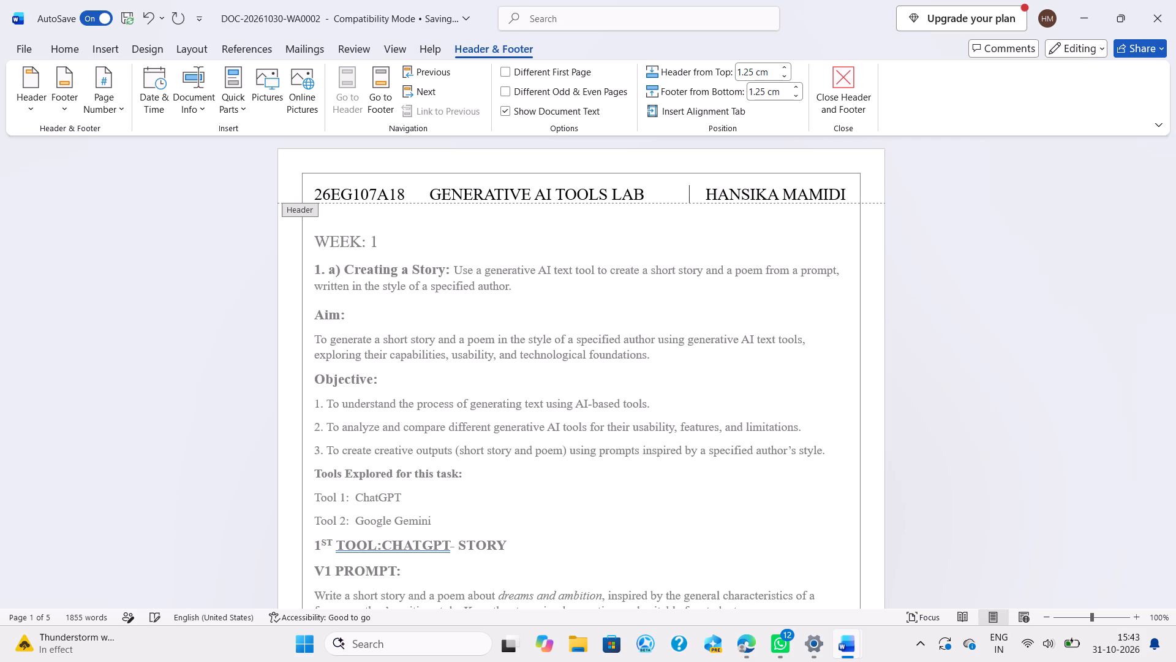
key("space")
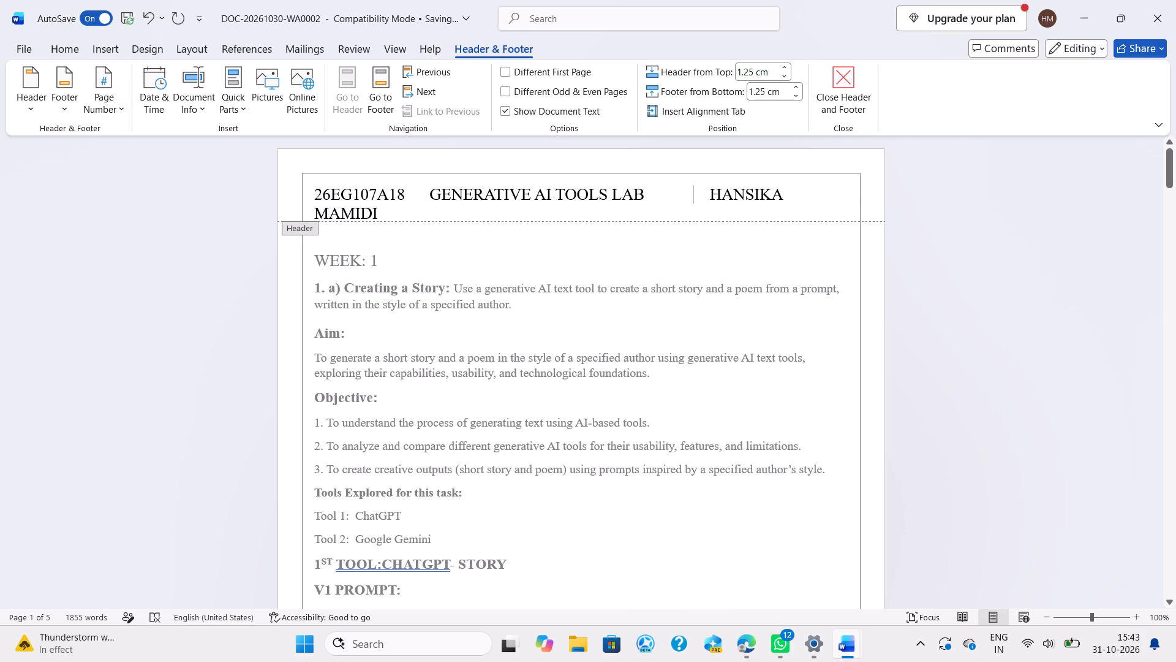
key("BackSpace")
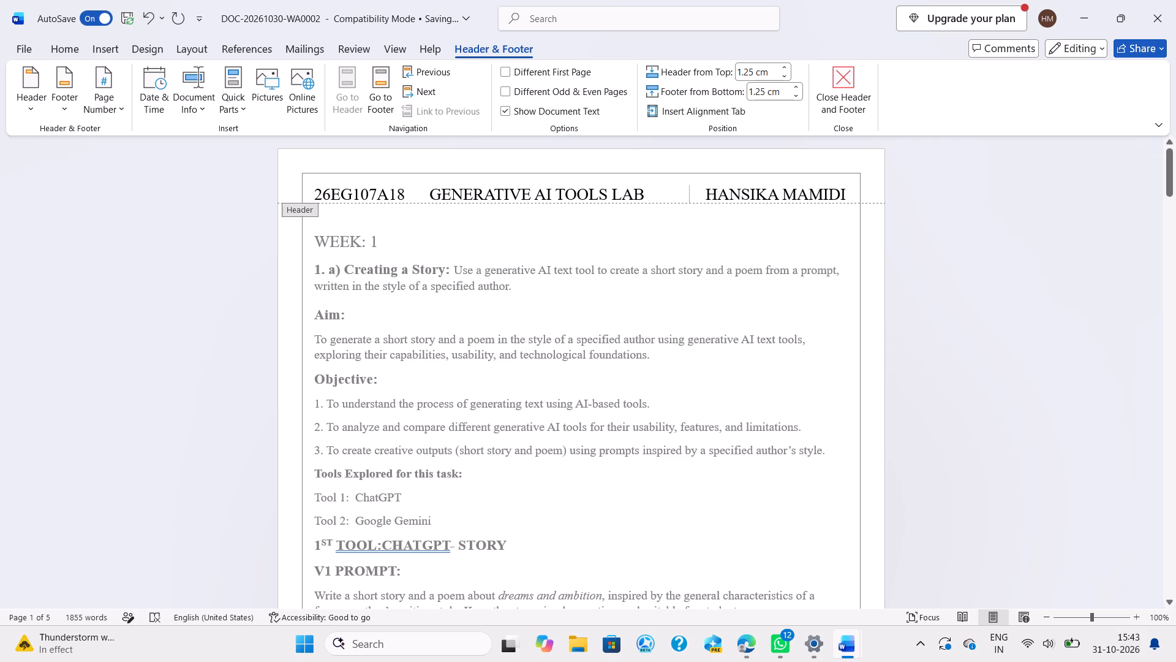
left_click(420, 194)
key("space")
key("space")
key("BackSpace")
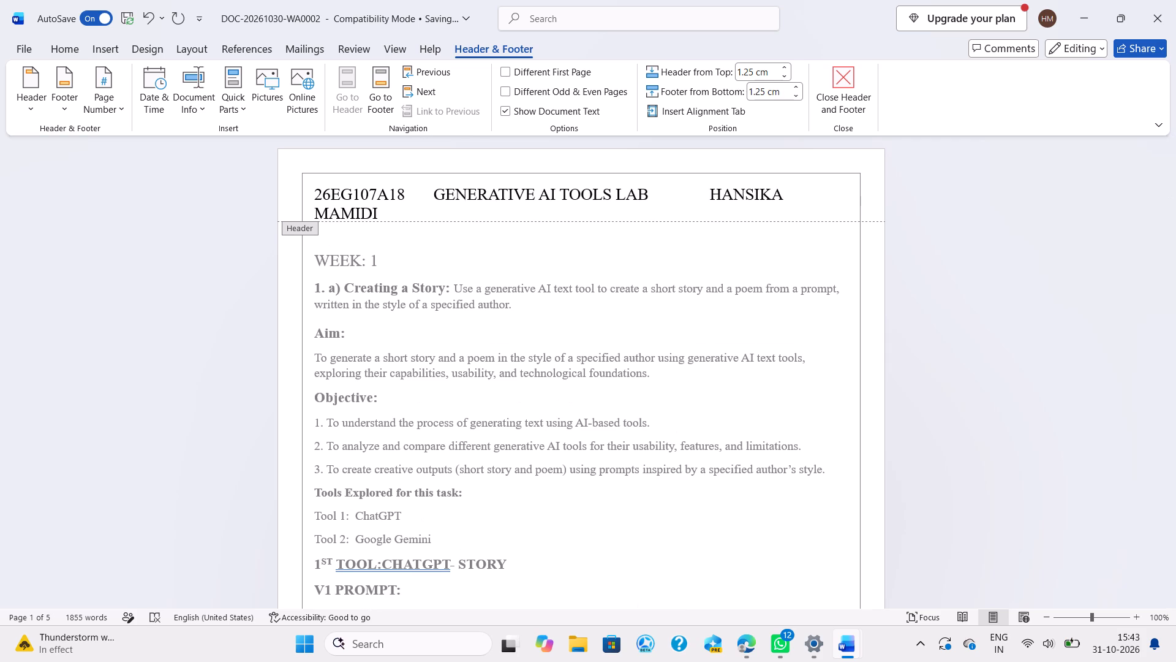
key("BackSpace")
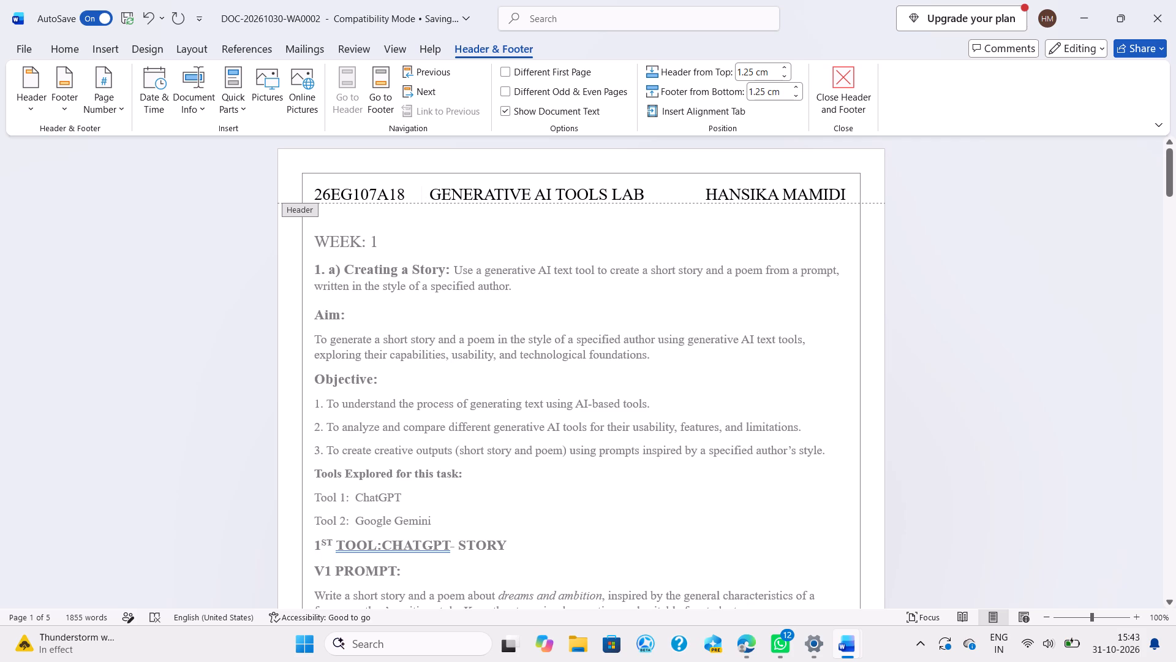
Remove six spaces between GENERATIVE AI TOOLS LAB and the student's name in the header.
left_click(680, 195)
key("BackSpace")
key("BackSpace")
key("BackSpace")
key("BackSpace")
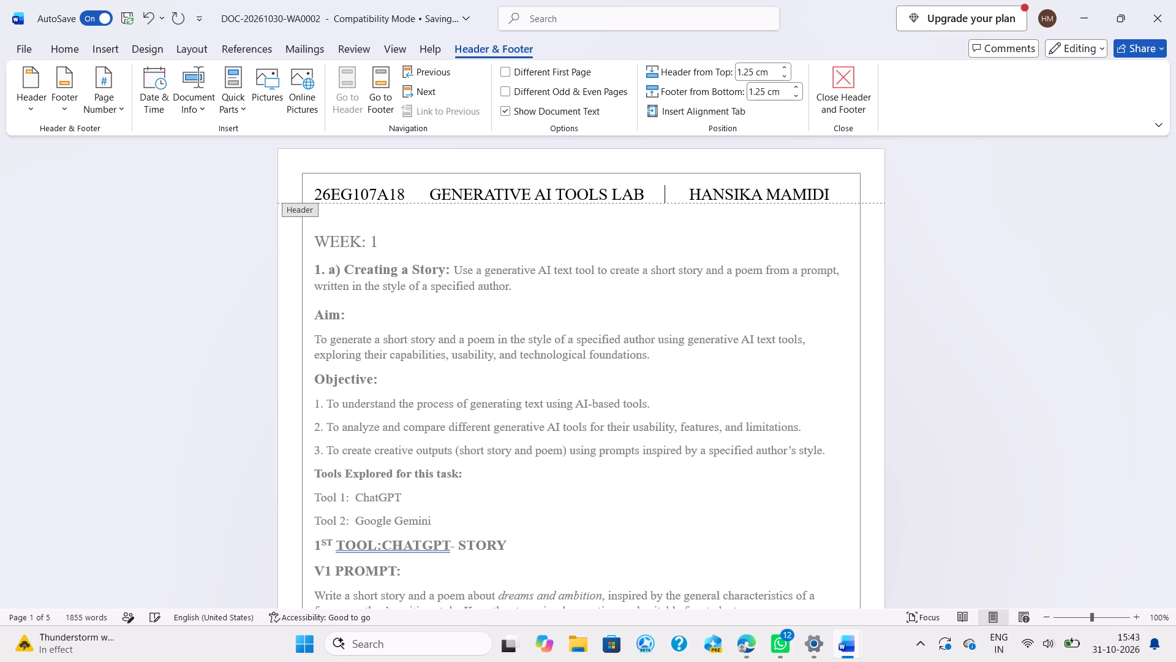
key("BackSpace")
key("BackSpace")
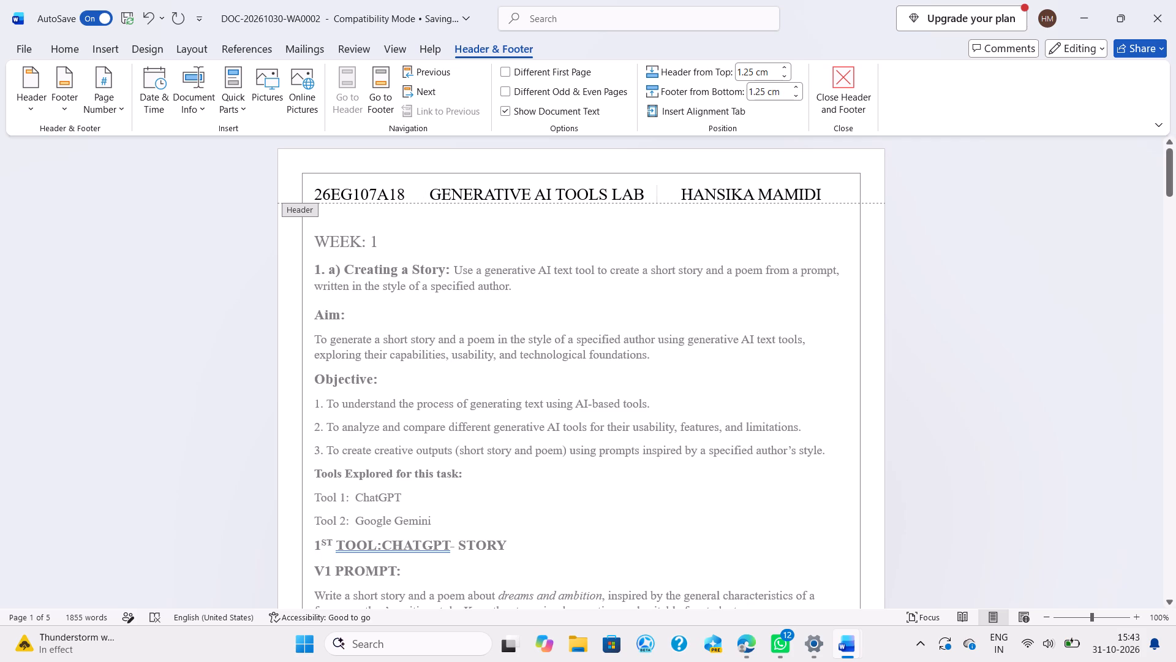
Add three spaces between the roll number and GENERATIVE AI TOOLS LAB, and return to the document body.
left_click(419, 191)
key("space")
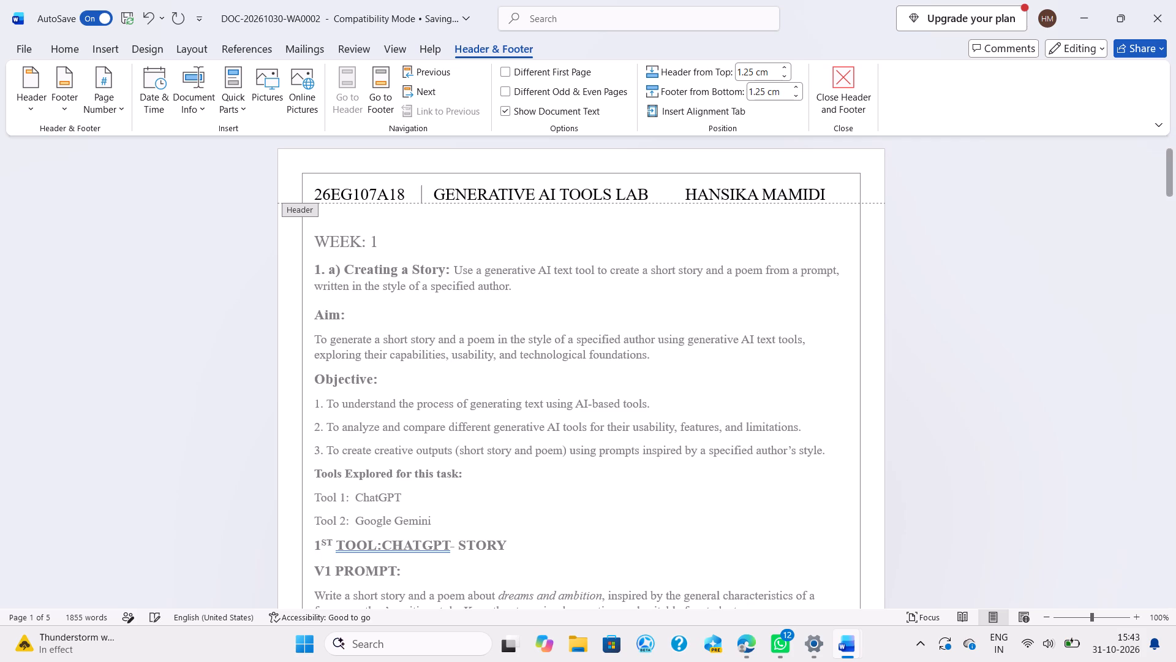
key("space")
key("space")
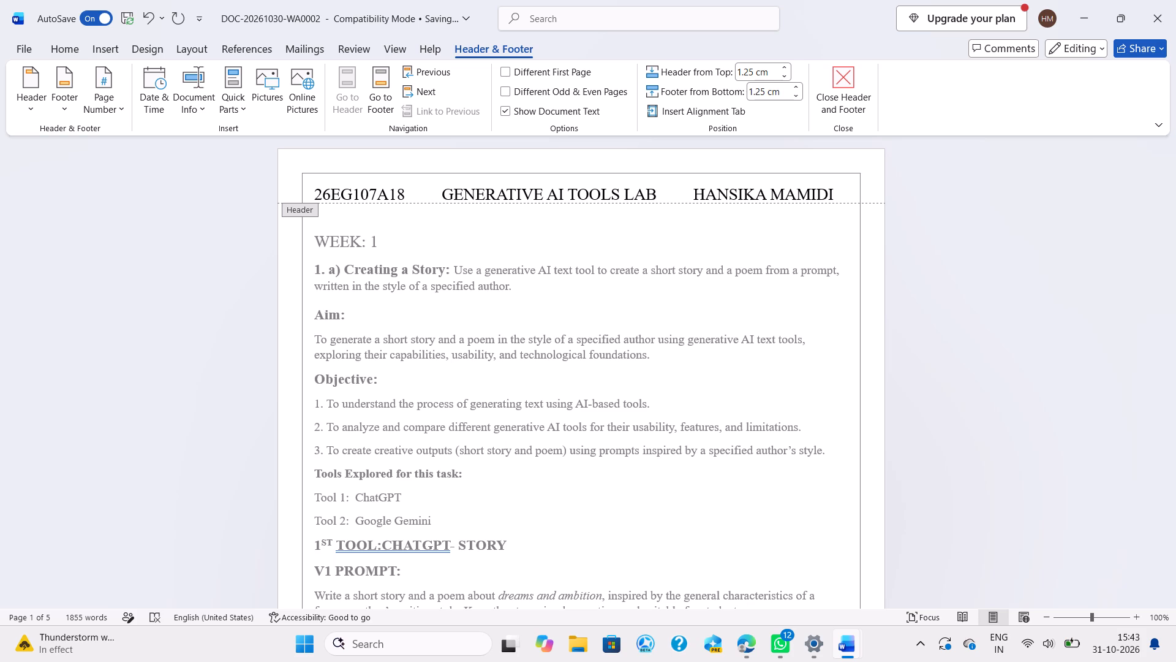
double_click(549, 345)
Enter ANURAG UNIVERSITY in the footer of page 1.
scroll(549, 345, "down", 5)
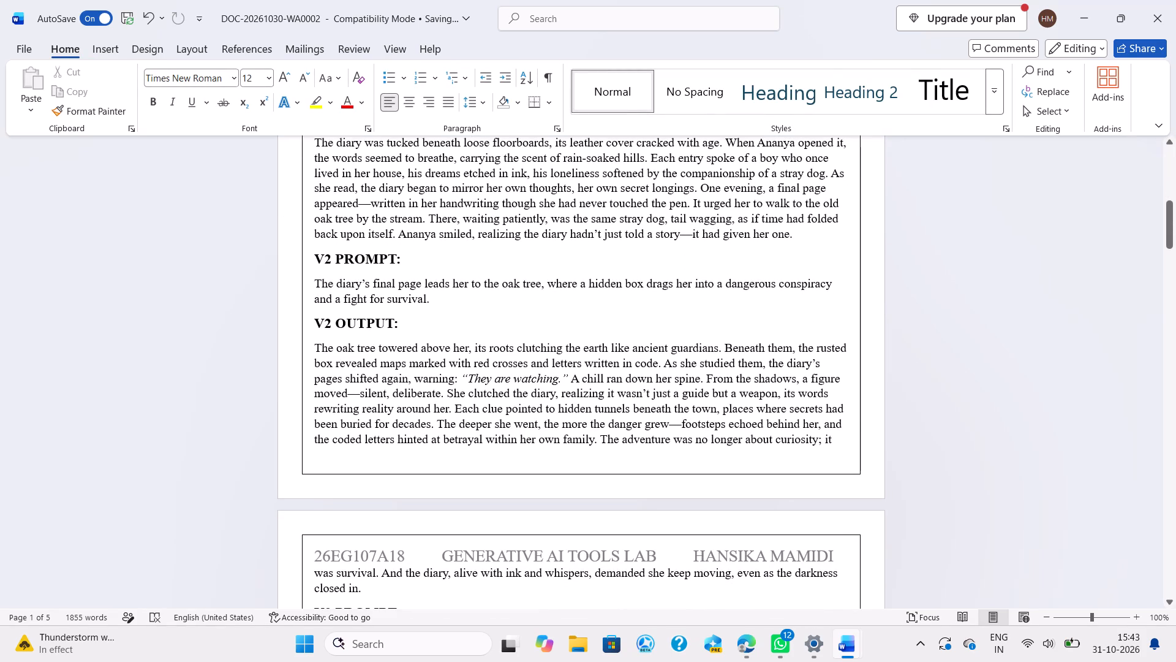
triple_click(440, 463)
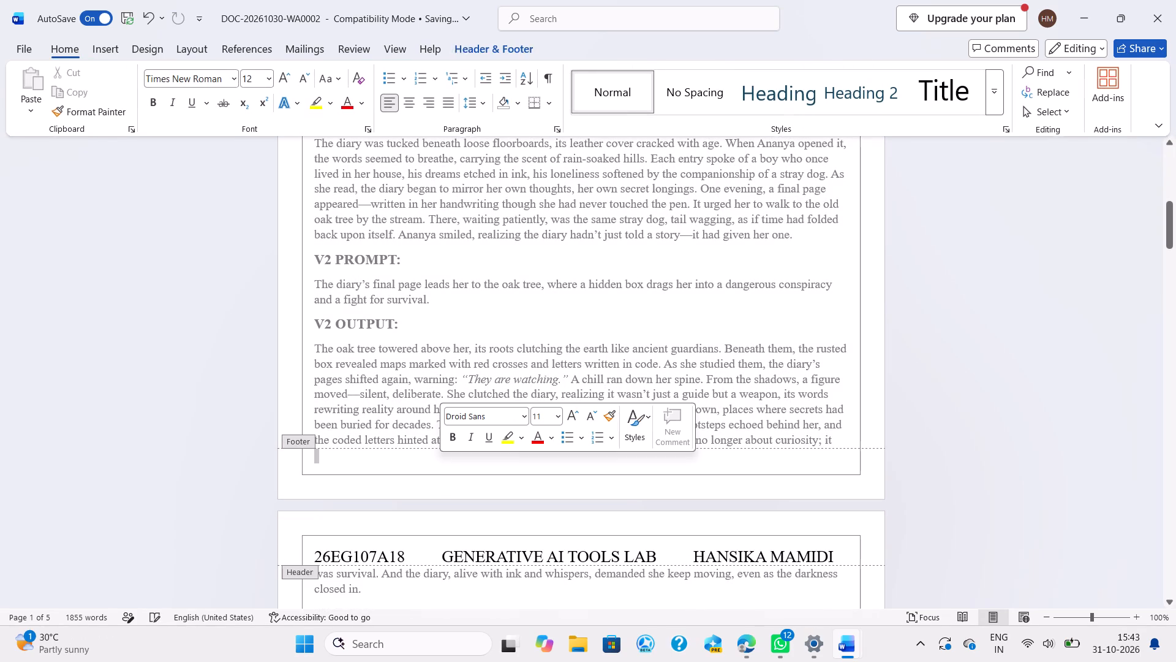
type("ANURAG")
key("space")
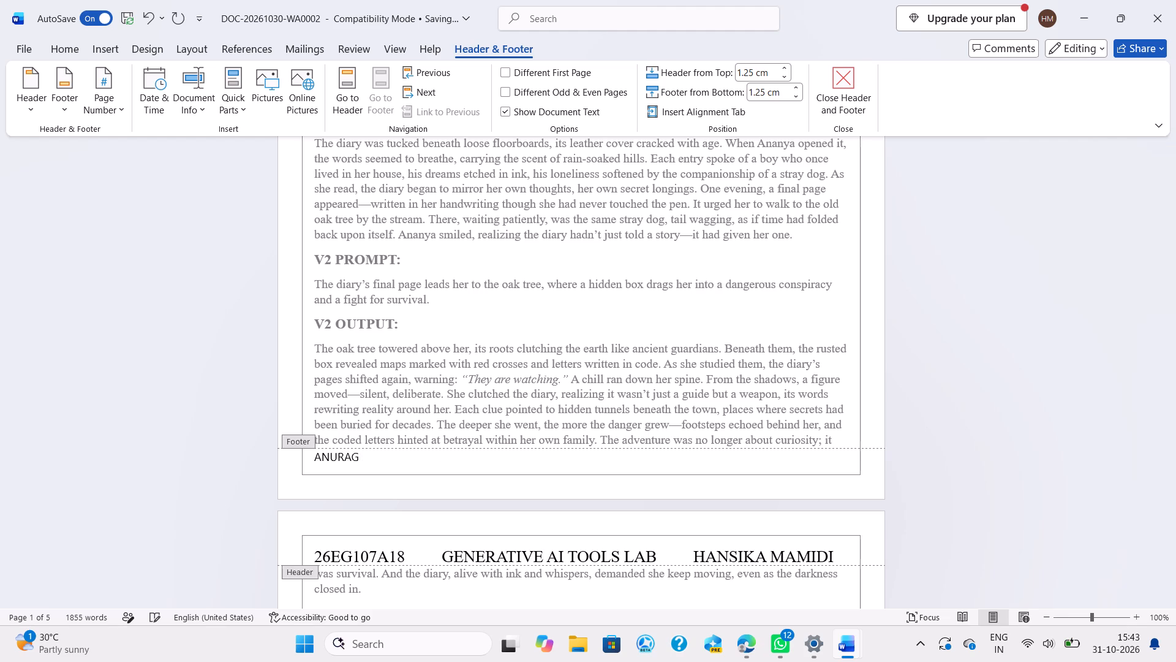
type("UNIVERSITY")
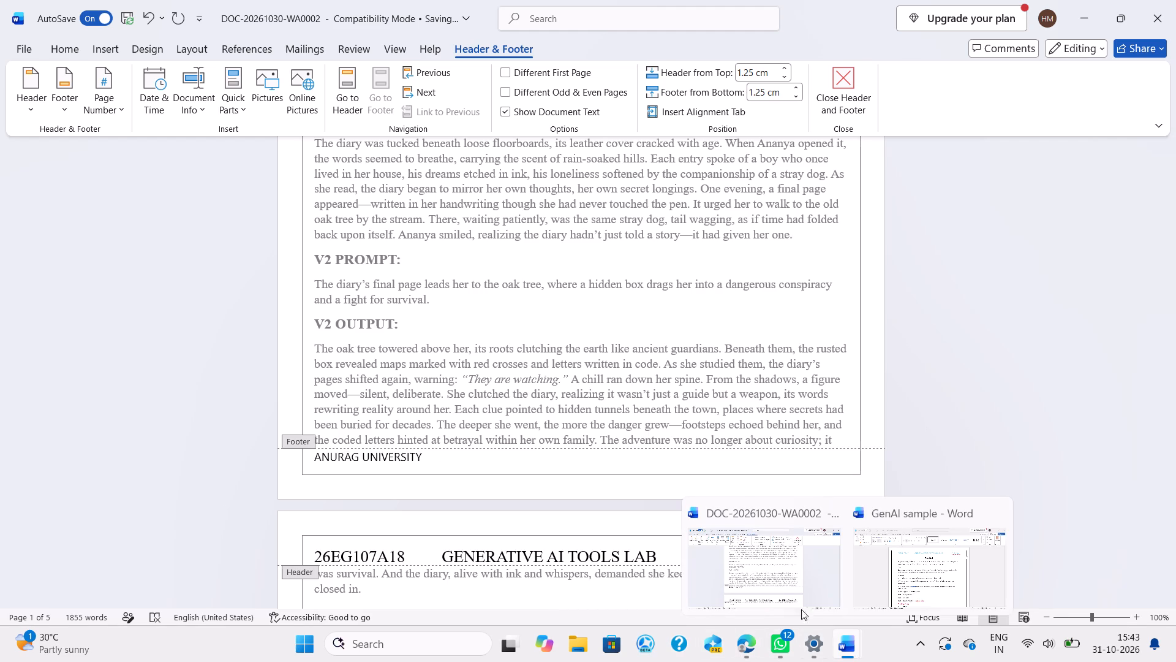
Following the GenAI sample's footer, add AIML DEPARTMENT after ANURAG UNIVERSITY in the report's footer, separated by a wide gap of spaces.
left_click(779, 582)
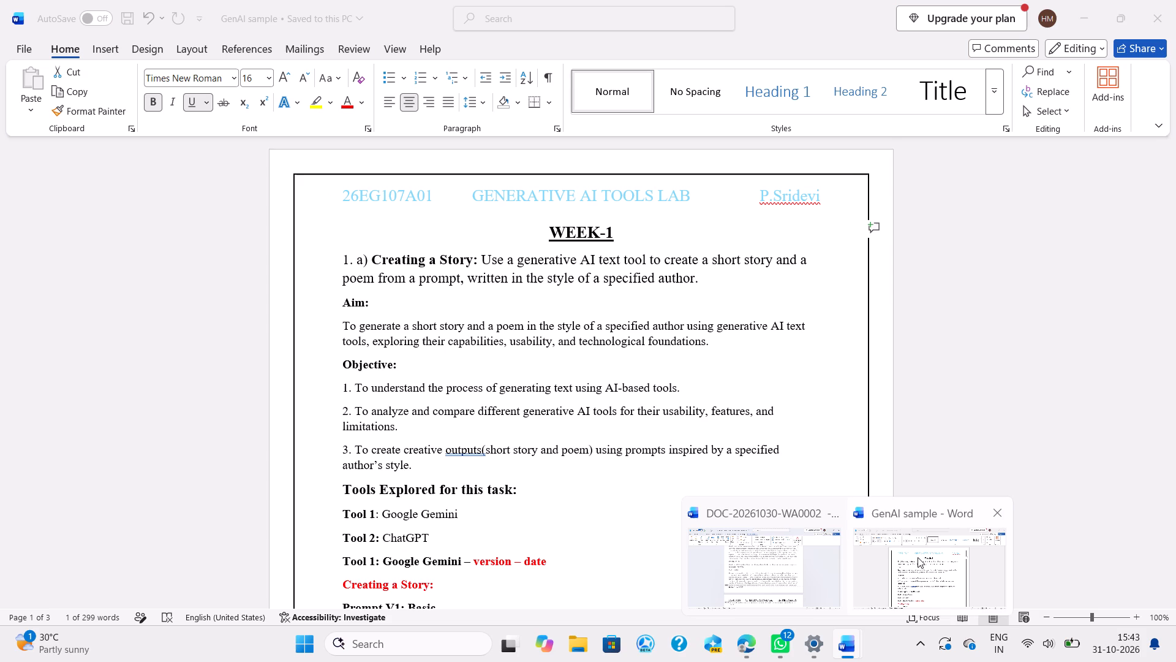
left_click(919, 557)
scroll(788, 471, "down", 1)
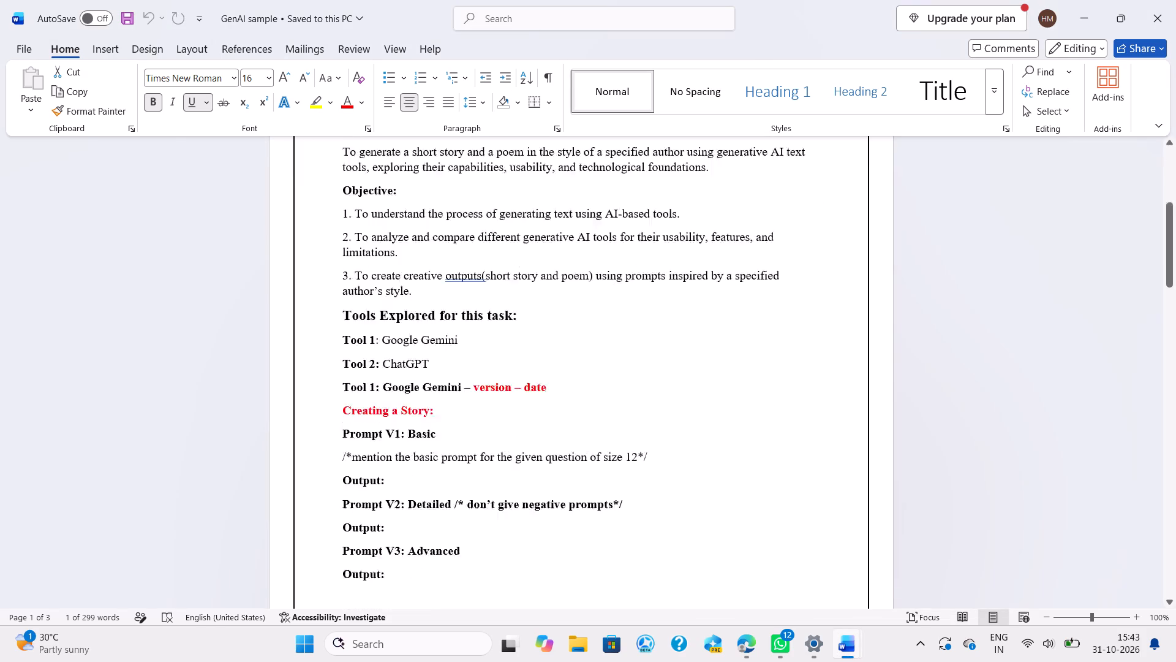
scroll(788, 471, "down", 3)
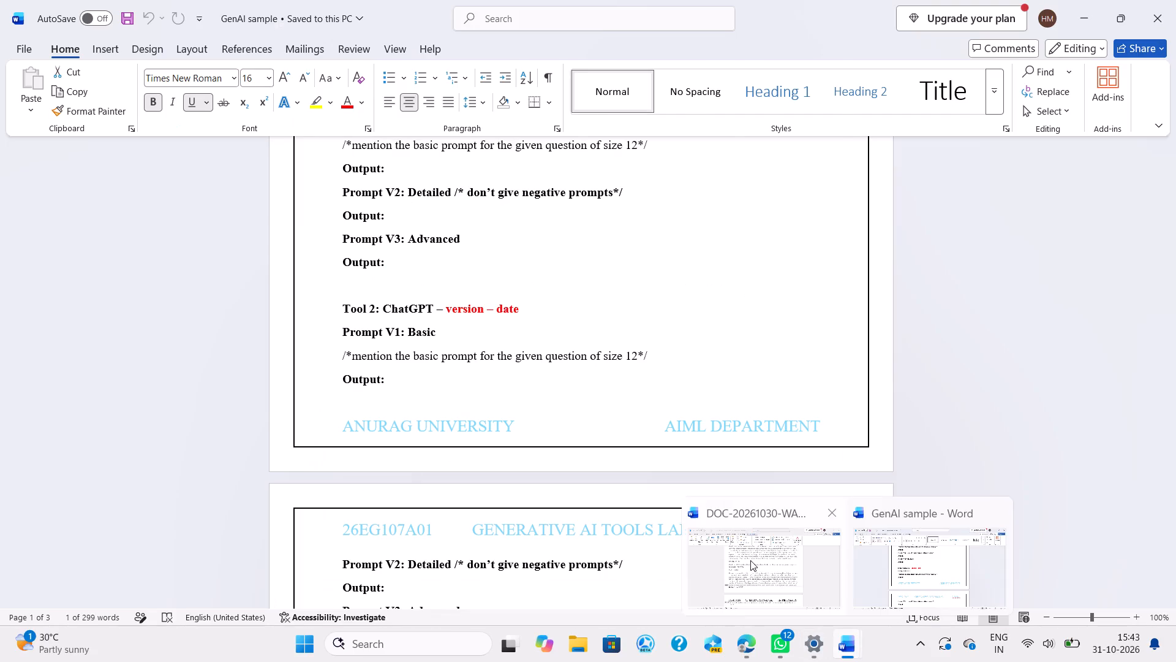
left_click(748, 558)
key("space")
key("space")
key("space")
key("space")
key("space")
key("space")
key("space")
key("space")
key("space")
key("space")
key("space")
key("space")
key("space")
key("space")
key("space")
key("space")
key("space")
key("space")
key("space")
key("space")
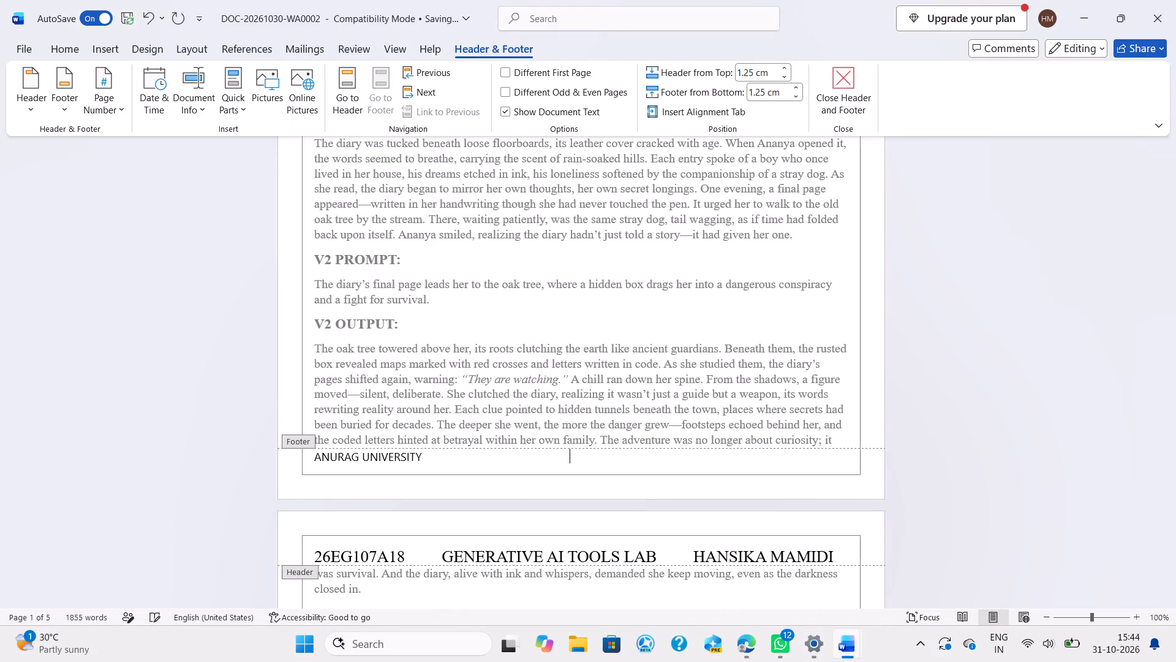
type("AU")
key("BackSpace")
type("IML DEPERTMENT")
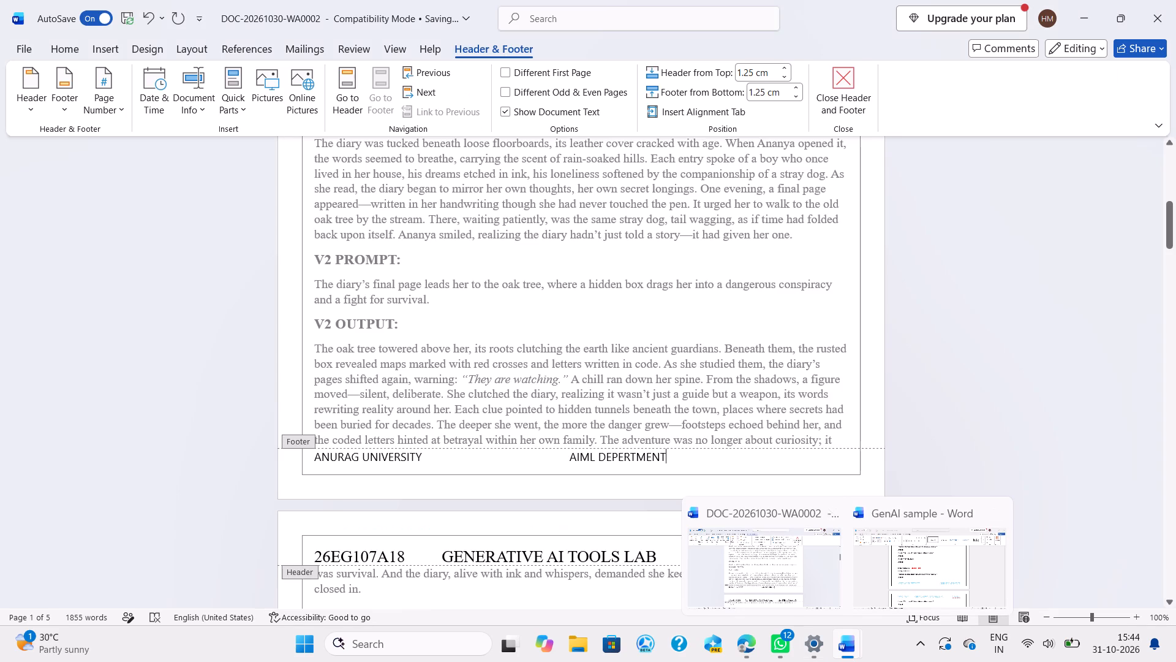
left_click(624, 462)
key("BackSpace")
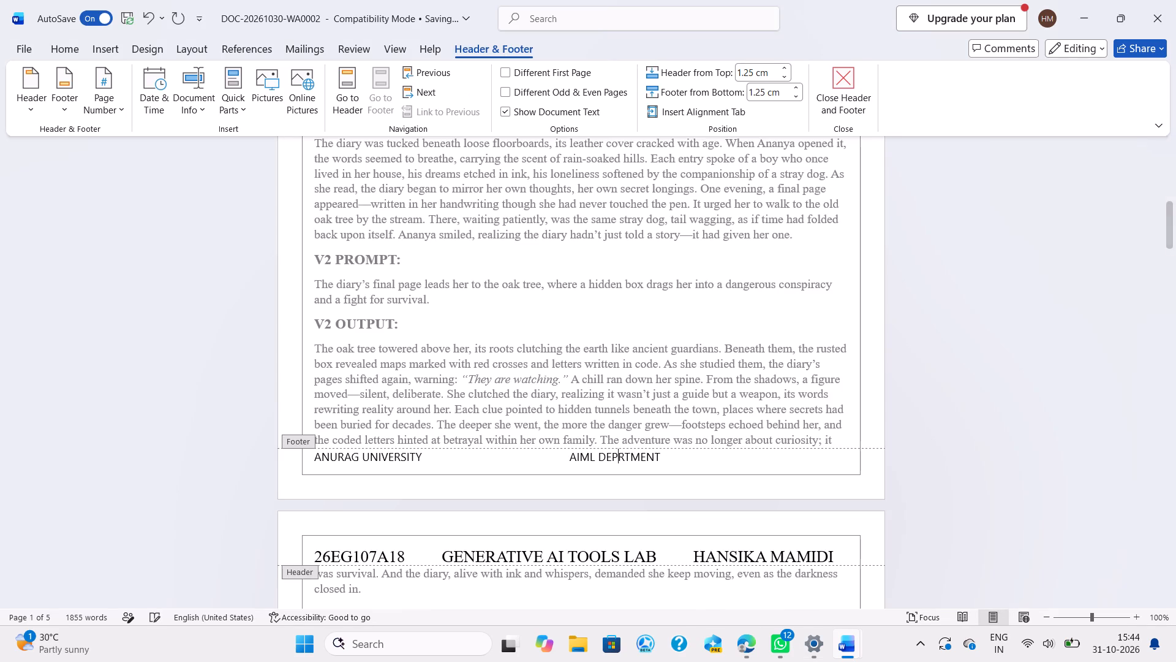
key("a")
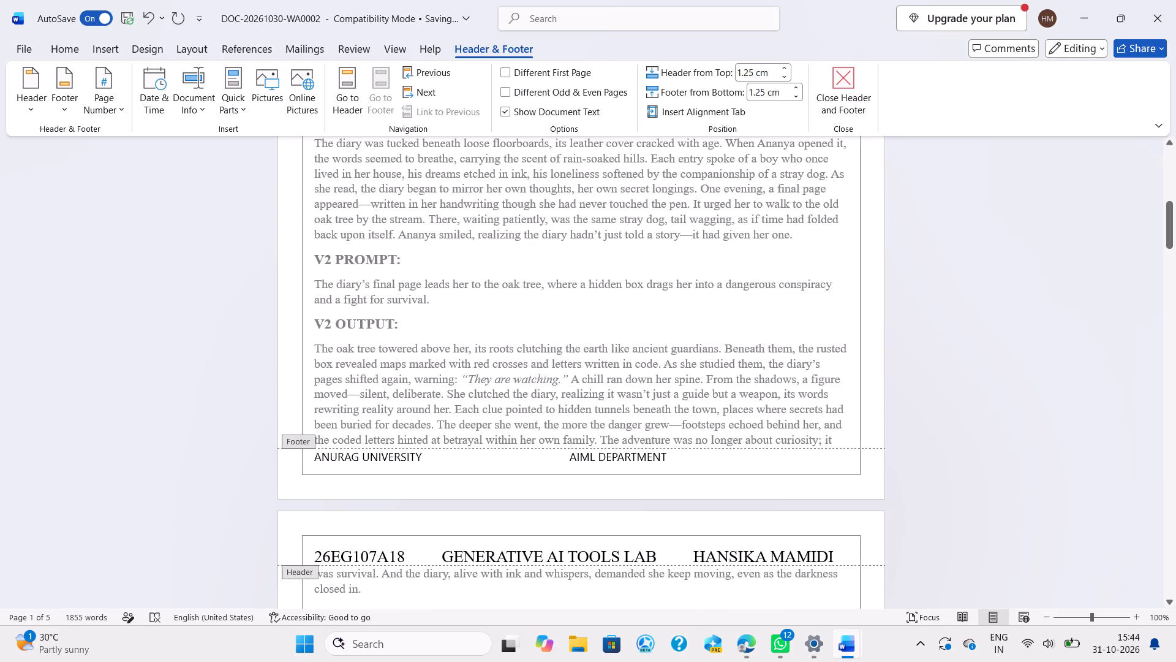
Format the entire ANURAG UNIVERSITY and AIML DEPARTMENT footer line in Times New Roman, size 16.
left_click_drag(312, 461, 657, 468)
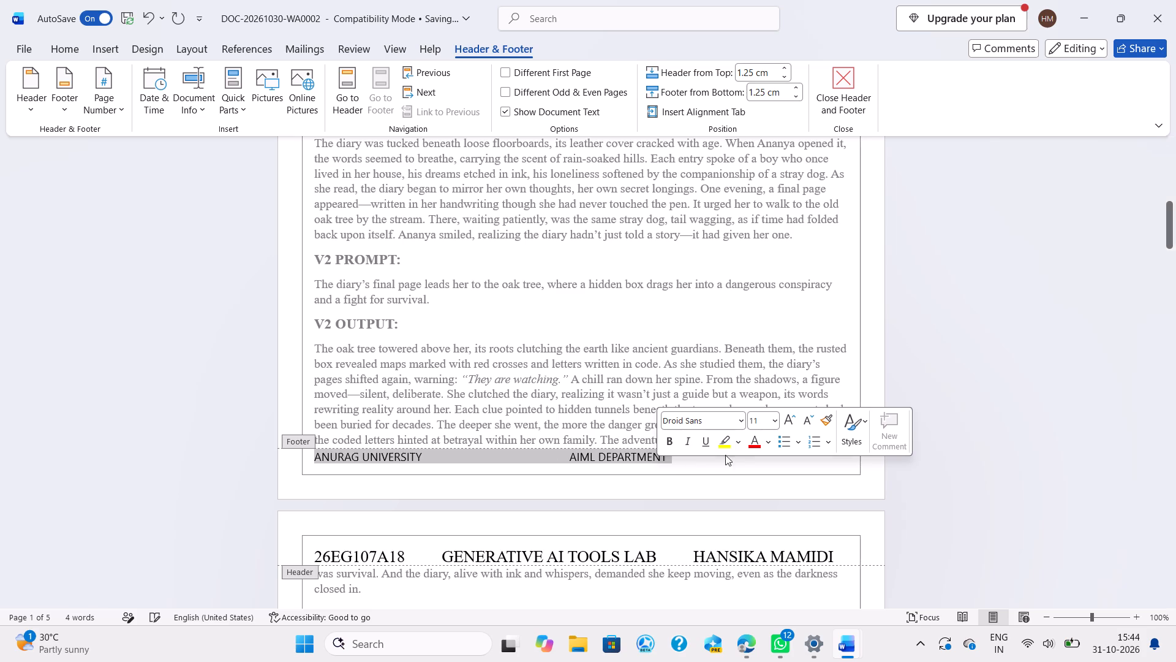
left_click(743, 423)
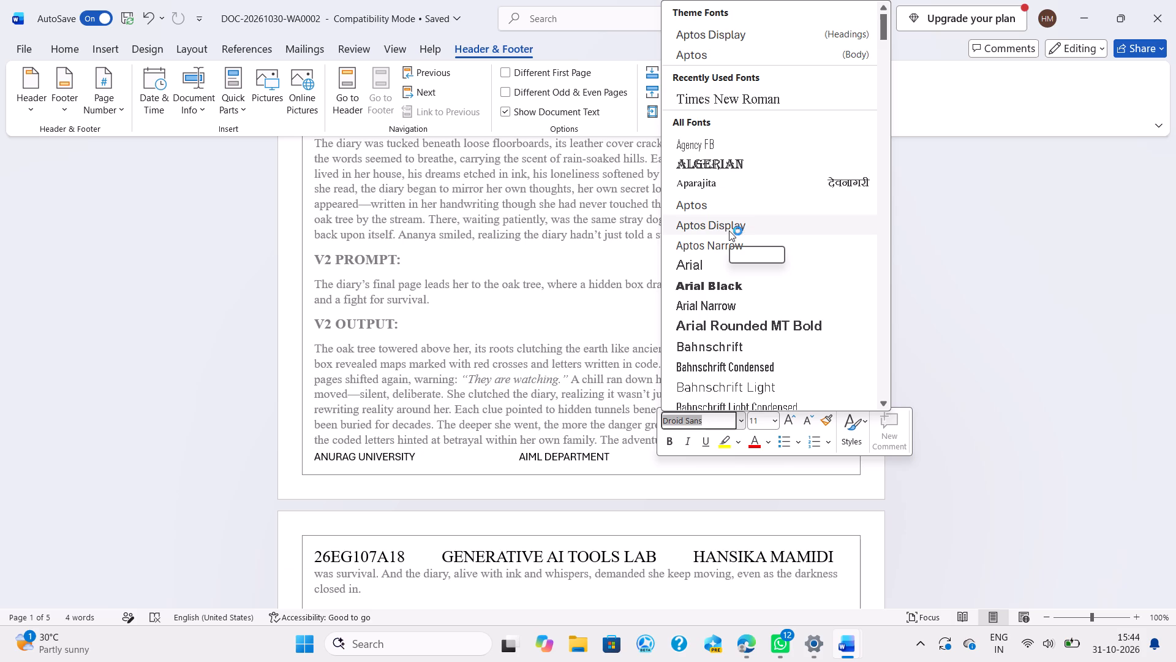
left_click(758, 100)
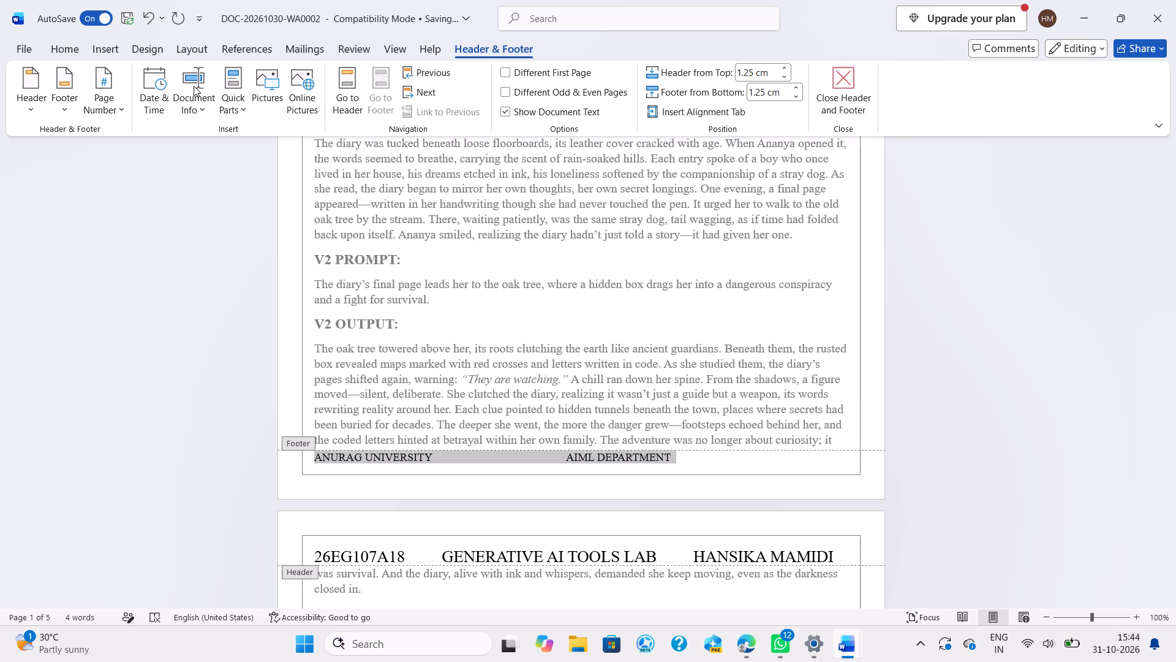
left_click(68, 53)
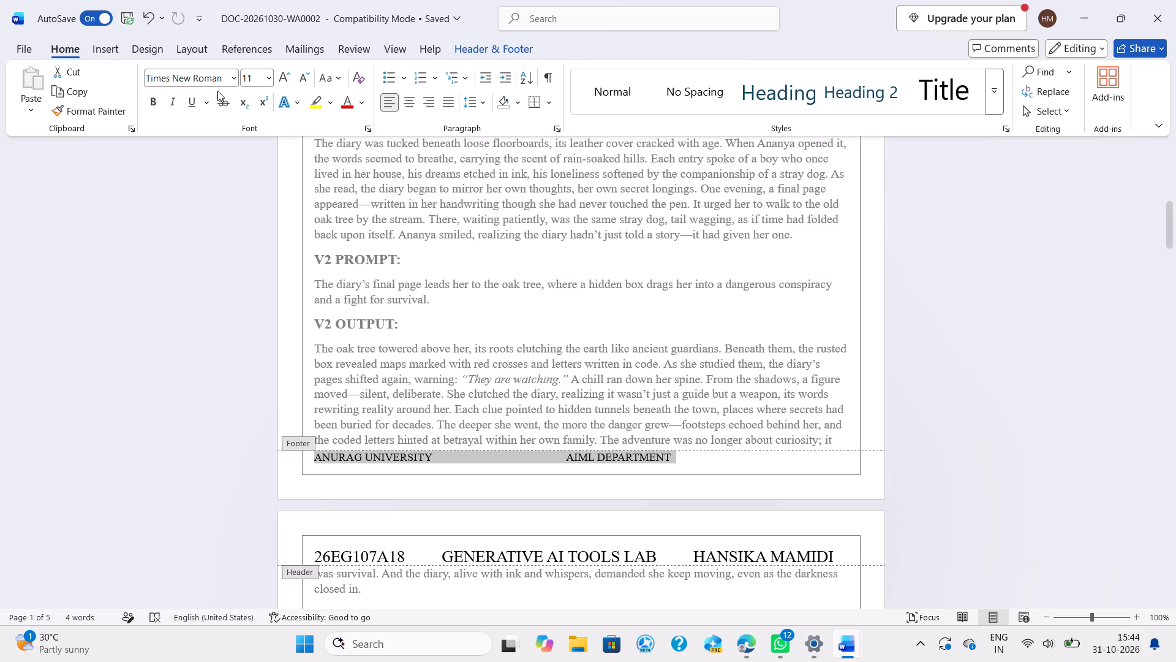
left_click(269, 76)
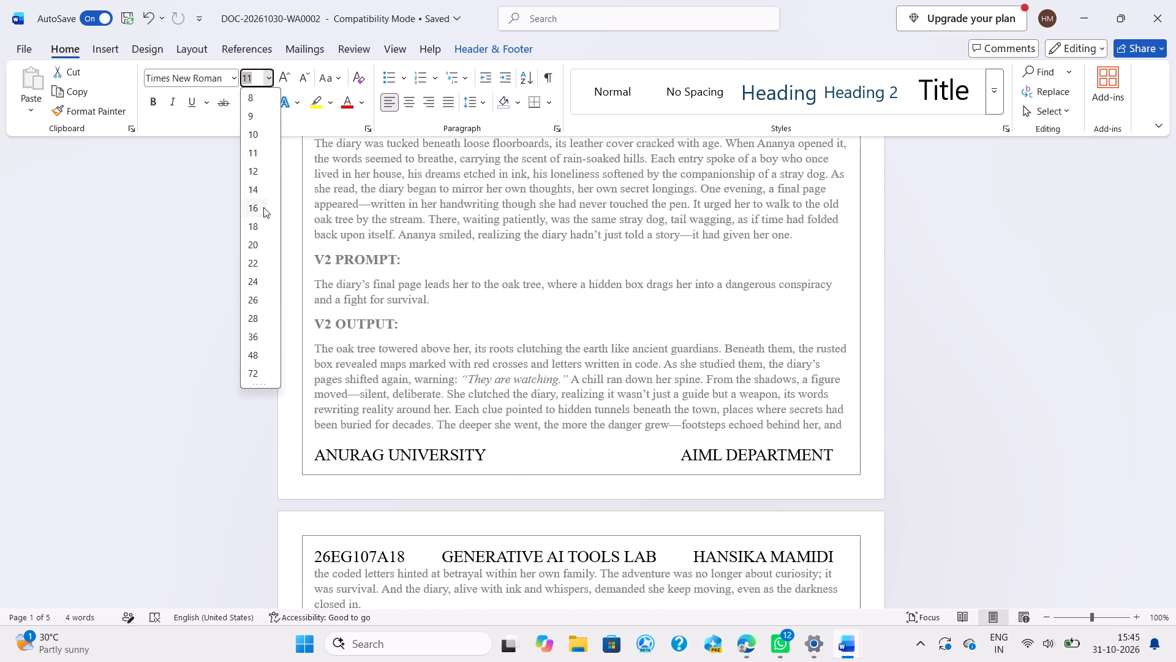
left_click(263, 207)
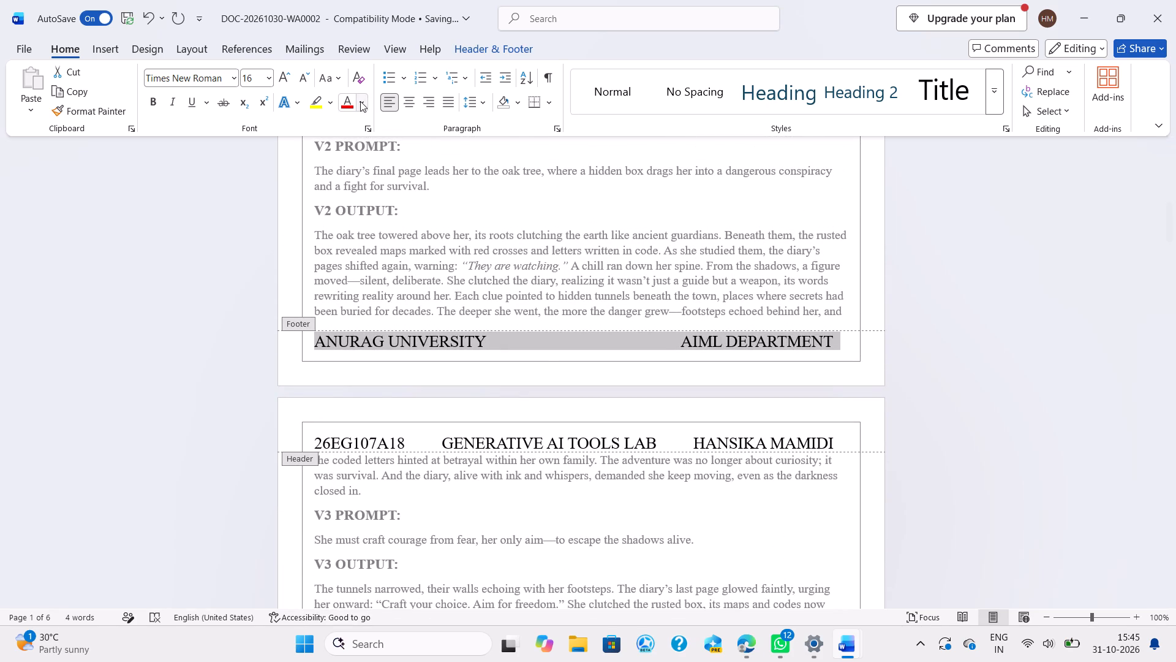
Colour the footer line with the light blue theme shade.
left_click(360, 101)
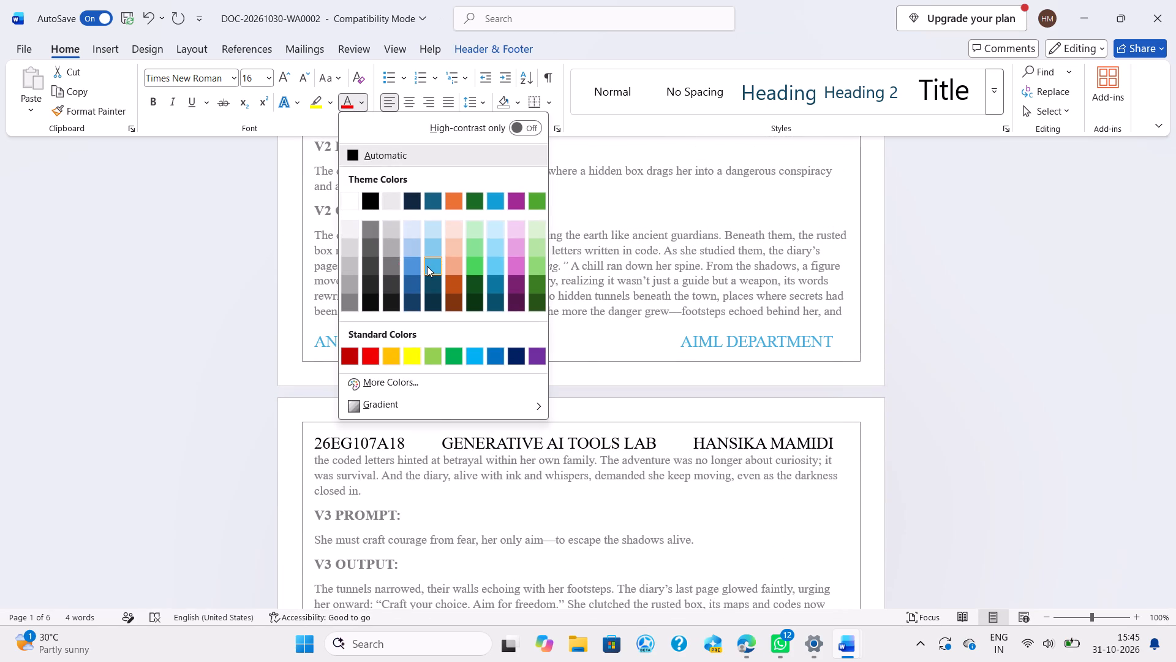
left_click(427, 266)
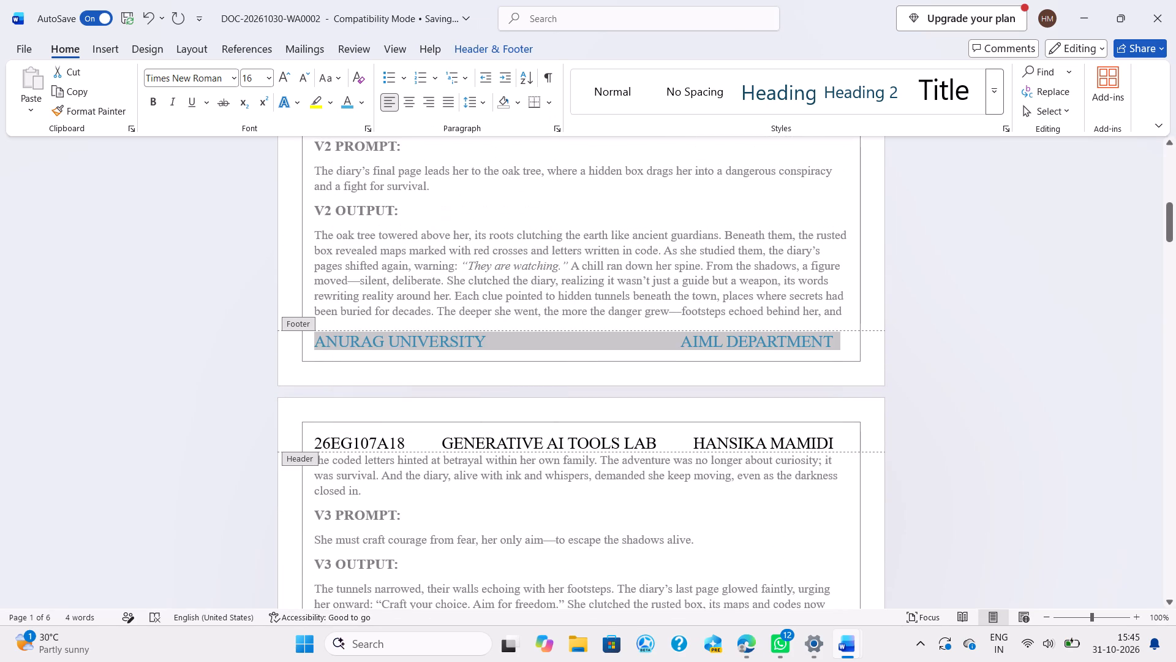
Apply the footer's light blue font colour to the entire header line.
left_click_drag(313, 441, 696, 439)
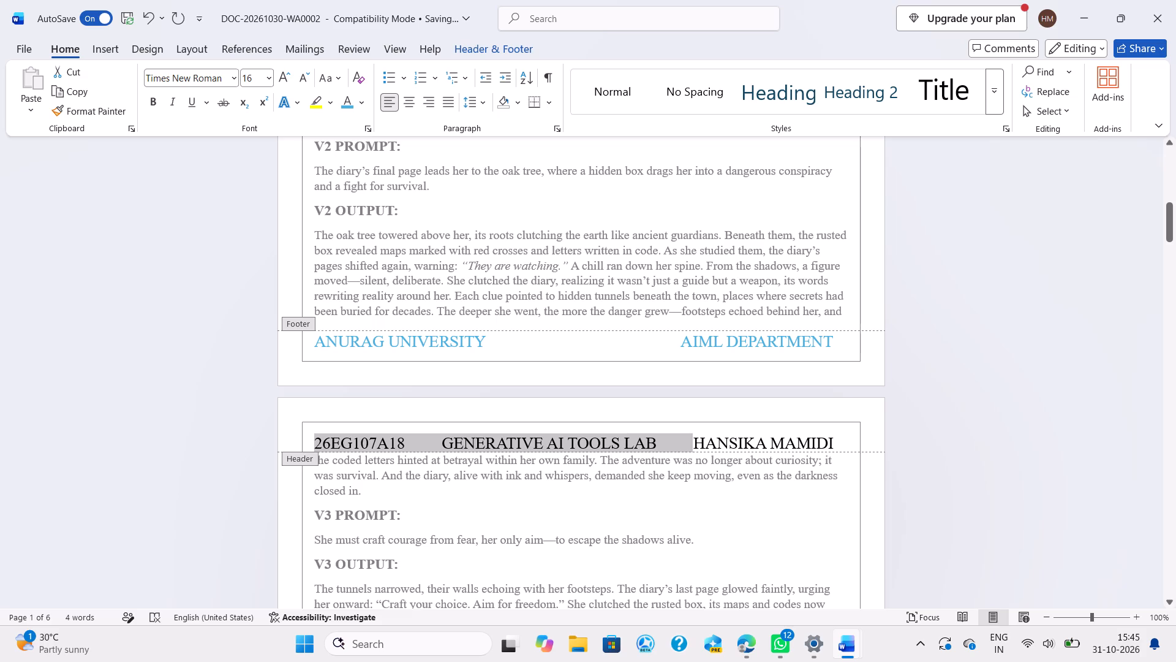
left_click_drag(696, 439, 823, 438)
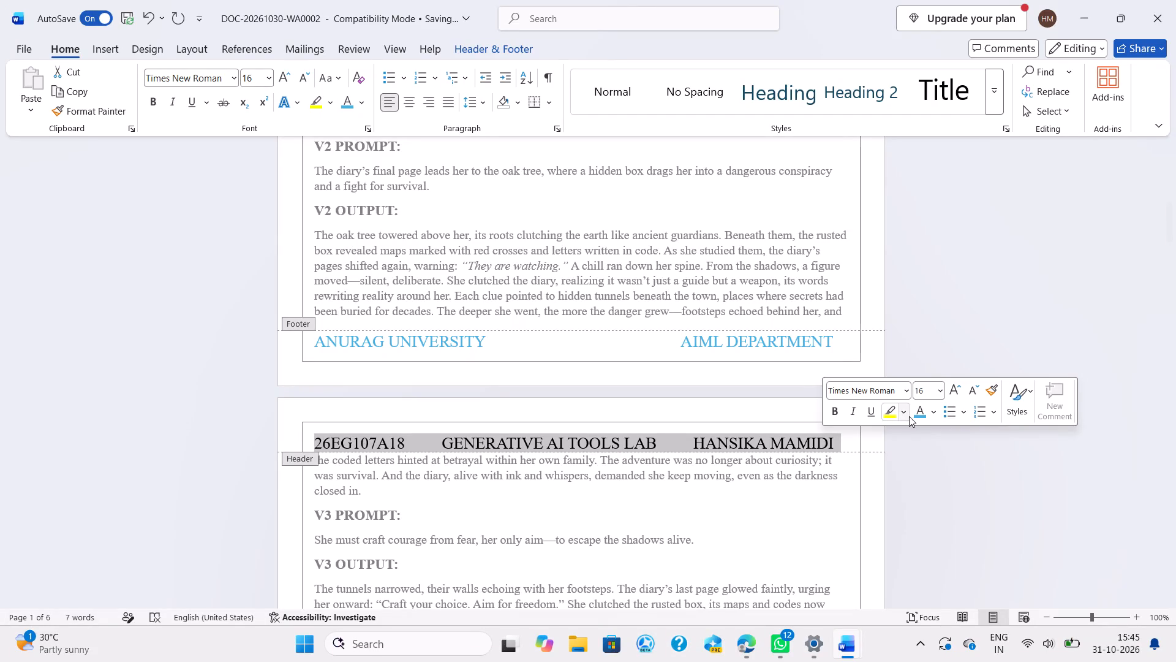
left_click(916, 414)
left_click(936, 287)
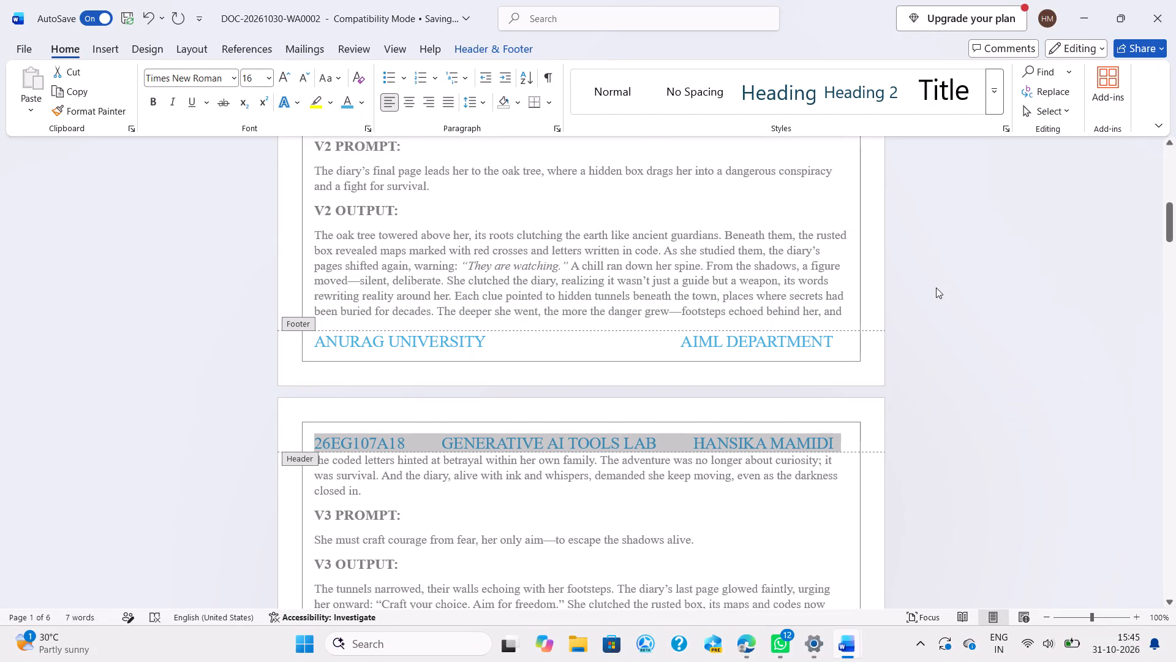
Delete the blank page at the end of the report, after the Faculty and Student Signature line.
scroll(796, 462, "down", 7)
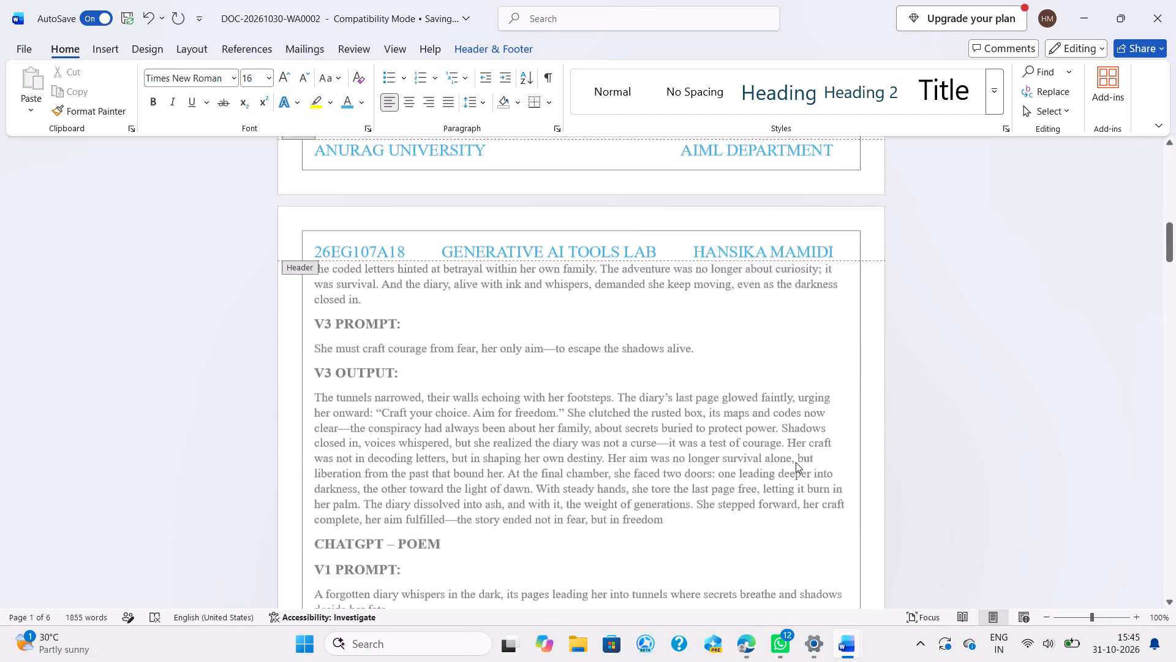
scroll(796, 462, "down", 3)
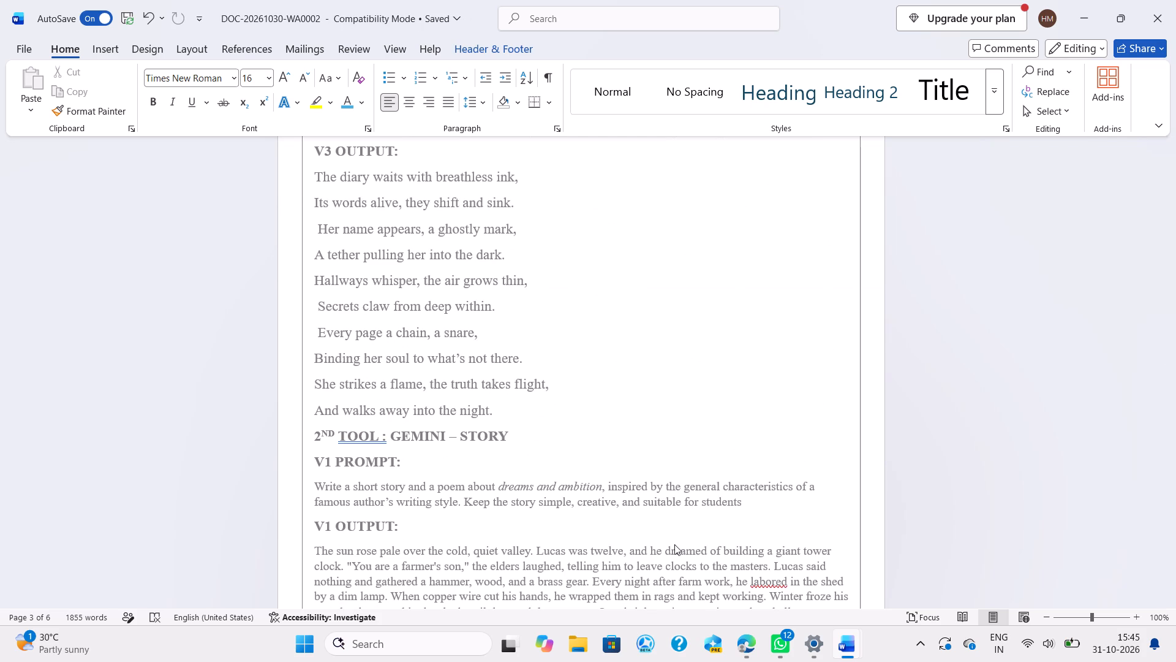
scroll(584, 597, "down", 7)
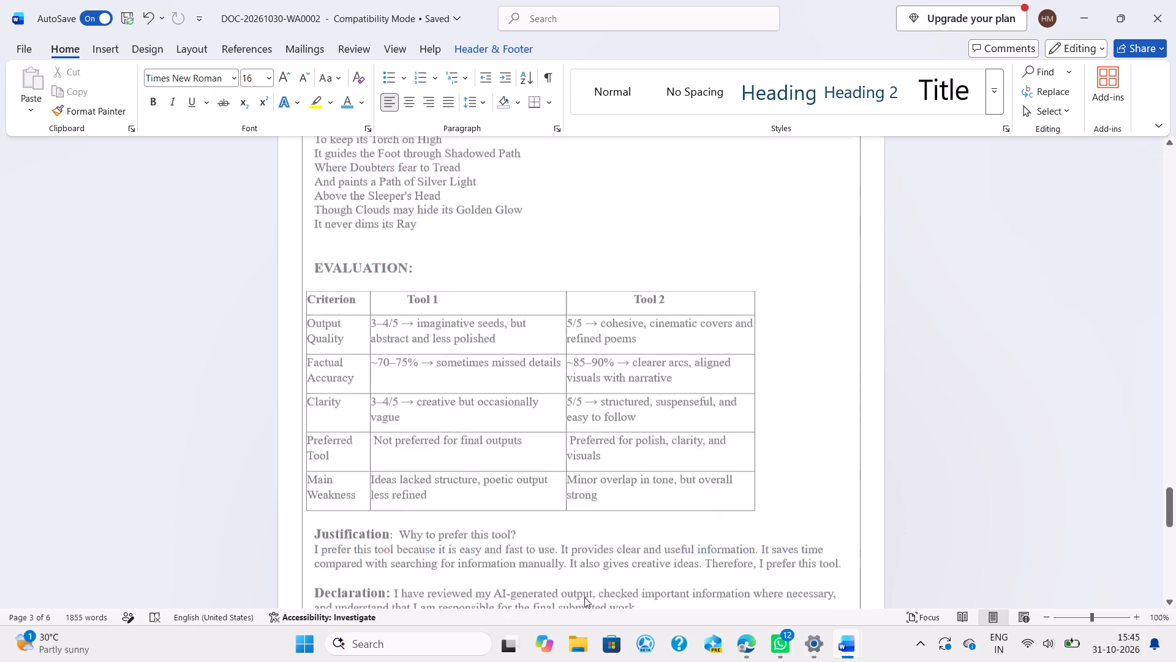
scroll(584, 597, "down", 8)
scroll(584, 597, "right", 1)
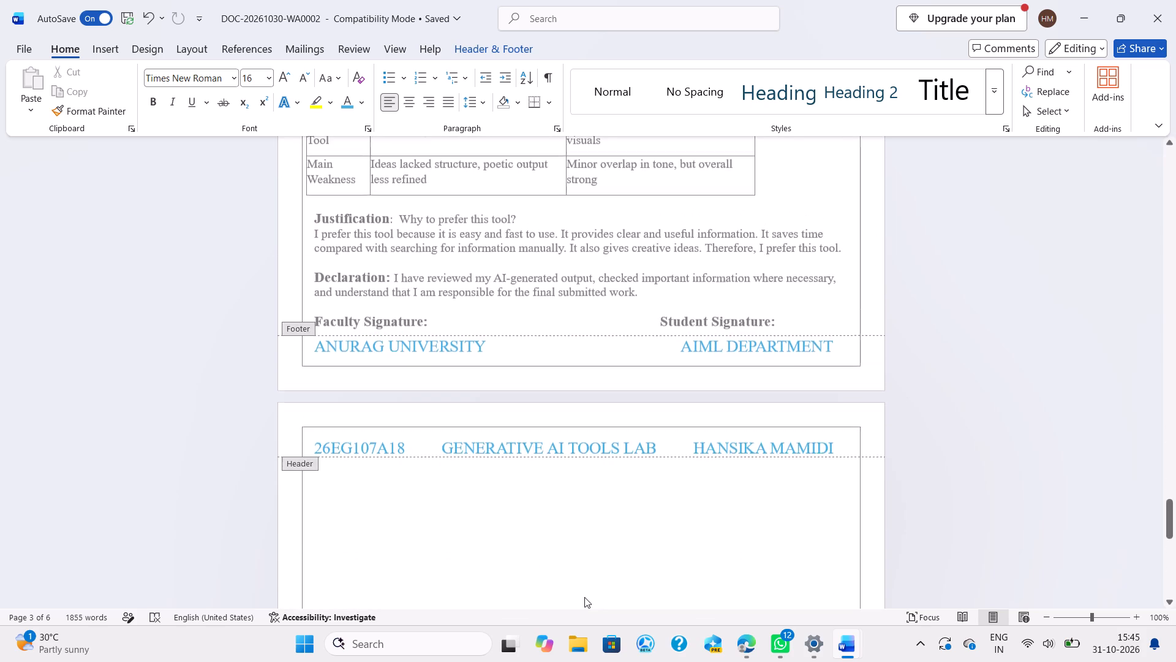
scroll(584, 597, "right", 1)
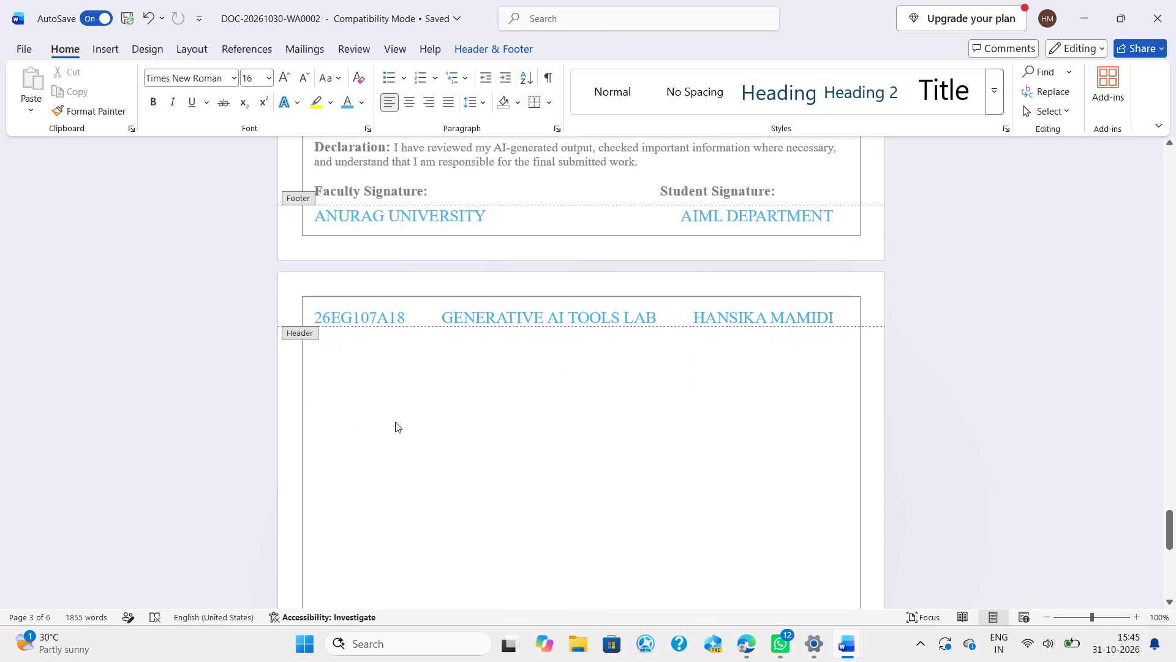
left_click(328, 345)
key("BackSpace")
key("BackSpace")
key("BackSpace")
double_click(637, 344)
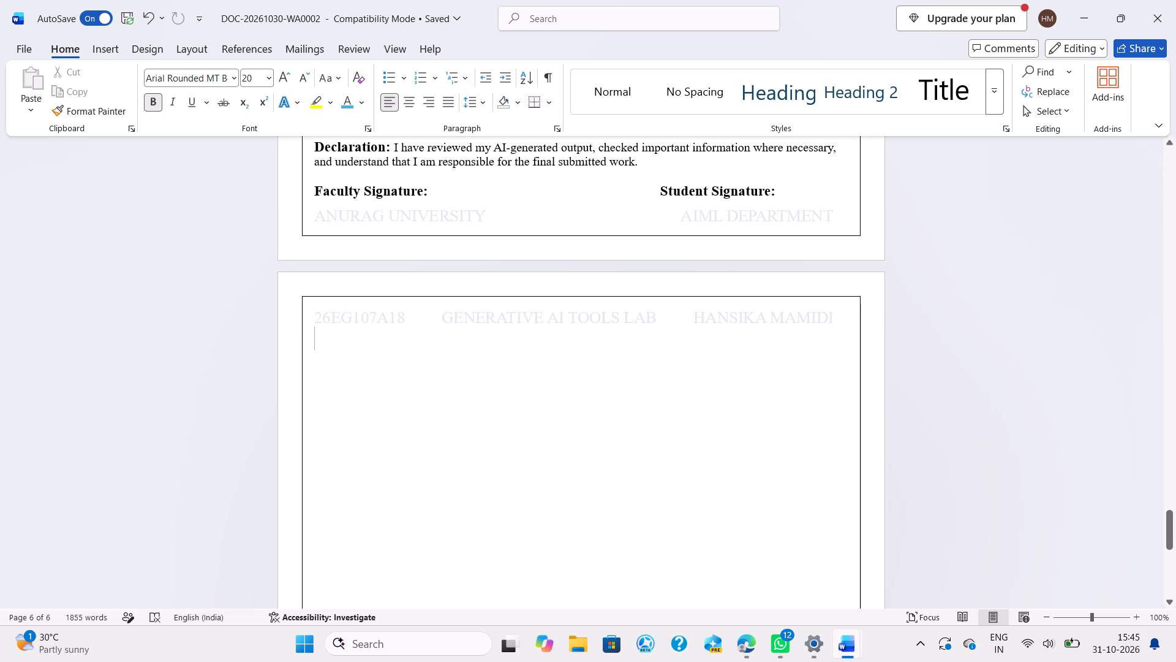
key("BackSpace")
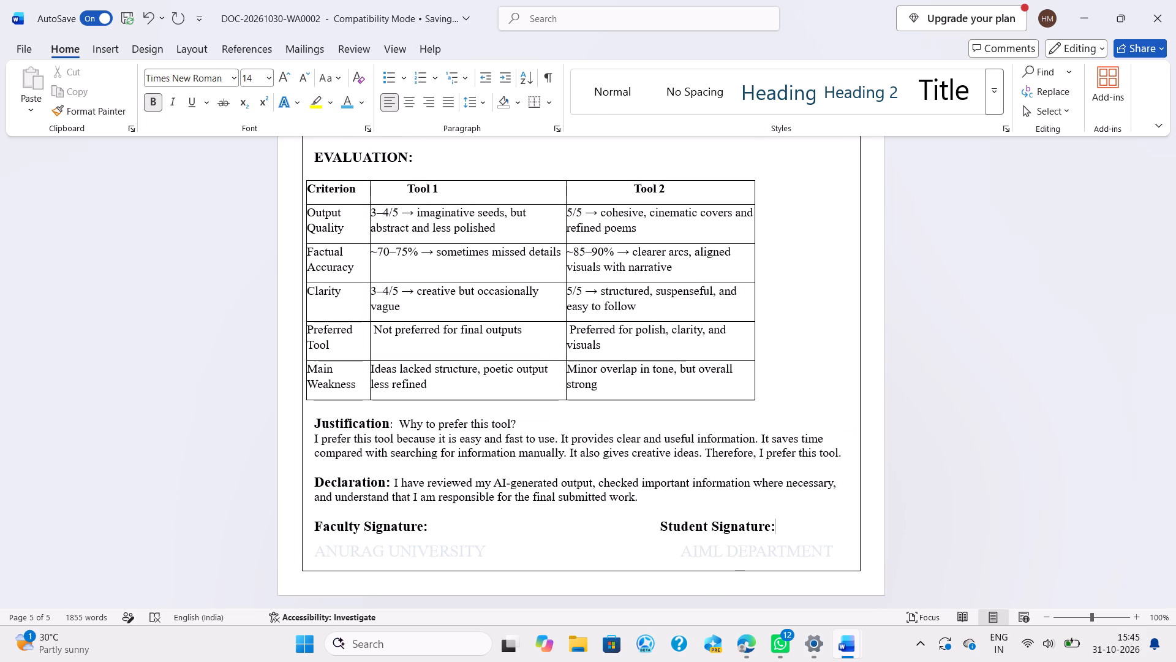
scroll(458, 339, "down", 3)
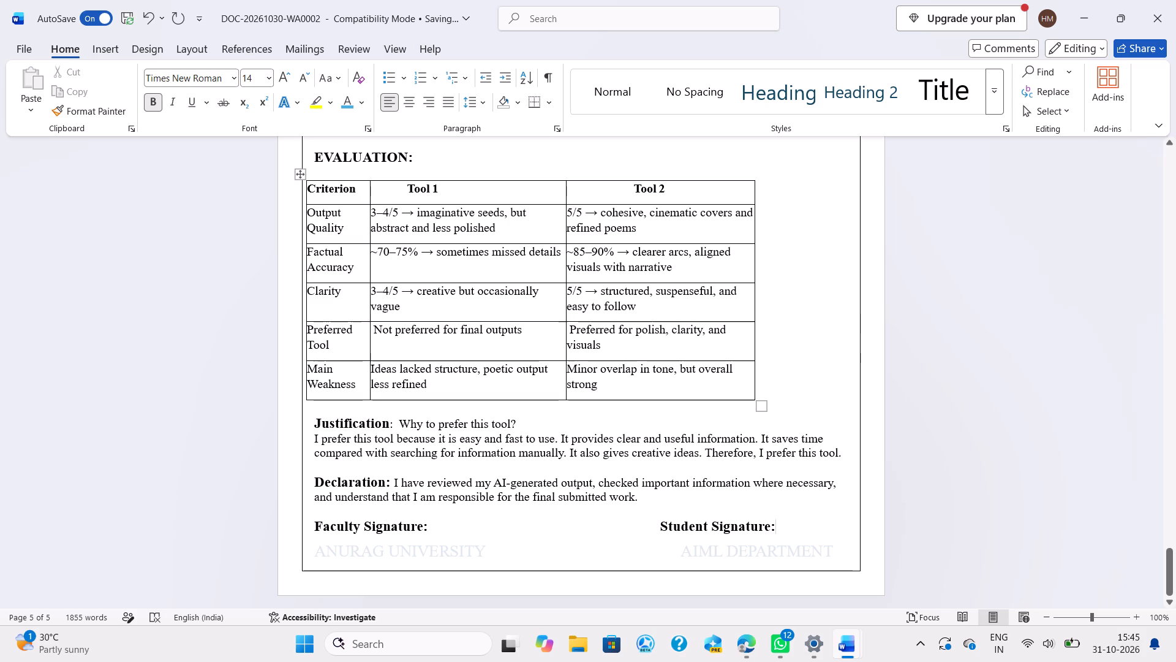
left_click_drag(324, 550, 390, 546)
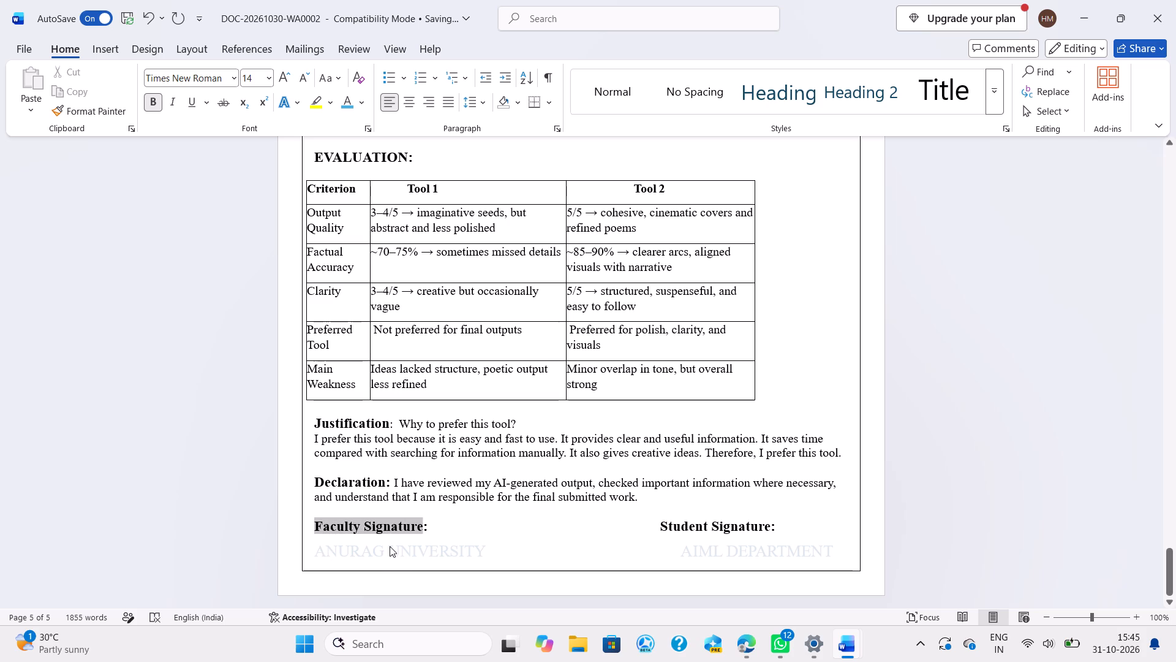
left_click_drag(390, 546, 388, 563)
Recolour the entire page 1 header line with the darkest grey shade of the white theme colour, and return to the document body.
scroll(445, 416, "up", 4)
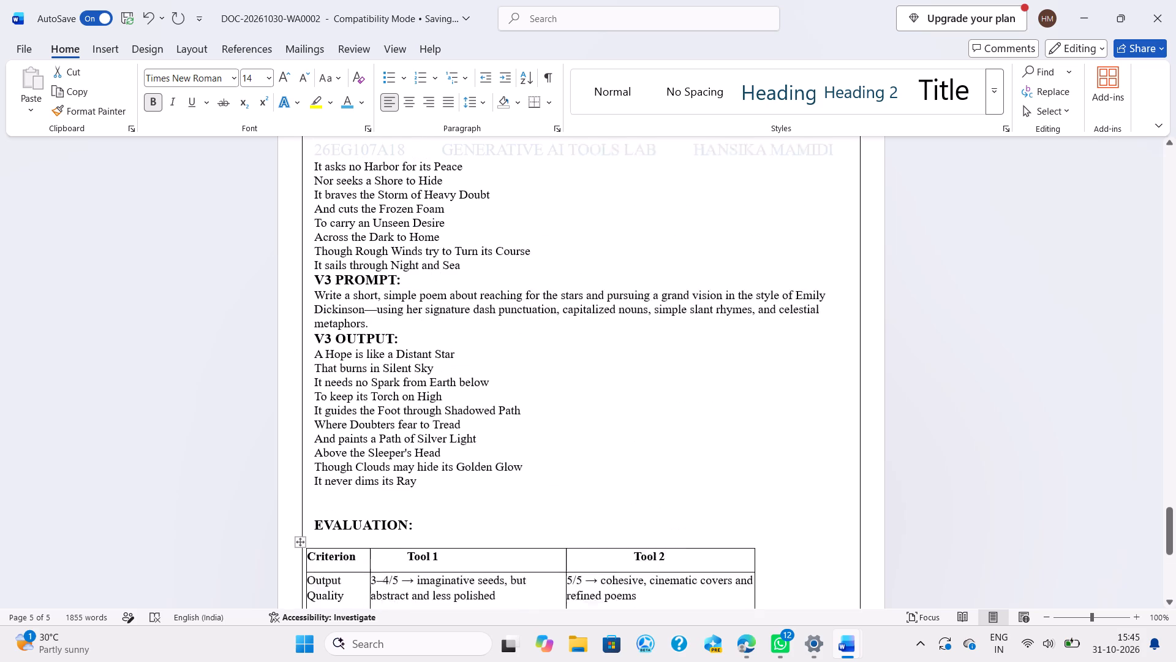
scroll(445, 416, "up", 5)
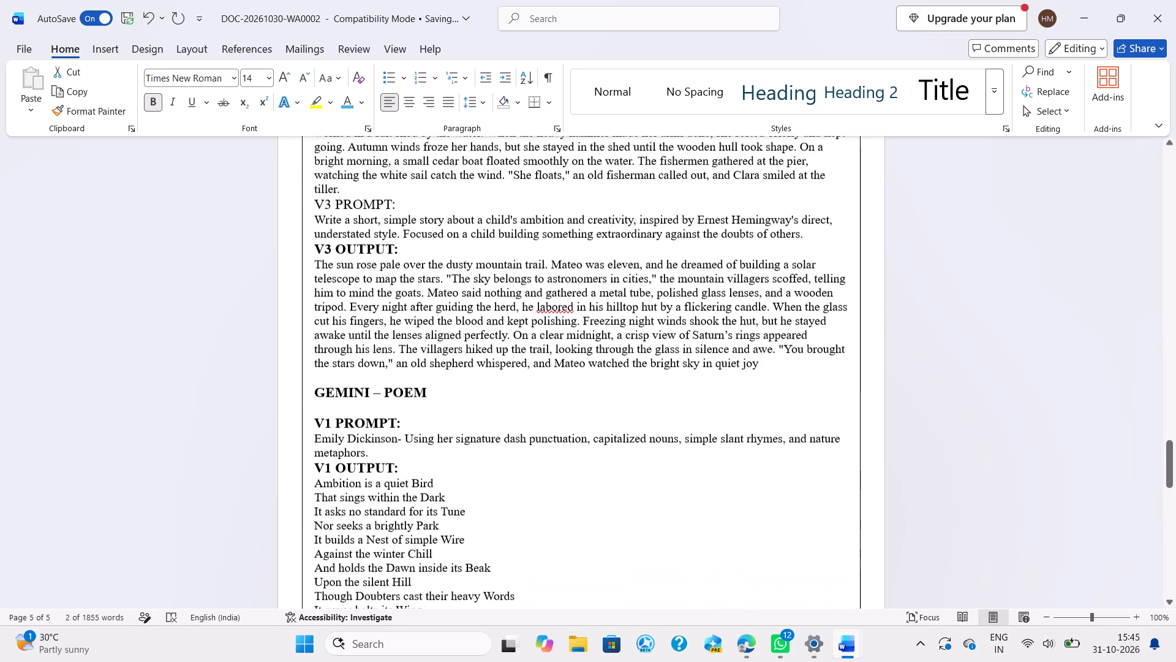
scroll(445, 416, "up", 10)
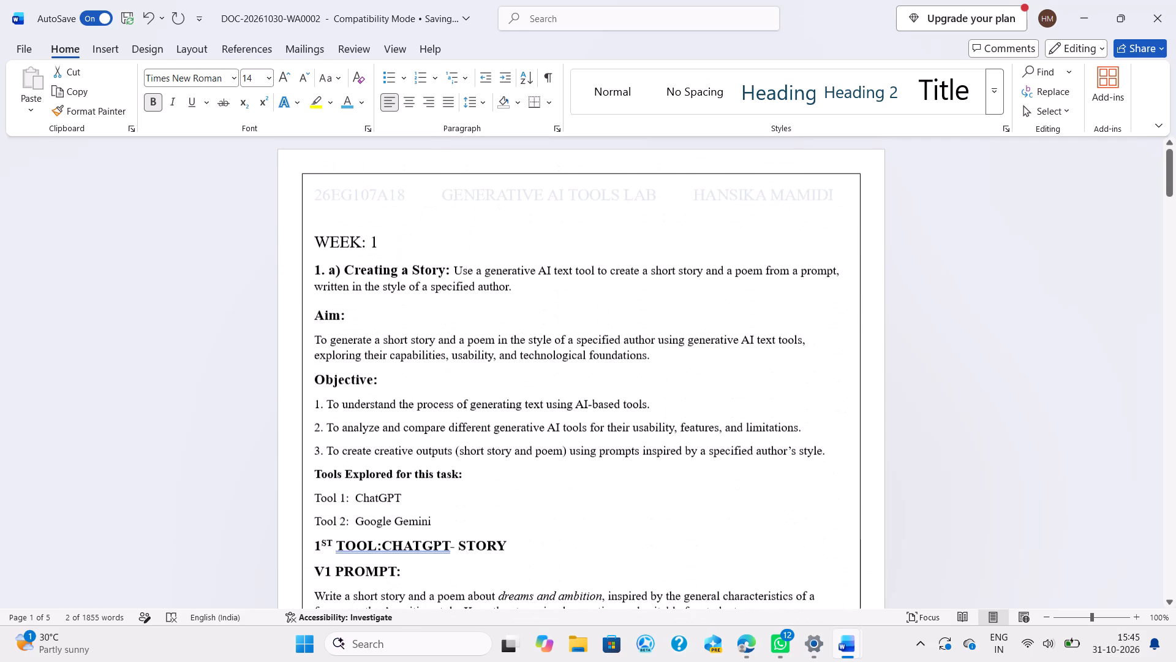
triple_click(456, 188)
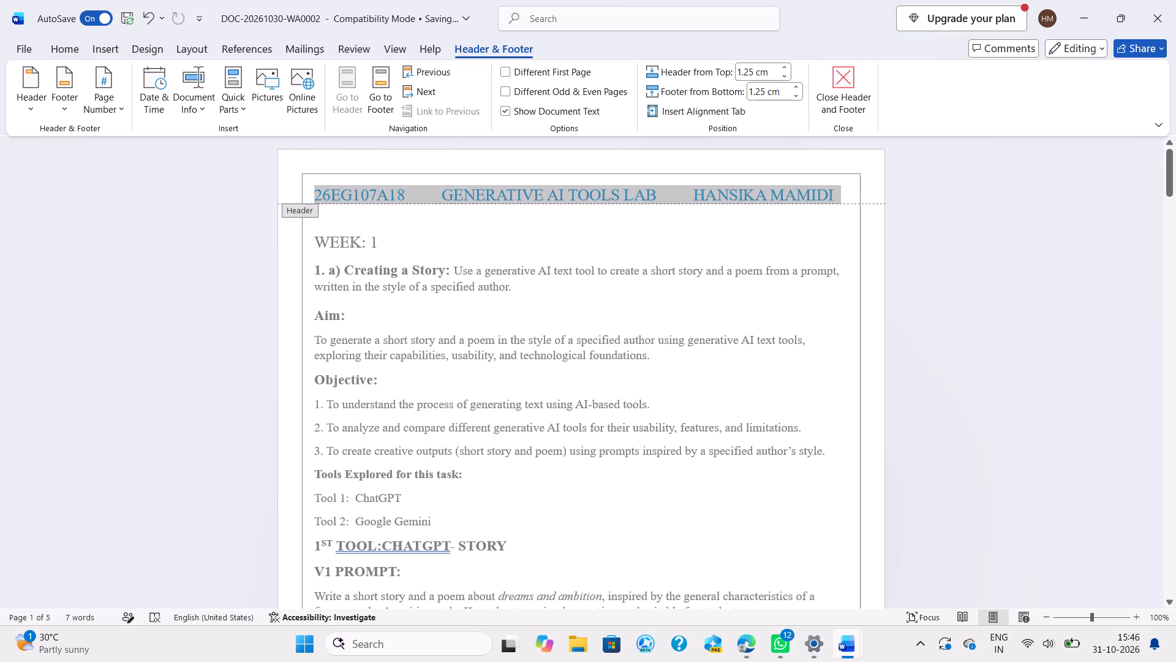
left_click(51, 48)
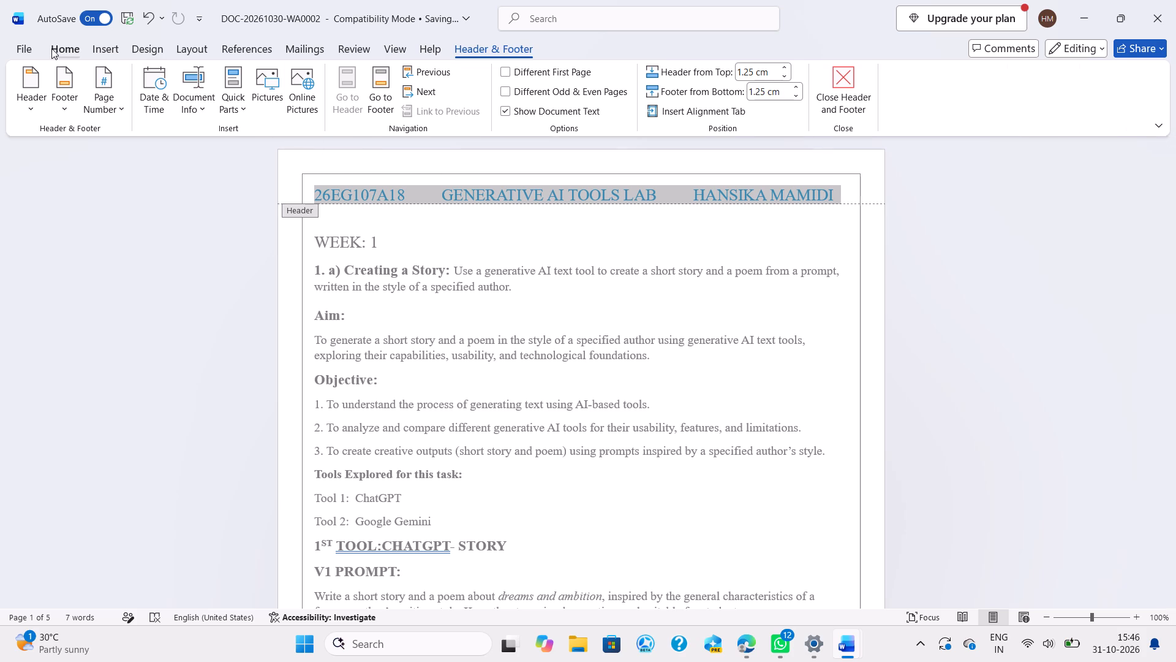
left_click(363, 104)
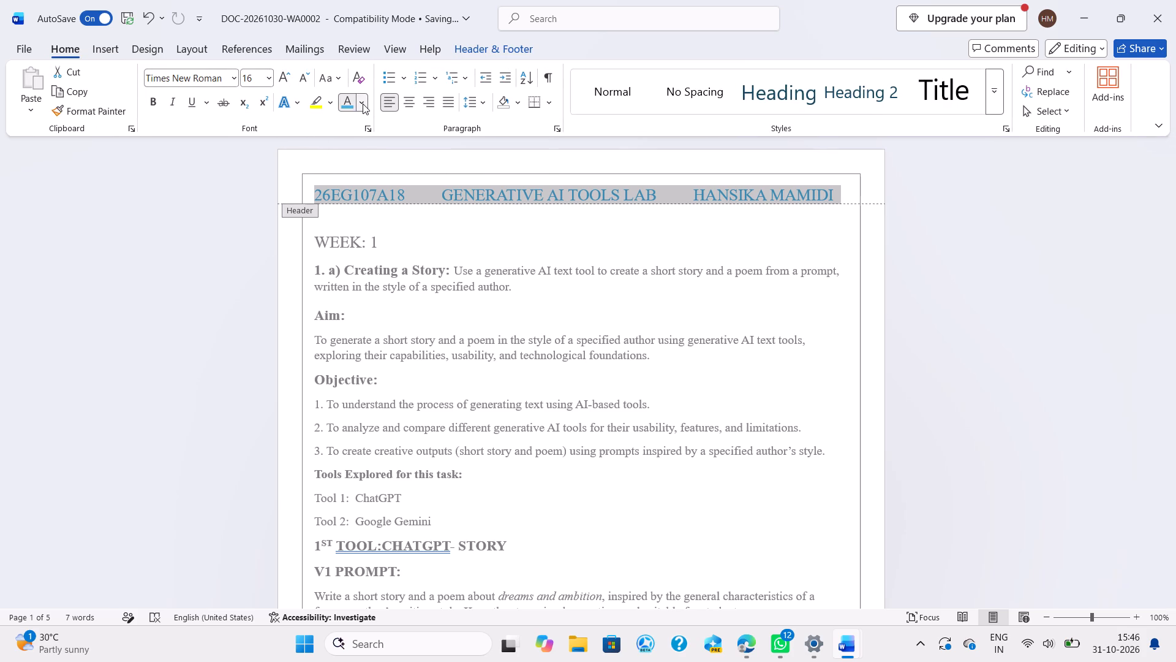
left_click(344, 306)
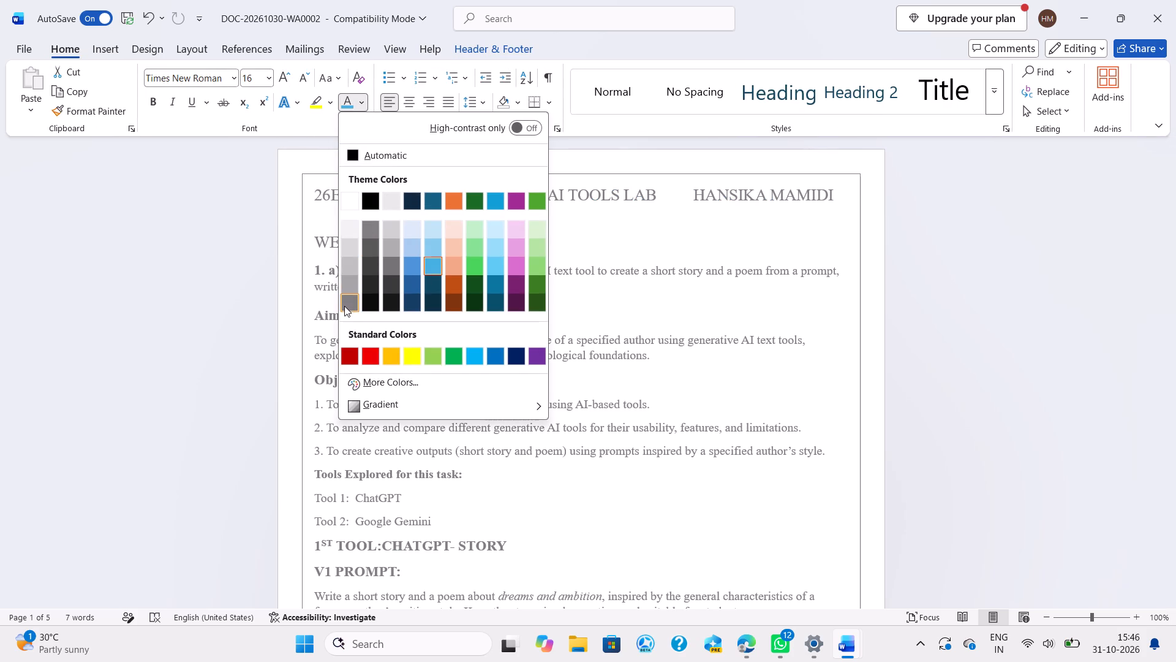
double_click(505, 255)
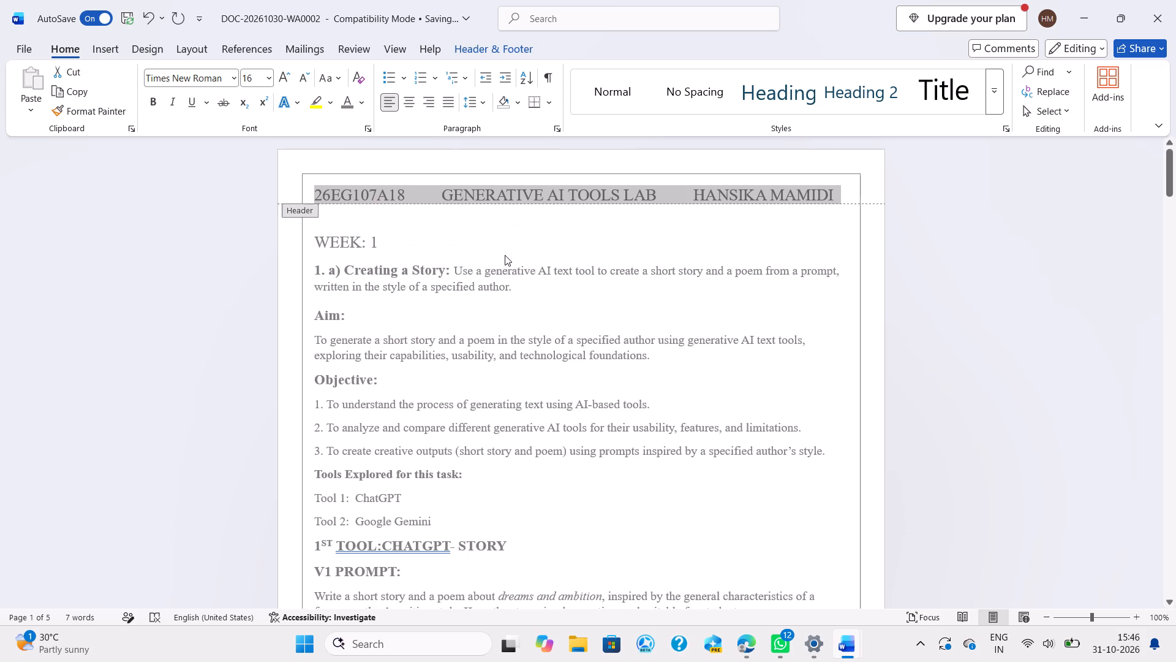
Reopen the page 1 header and open the font colour choices for its entire line.
double_click(320, 187)
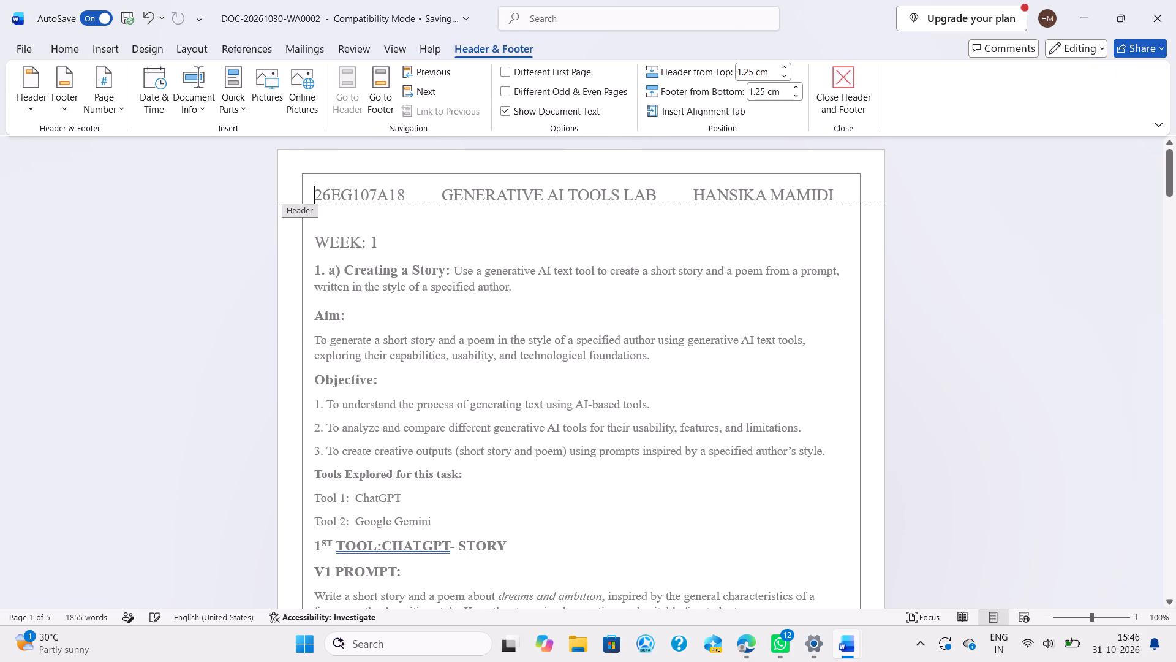
left_click_drag(311, 191, 551, 186)
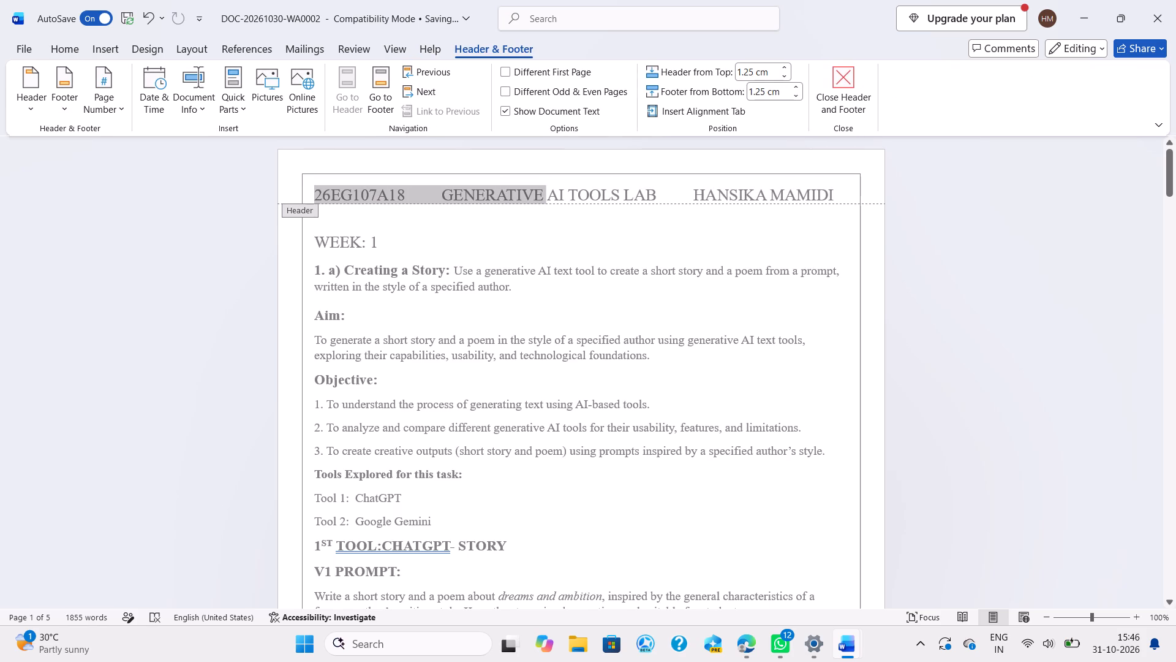
left_click_drag(551, 186, 736, 195)
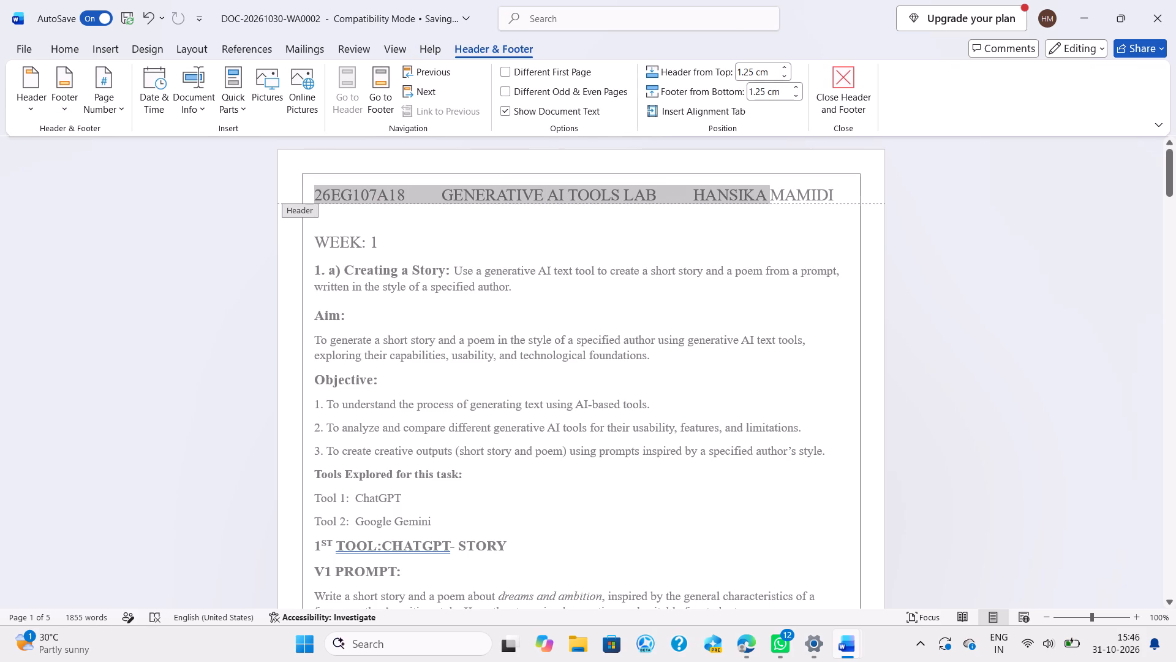
left_click_drag(736, 195, 835, 194)
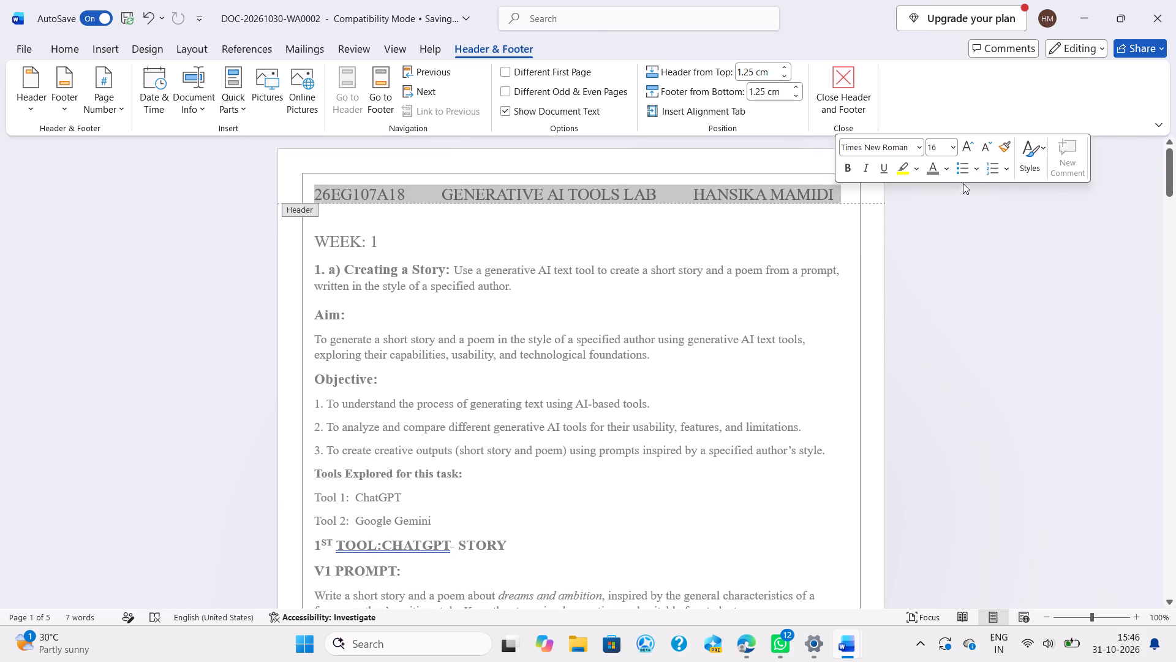
left_click(943, 164)
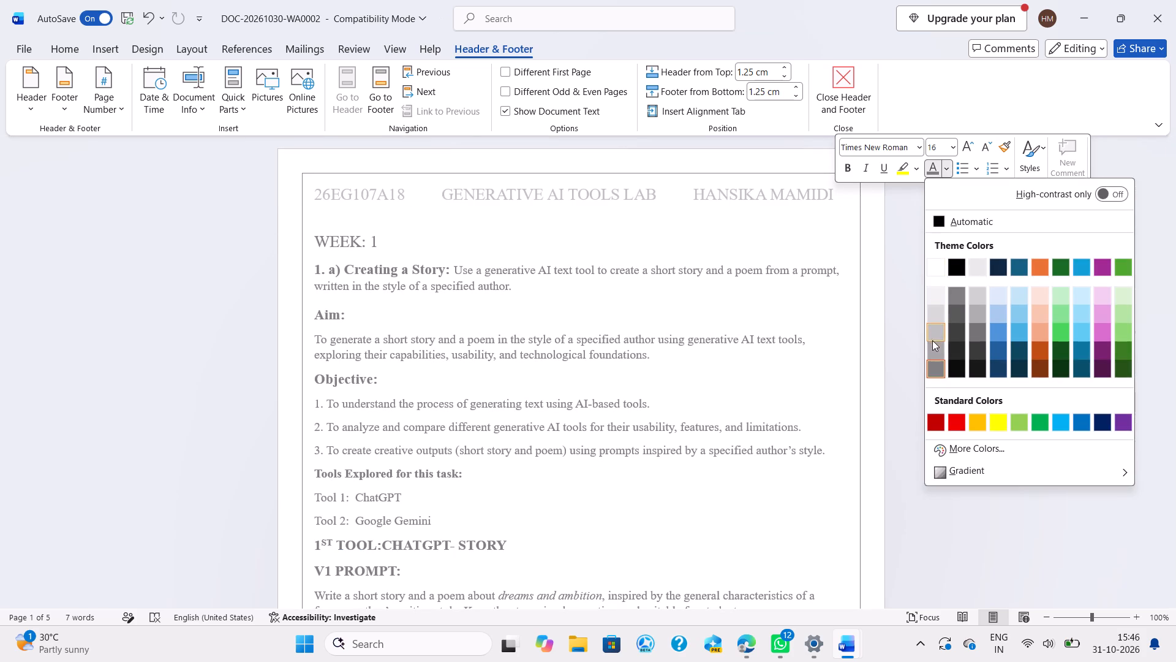
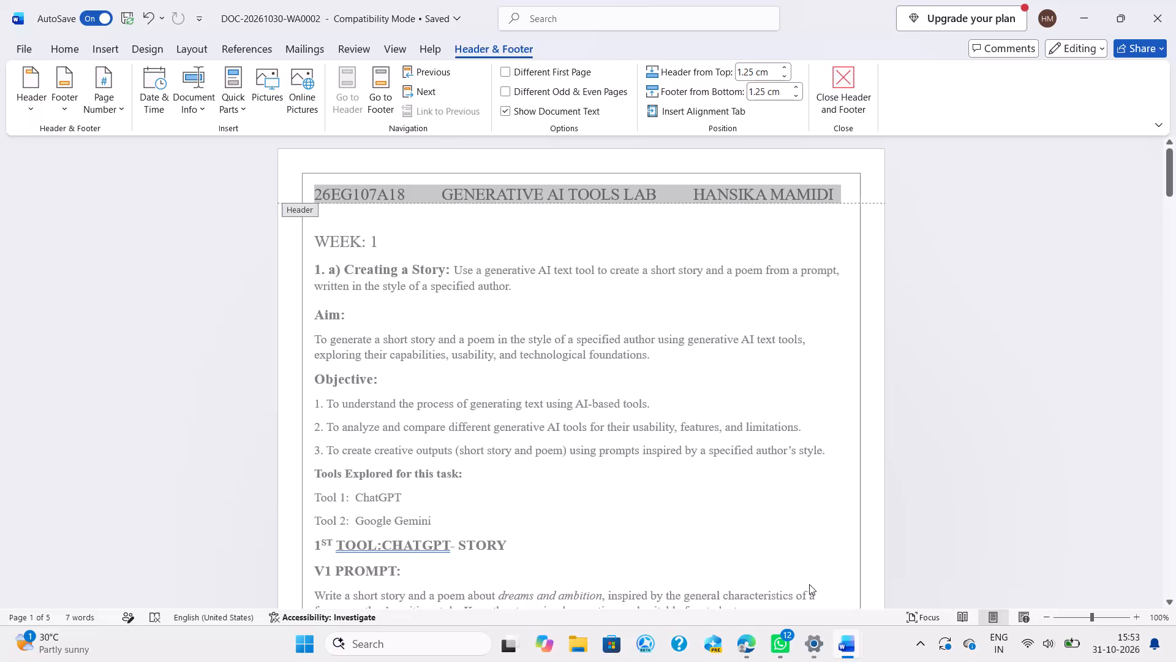
Open the recent document Document1 (1), examine its page borders, header, footer and closing signature section, and close it.
left_click(25, 48)
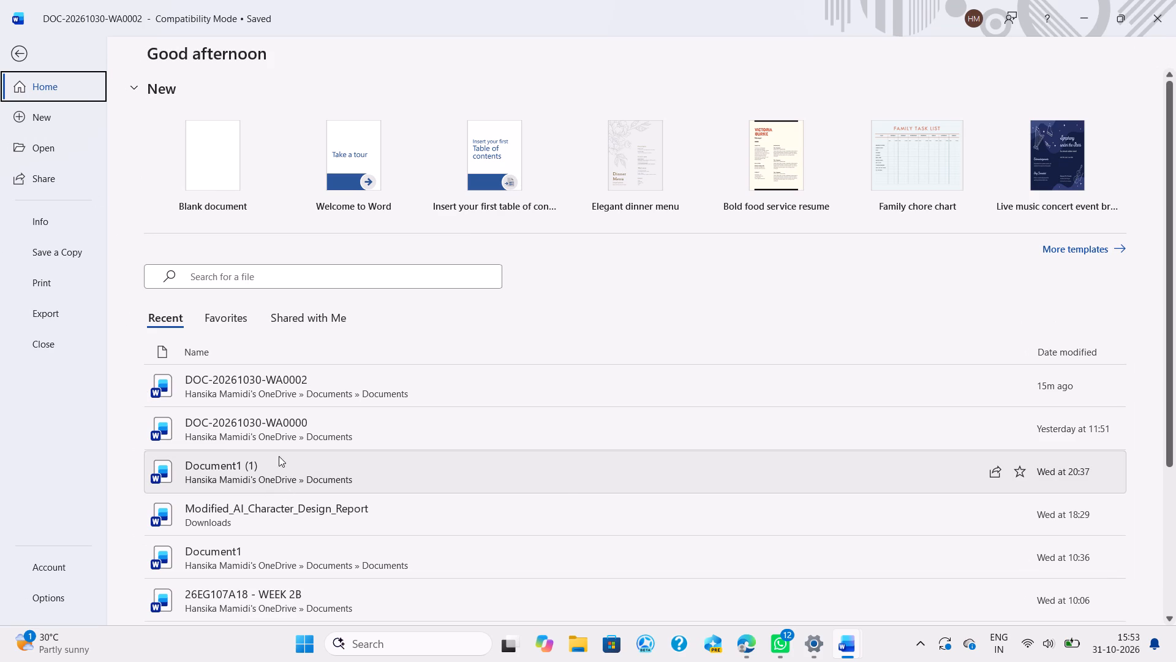
double_click(282, 476)
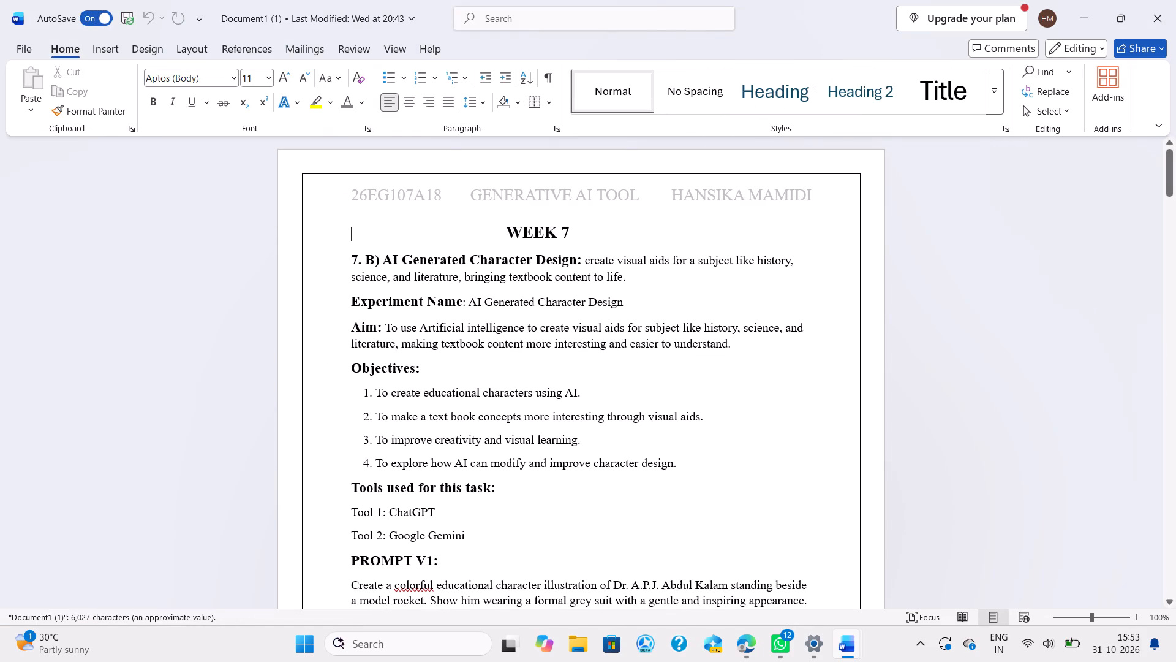
scroll(522, 468, "down", 4)
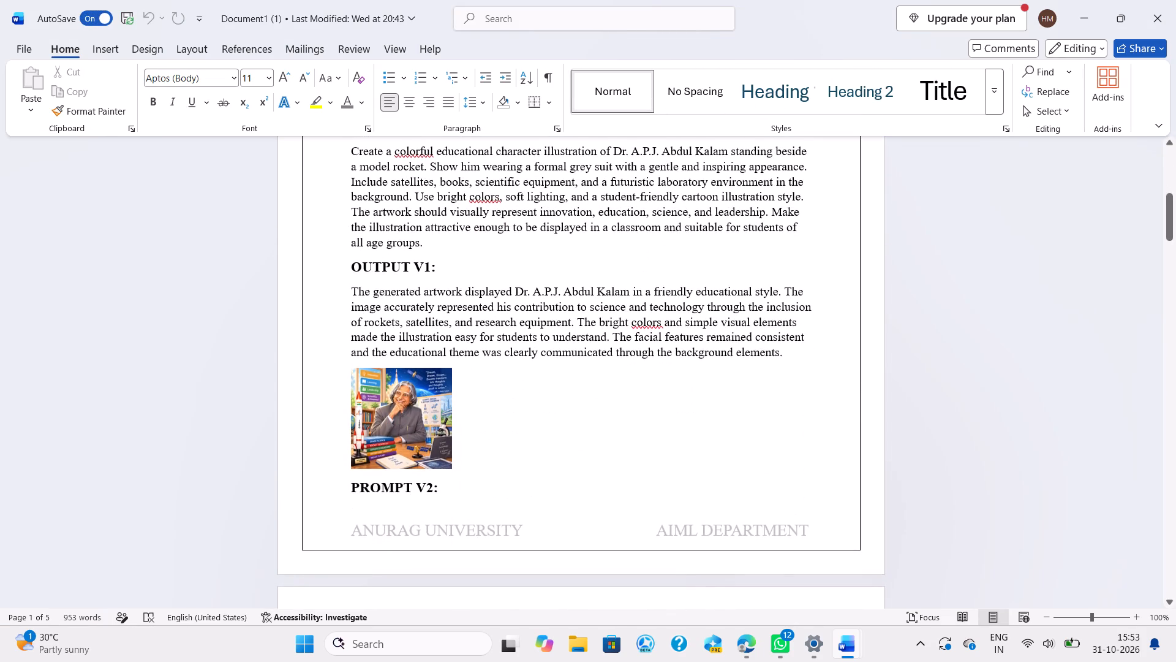
scroll(522, 468, "down", 11)
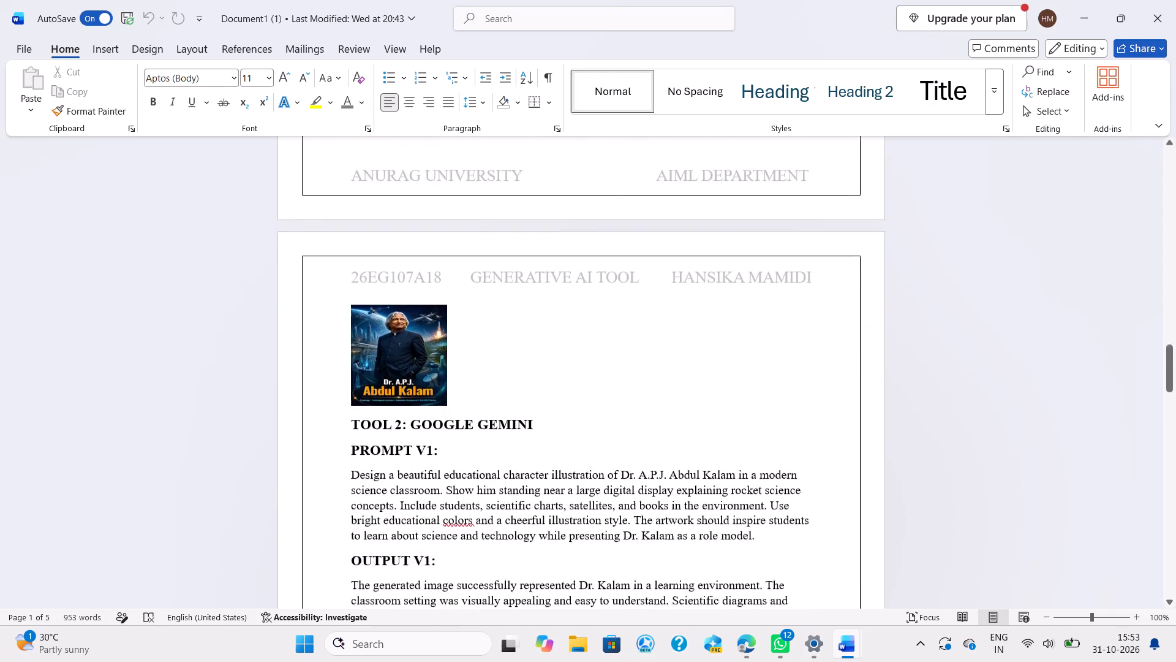
scroll(522, 468, "down", 10)
scroll(522, 468, "up", 3)
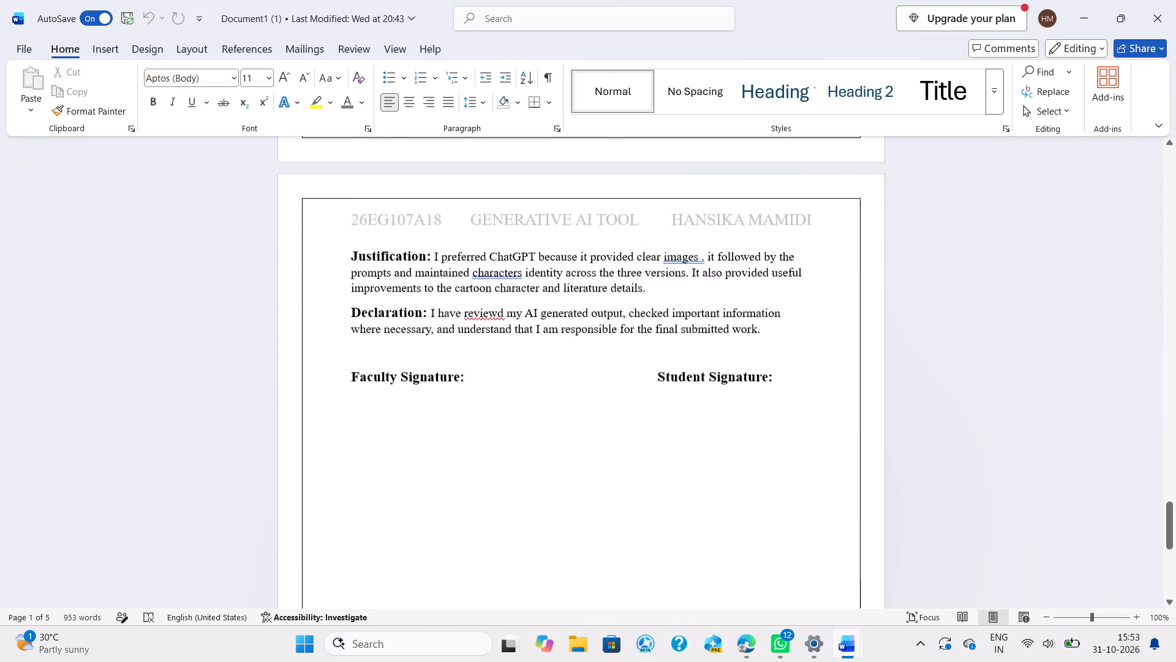
scroll(522, 468, "up", 11)
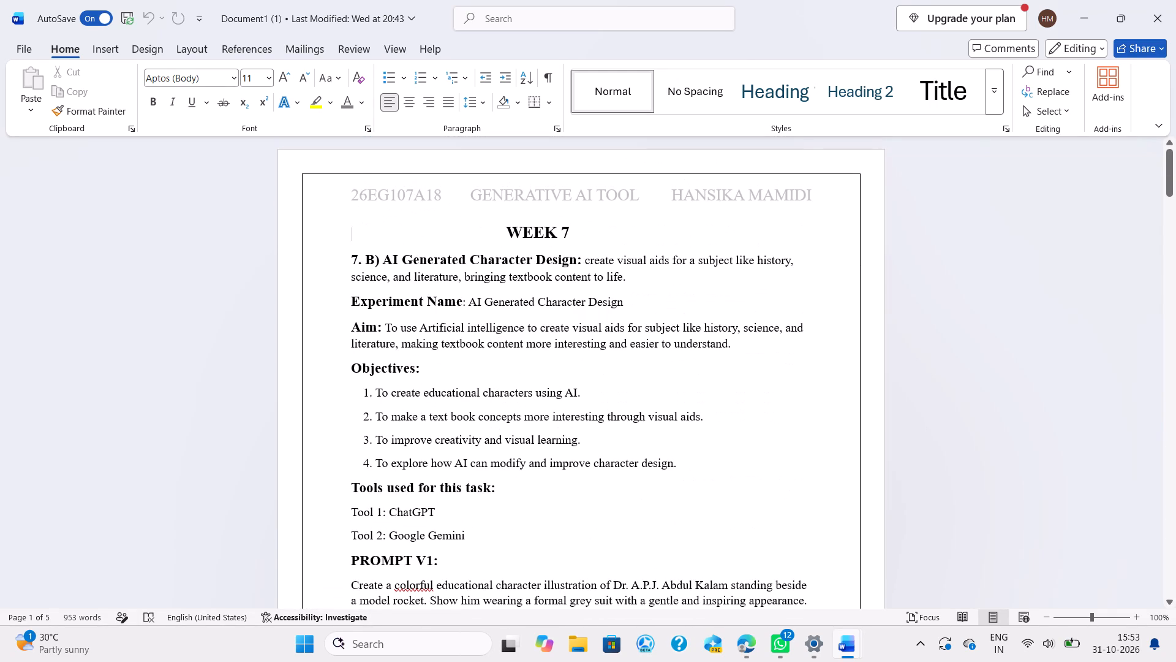
scroll(522, 468, "down", 16)
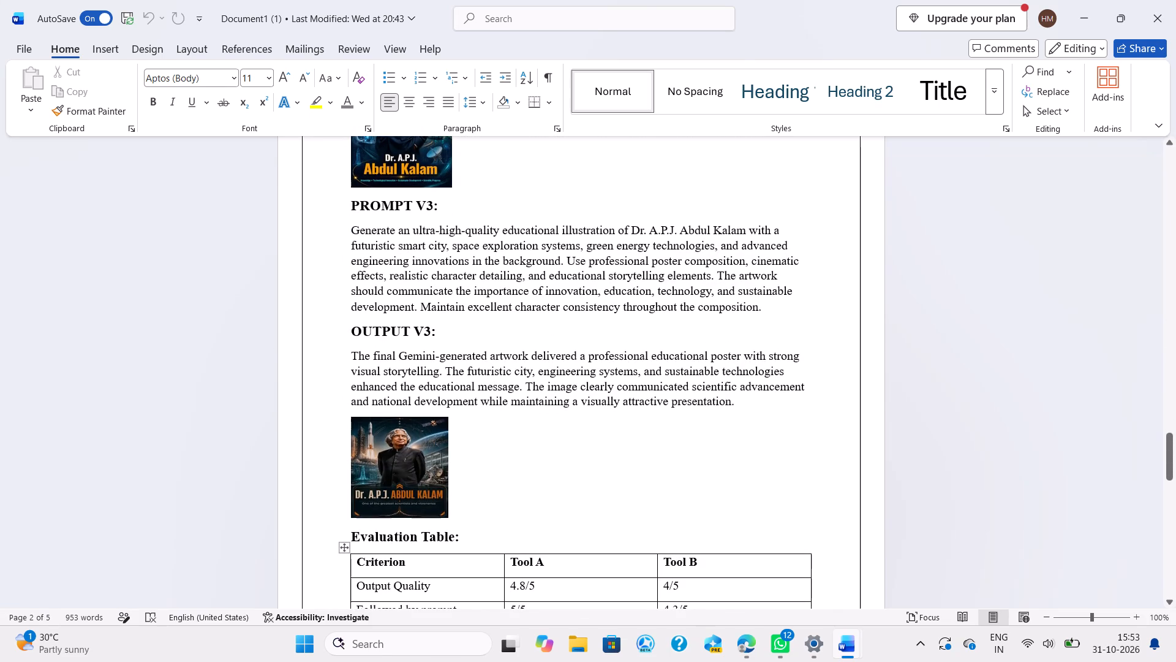
scroll(522, 468, "down", 4)
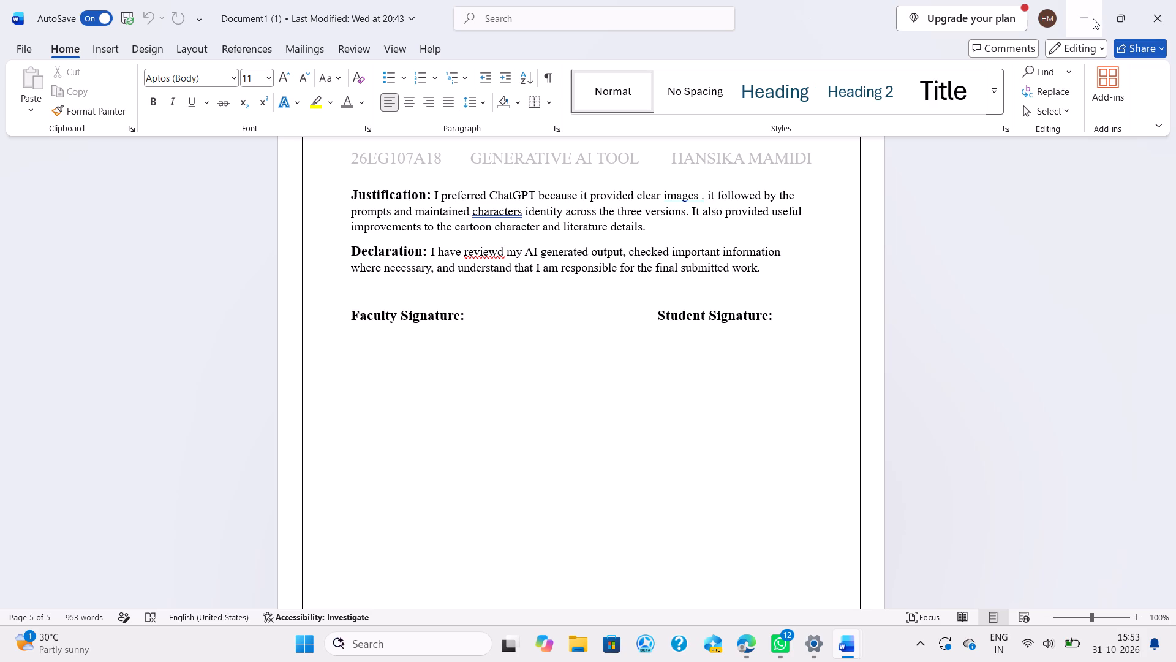
left_click(1164, 3)
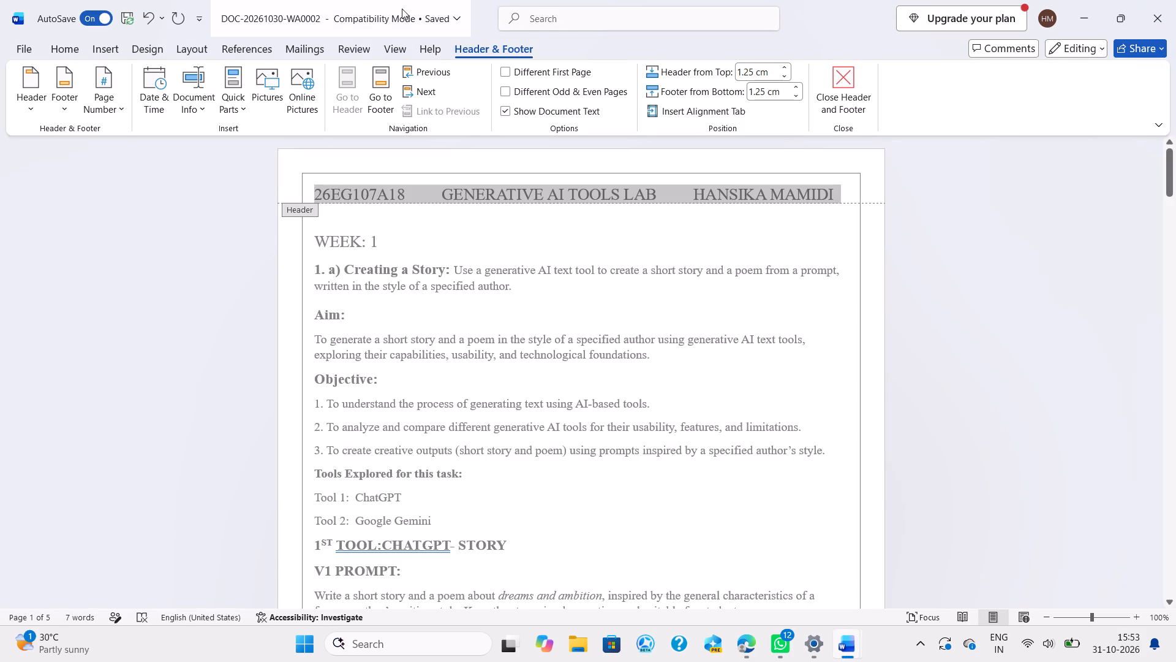
Open the recent document Document1, the Week 7 cooking recipe report, and go to the end of its first page.
left_click(28, 47)
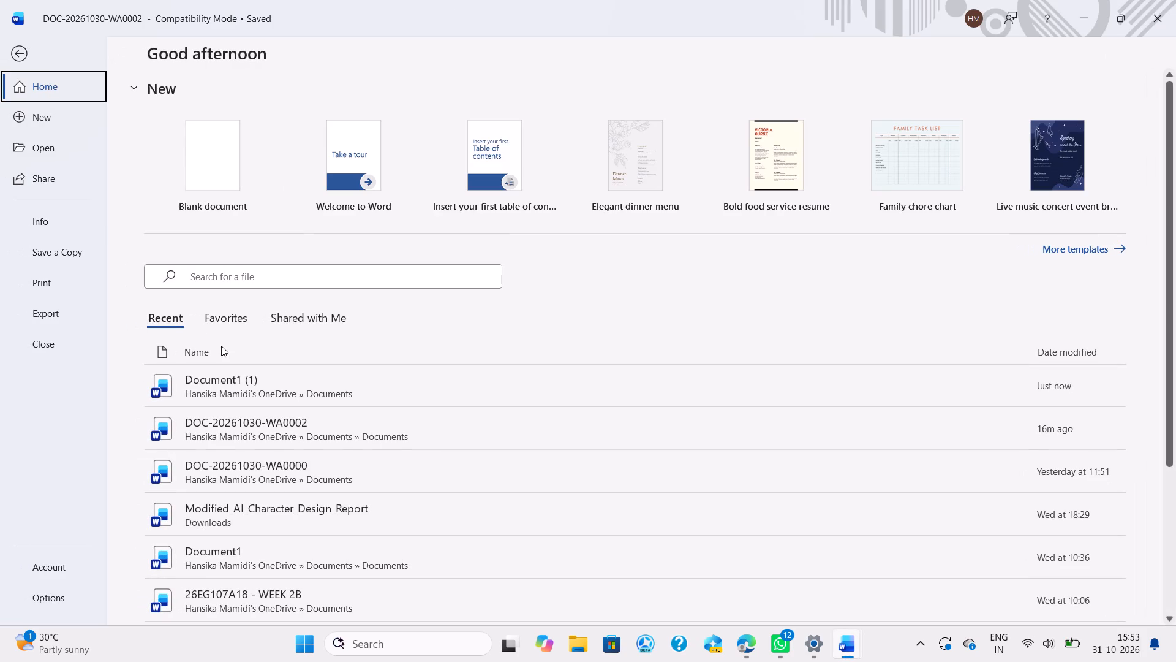
scroll(283, 487, "down", 1)
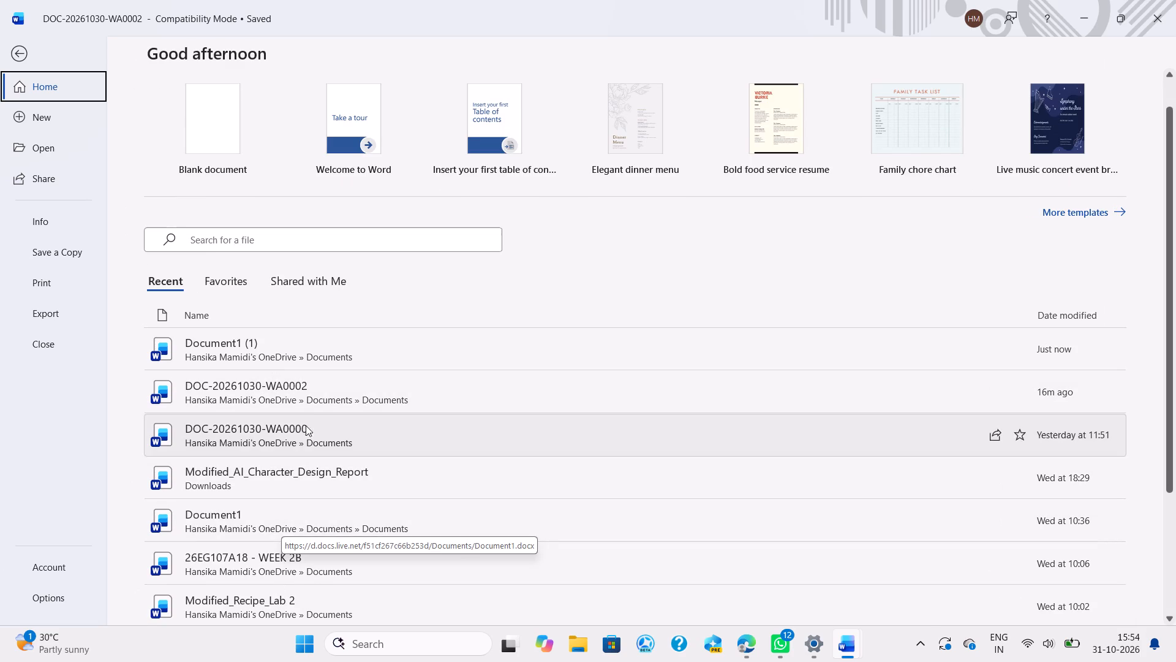
left_click(331, 512)
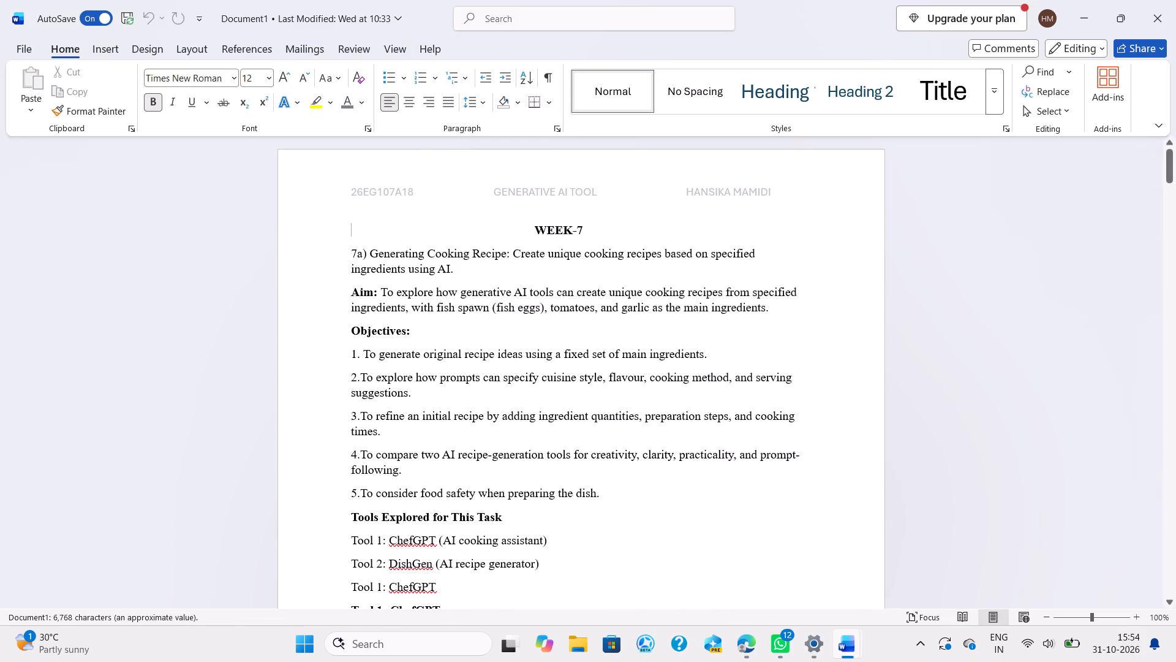
scroll(487, 544, "down", 8)
scroll(487, 544, "up", 4)
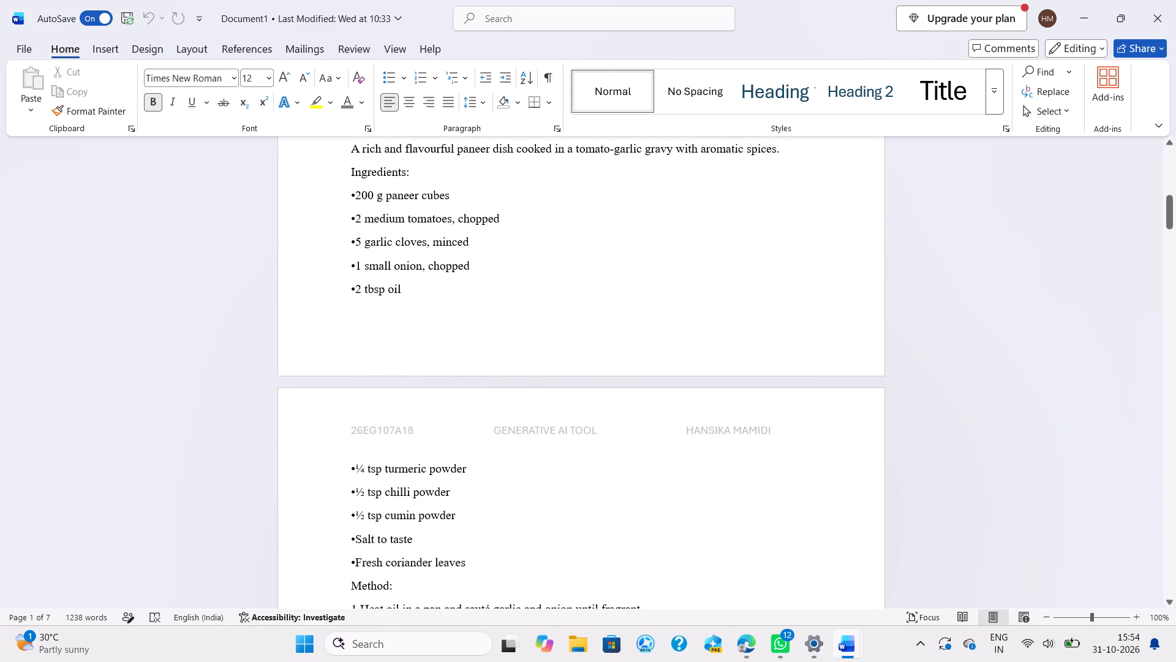
Add a footer line reading ANURAG UNIVERSITY and, spaced well apart, AIML DEPARTMENT, and return to the document body.
double_click(417, 338)
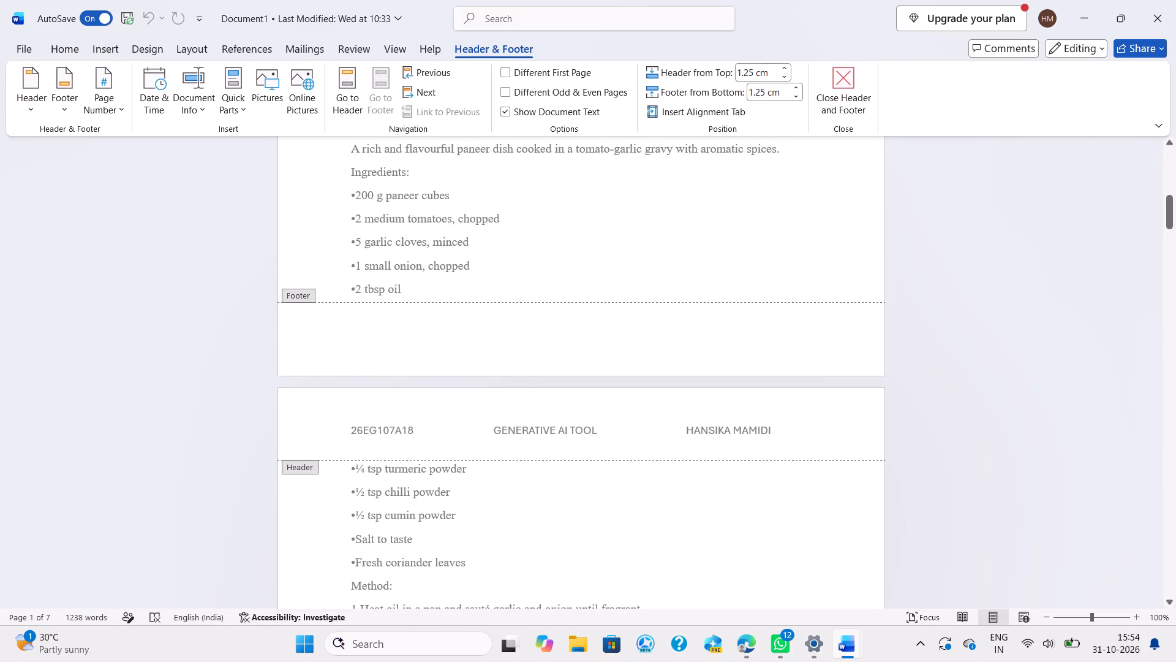
type("ANURAG UNIVERSITY")
key("space")
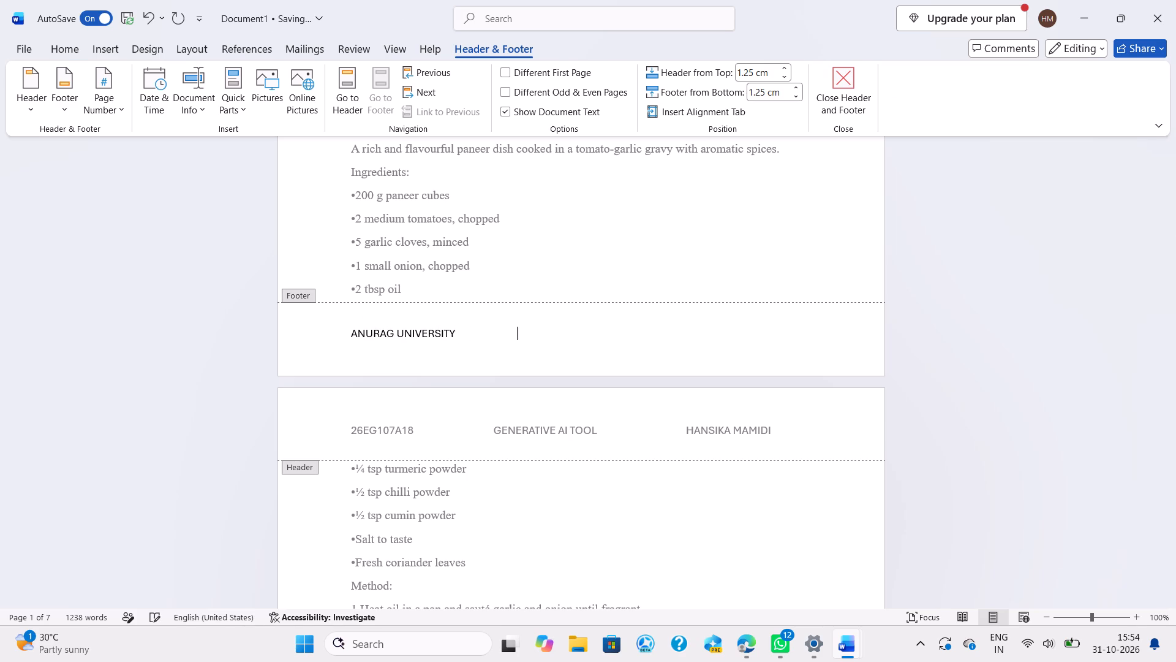
type("AIML DEPARTMENT")
double_click(507, 281)
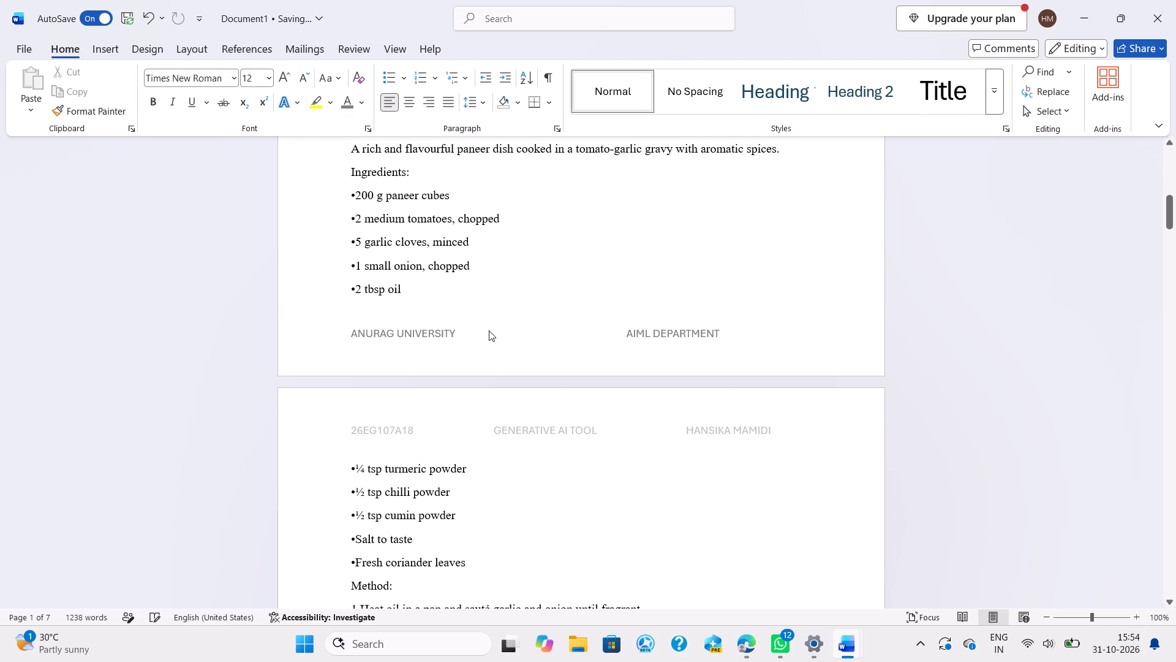
Reopen the footer and format its entire line in Times New Roman, size 16.
double_click(489, 334)
left_click_drag(349, 335, 403, 338)
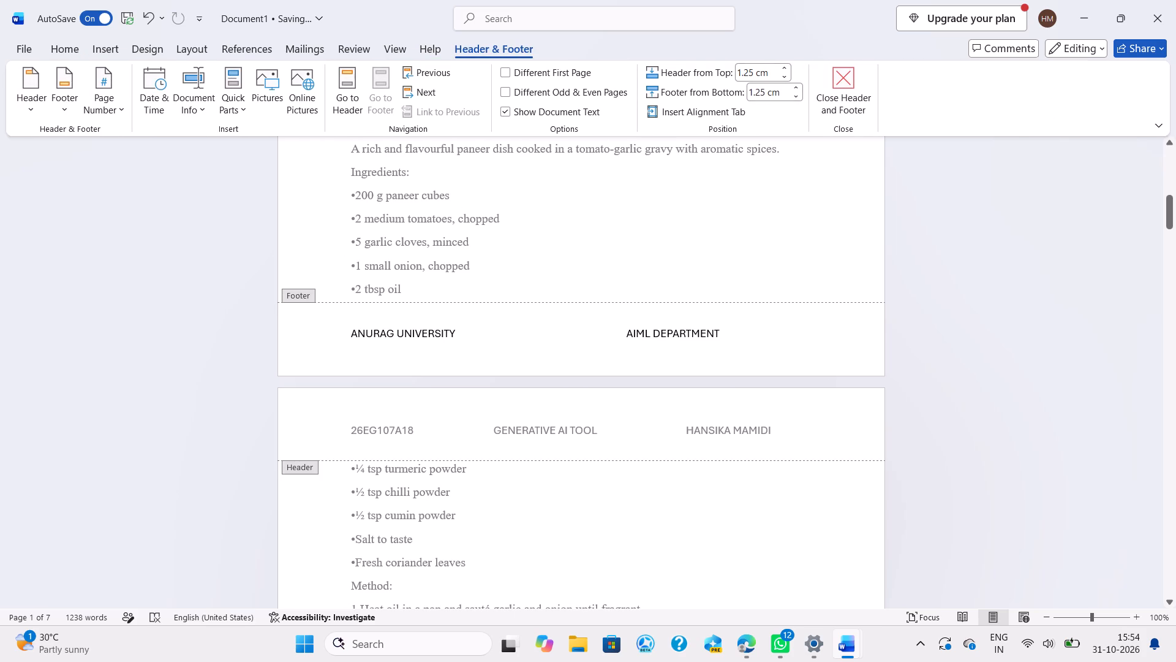
left_click_drag(403, 338, 773, 348)
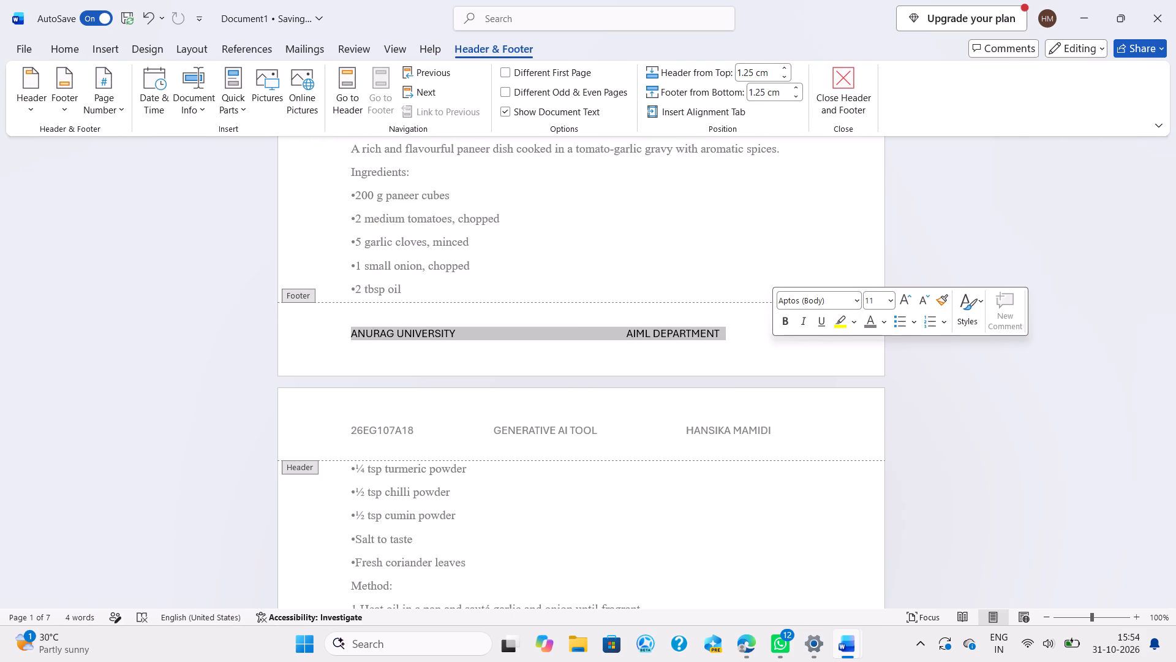
left_click(857, 303)
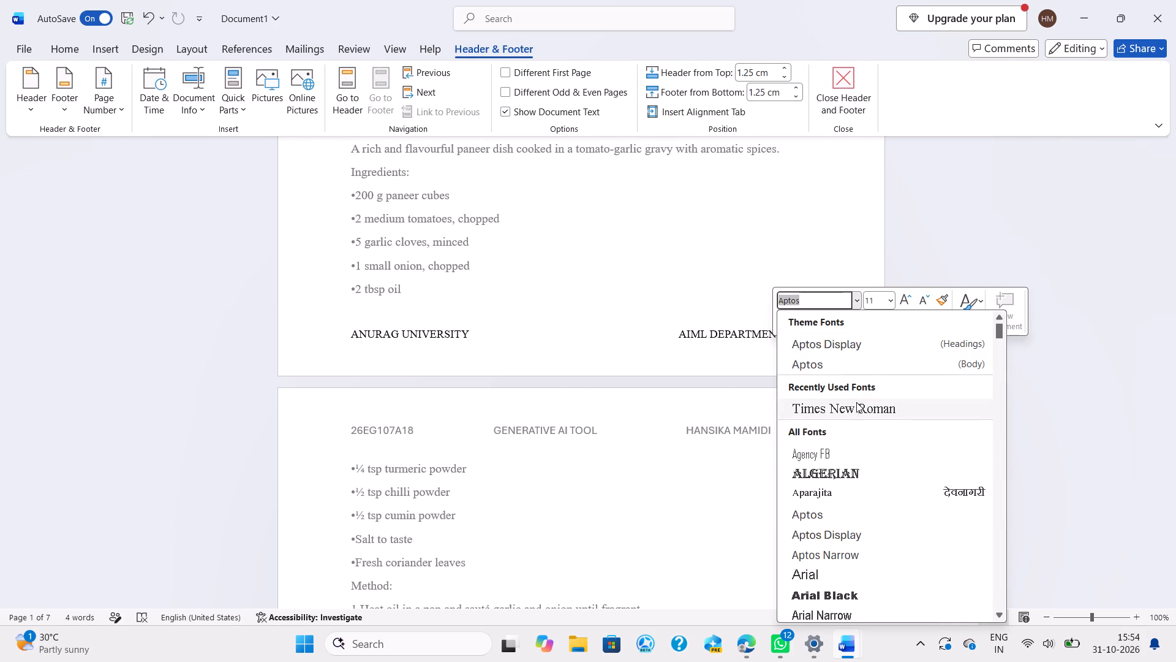
left_click(856, 405)
left_click(889, 307)
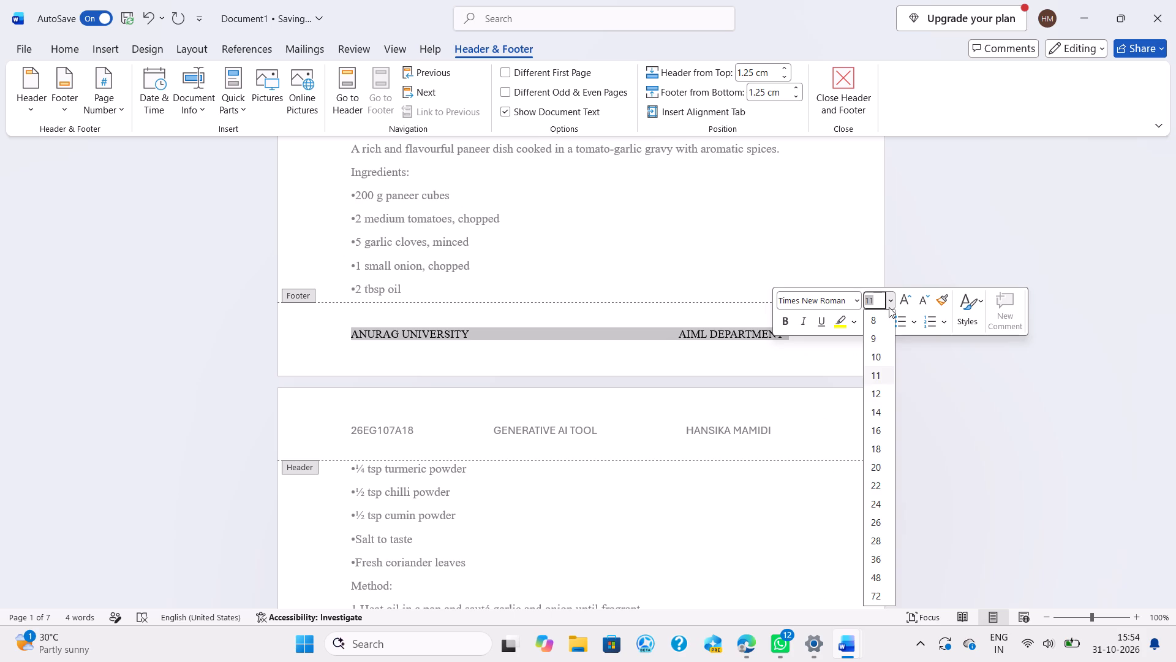
left_click(887, 428)
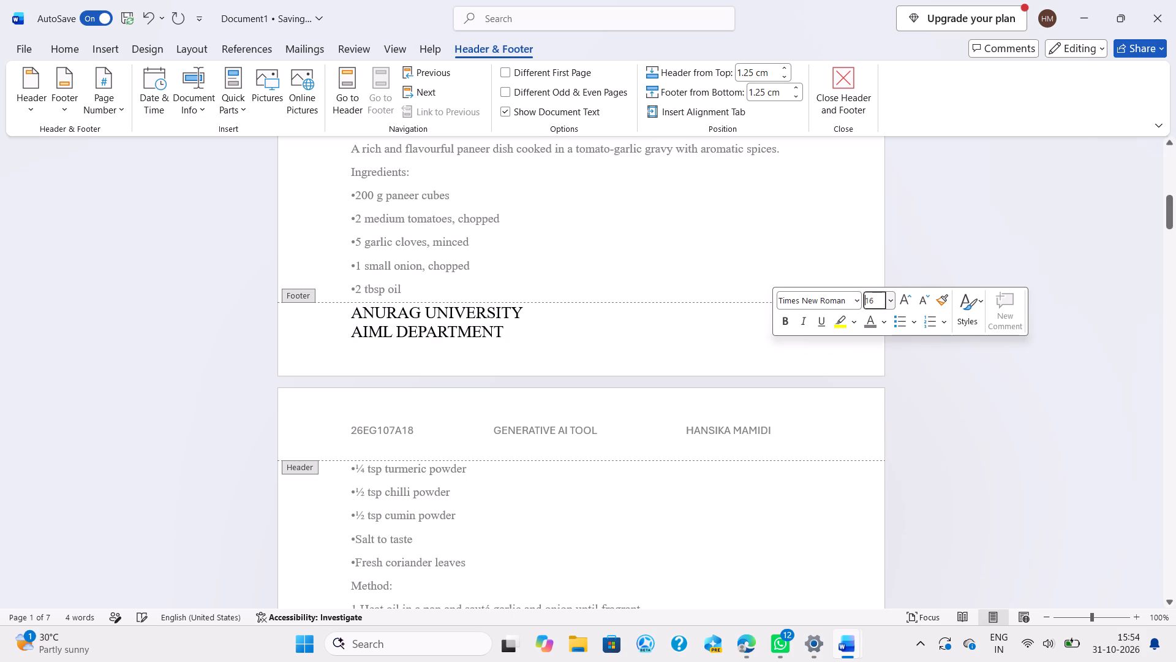
Remove surplus spaces between ANURAG UNIVERSITY and AIML DEPARTMENT so both fit on one footer line with a moderate gap.
left_click(647, 313)
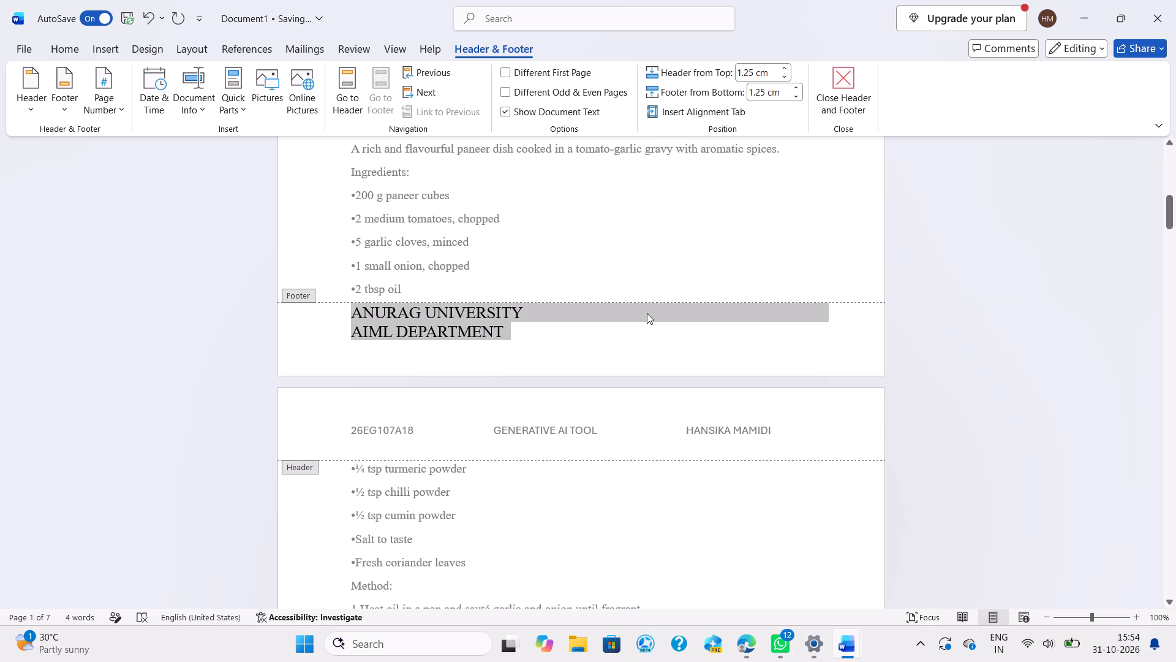
key("BackSpace")
key("BackSpace")
key("BackSpace")
key("BackSpace")
key("BackSpace")
key("BackSpace")
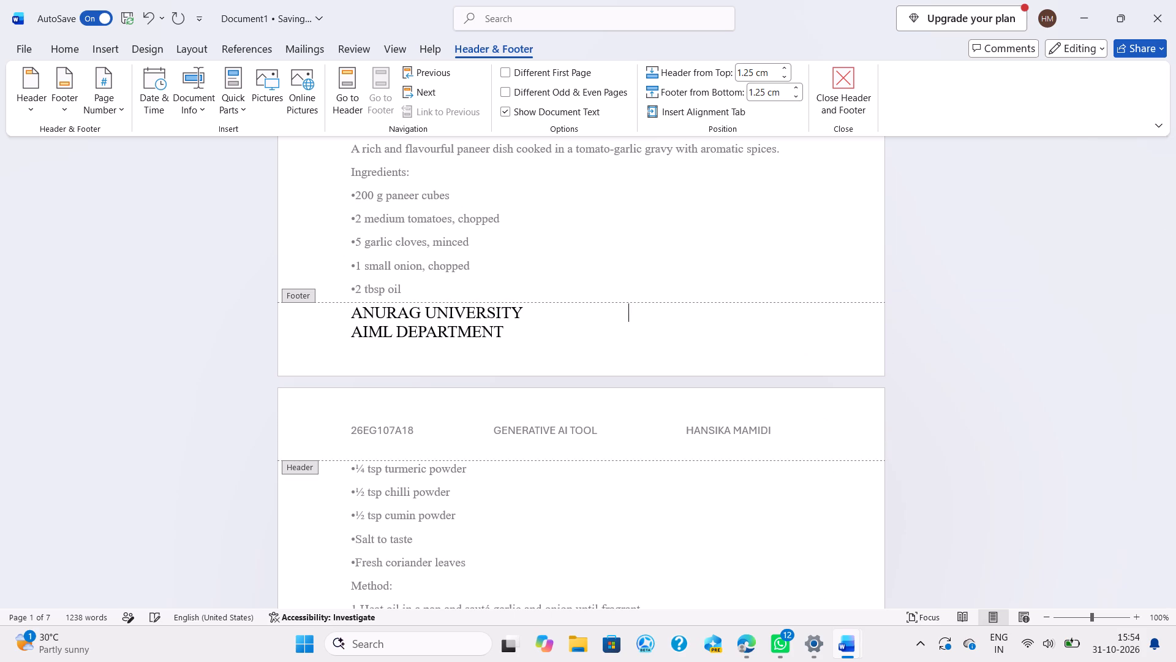
key("BackSpace")
key("BackSpace")
key("BackSpace")
key("BackSpace")
key("BackSpace")
key("BackSpace")
key("BackSpace")
key("BackSpace")
key("BackSpace")
key("BackSpace")
key("BackSpace")
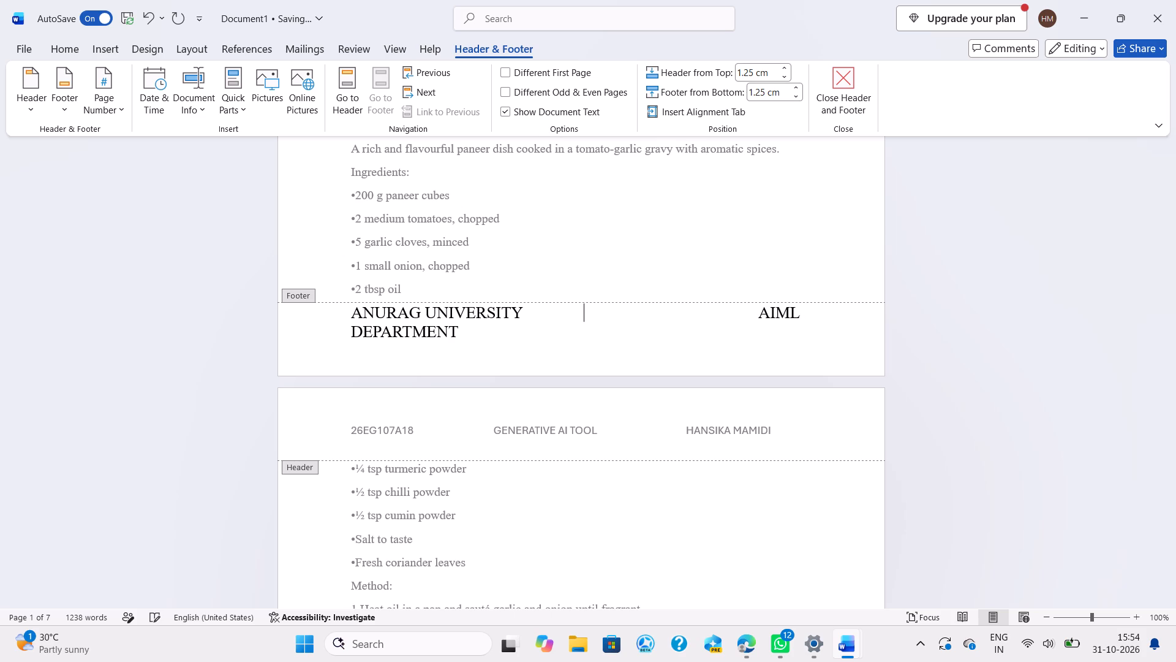
key("BackSpace")
key("BackSpace")
key("BackSpace")
key("BackSpace")
key("BackSpace")
key("BackSpace")
key("BackSpace")
key("BackSpace")
key("BackSpace")
key("BackSpace")
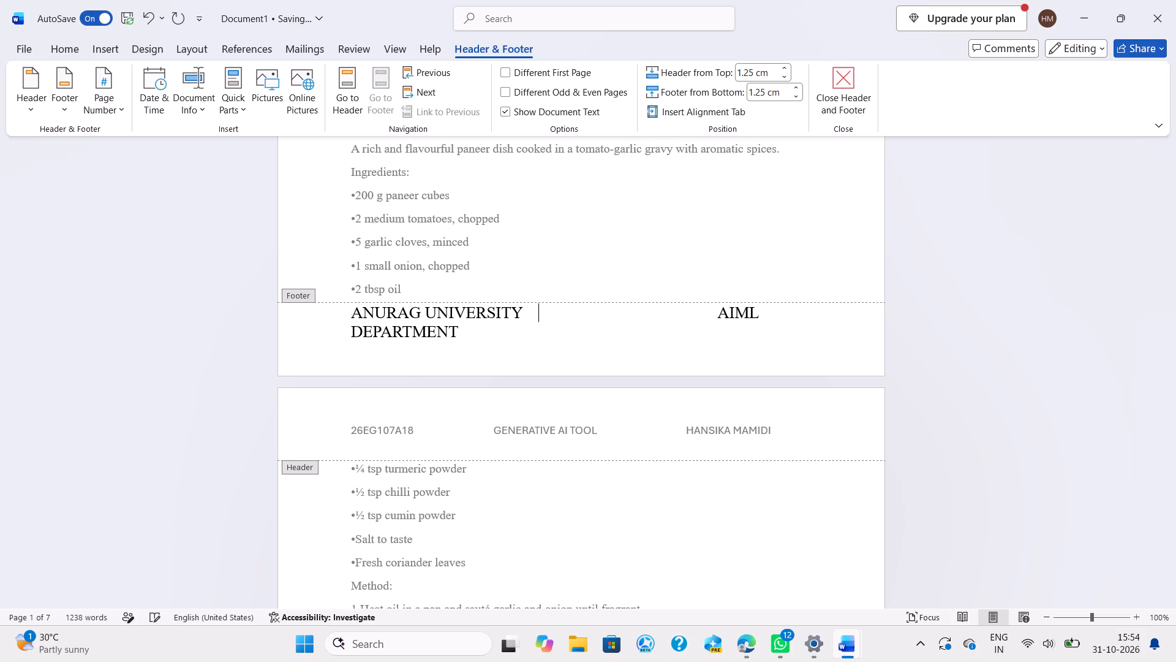
key("BackSpace")
key("BackSpace")
key("BackSpace")
key("BackSpace")
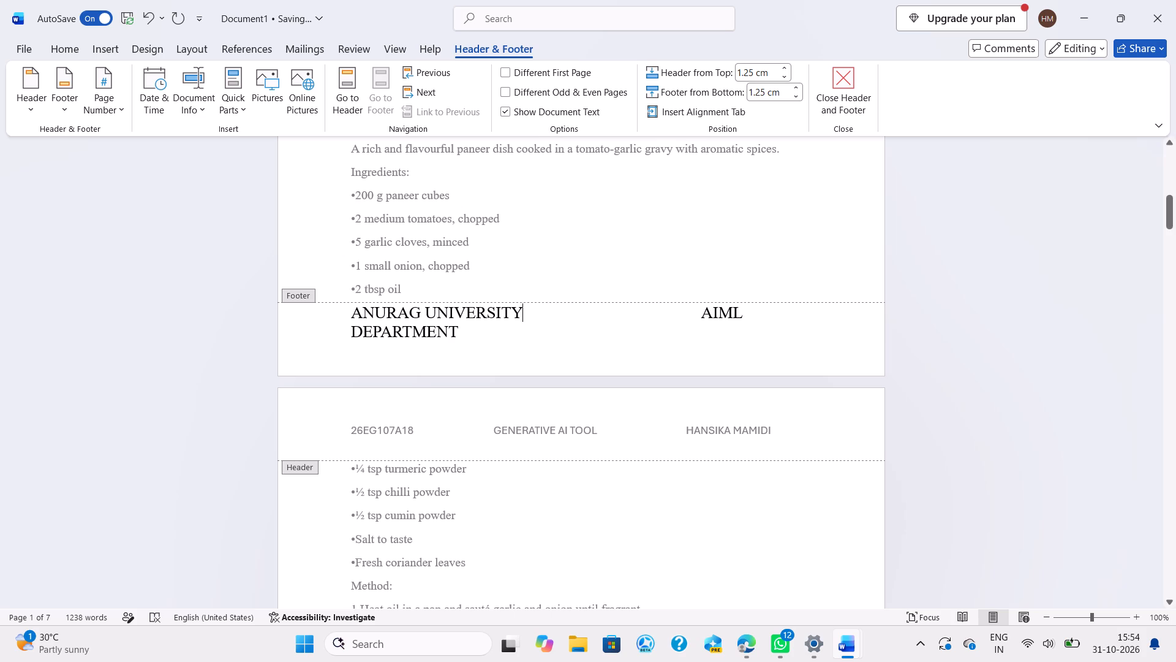
left_click(349, 319)
key("BackSpace")
key("BackSpace")
key("BackSpace")
left_click(805, 319)
key("Left")
key("Left")
key("Left")
key("Left")
key("Left")
key("BackSpace")
key("BackSpace")
key("BackSpace")
key("BackSpace")
key("BackSpace")
key("BackSpace")
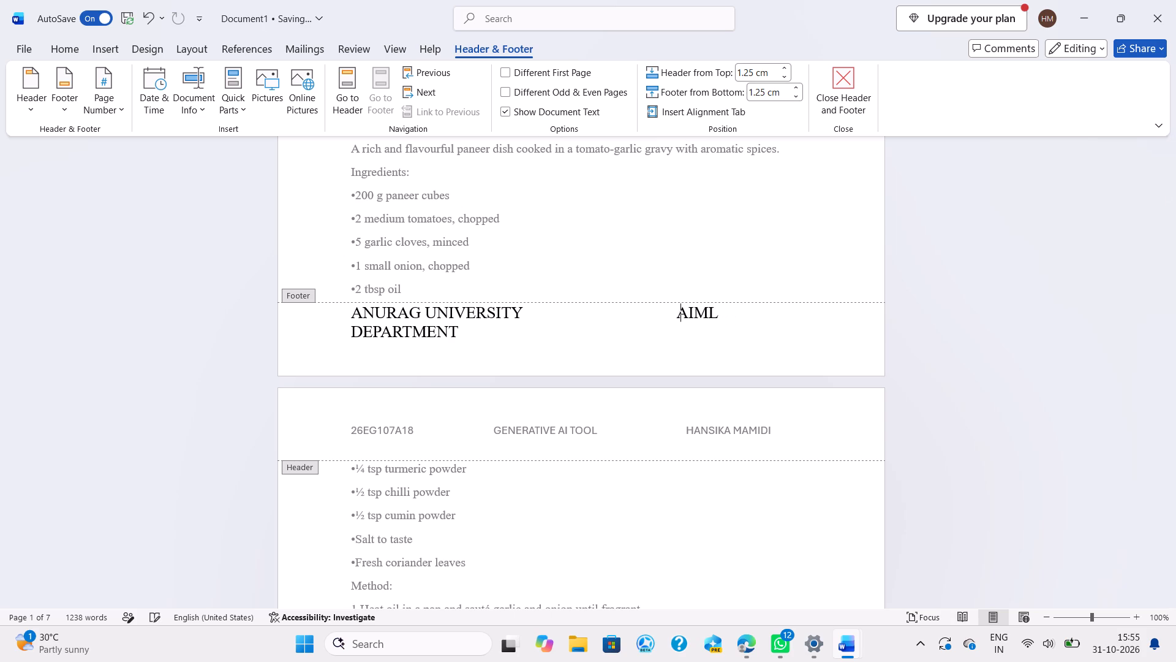
key("BackSpace")
key("BackSpace")
key("BackSpace")
key("BackSpace")
key("BackSpace")
key("BackSpace")
key("BackSpace")
key("BackSpace")
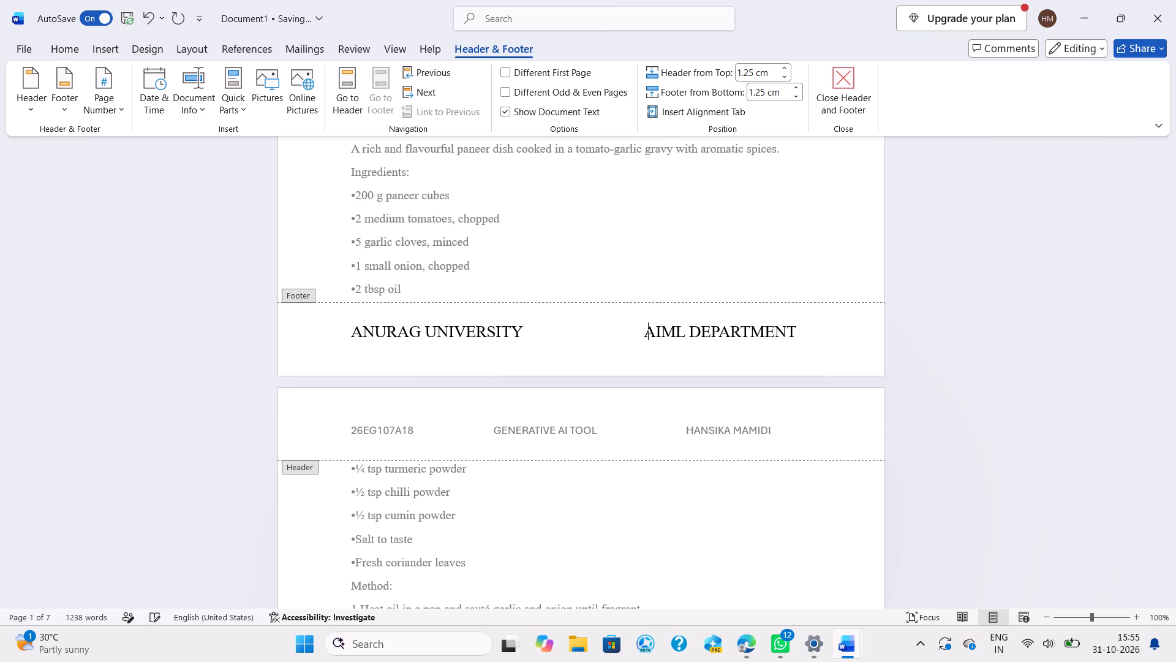
key("BackSpace")
key("BackSpace")
key("BackSpace")
key("BackSpace")
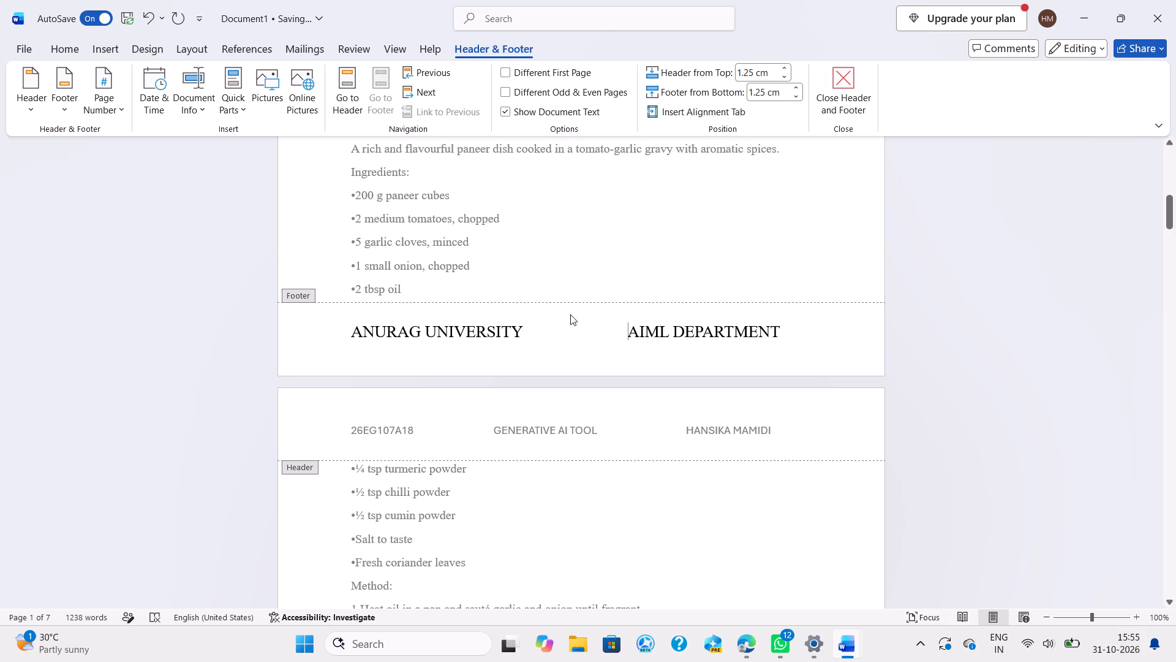
Recolour the whole footer line in the darkest grey of the white theme colour column and return to the document body.
left_click_drag(345, 328, 763, 366)
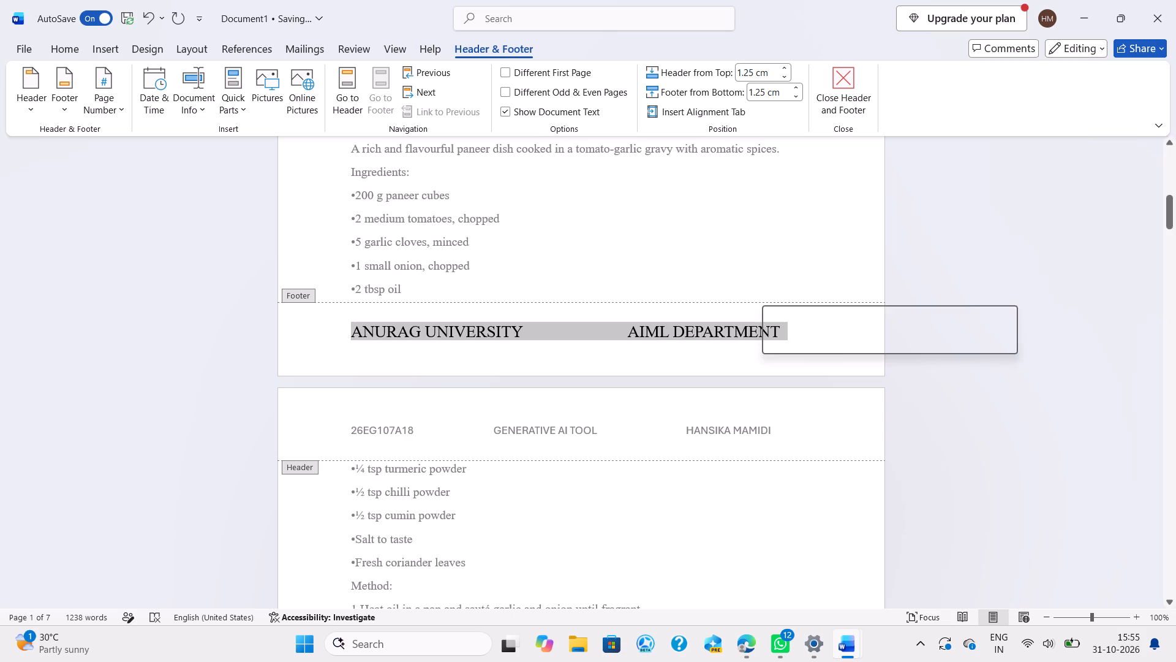
left_click(865, 343)
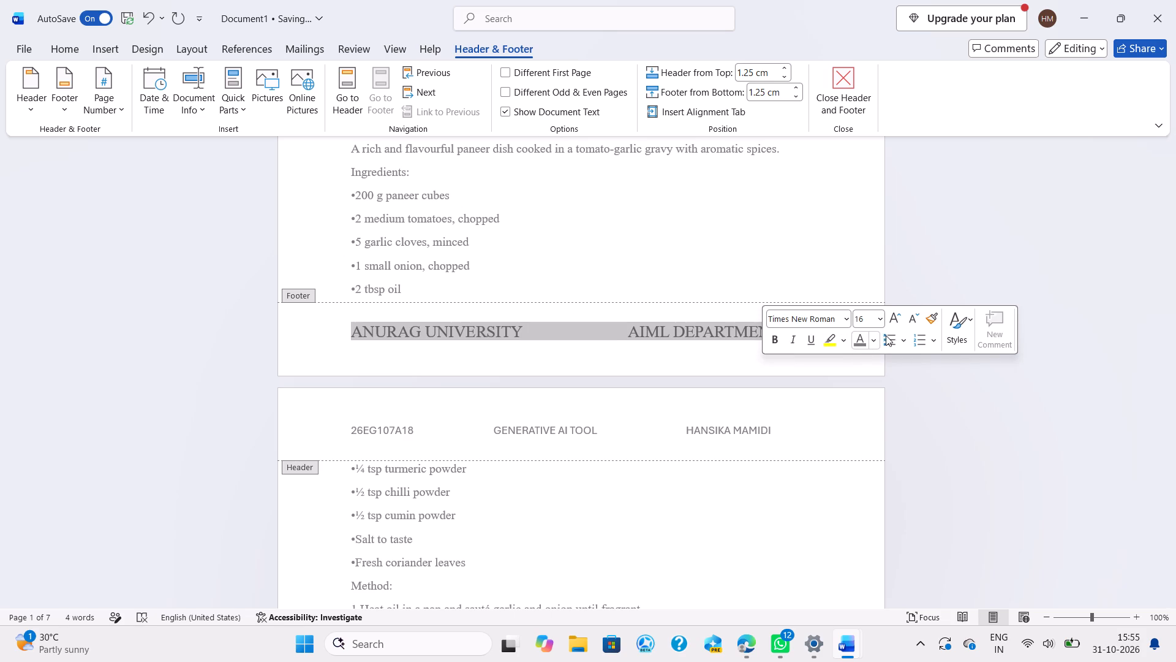
left_click(877, 339)
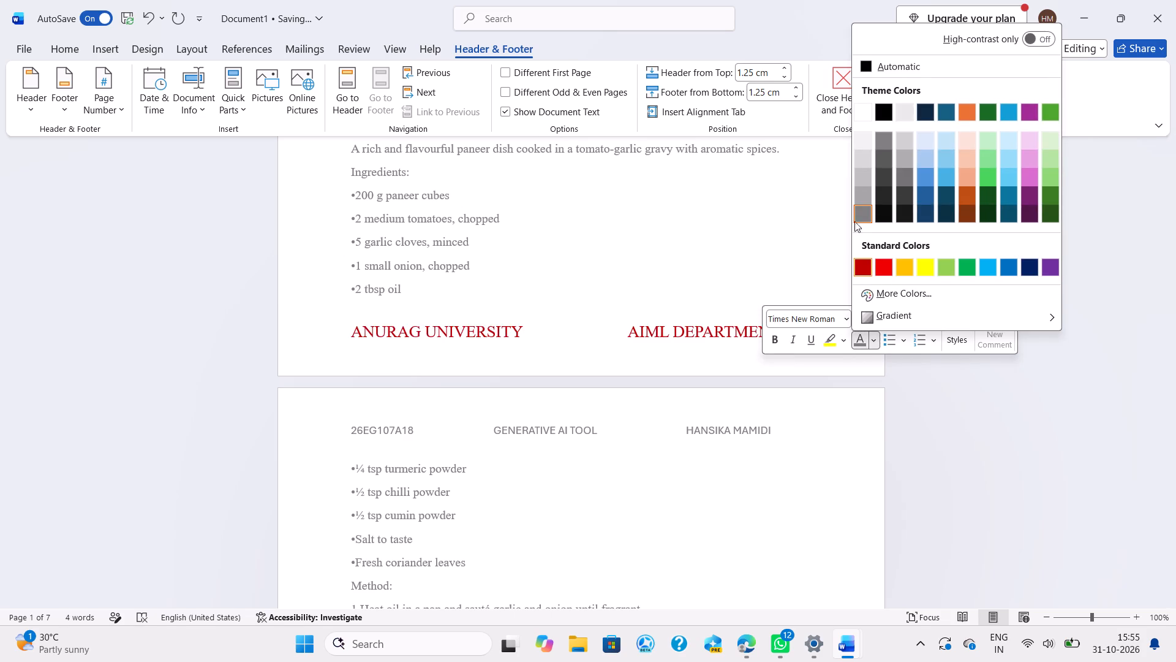
left_click(864, 210)
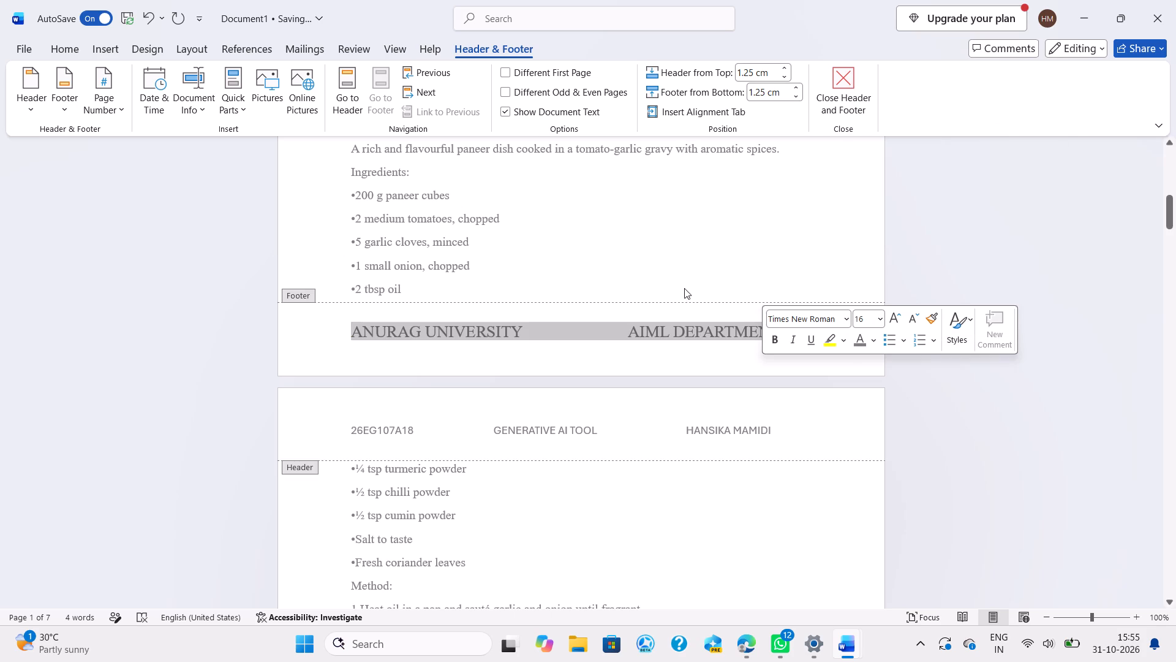
double_click(684, 288)
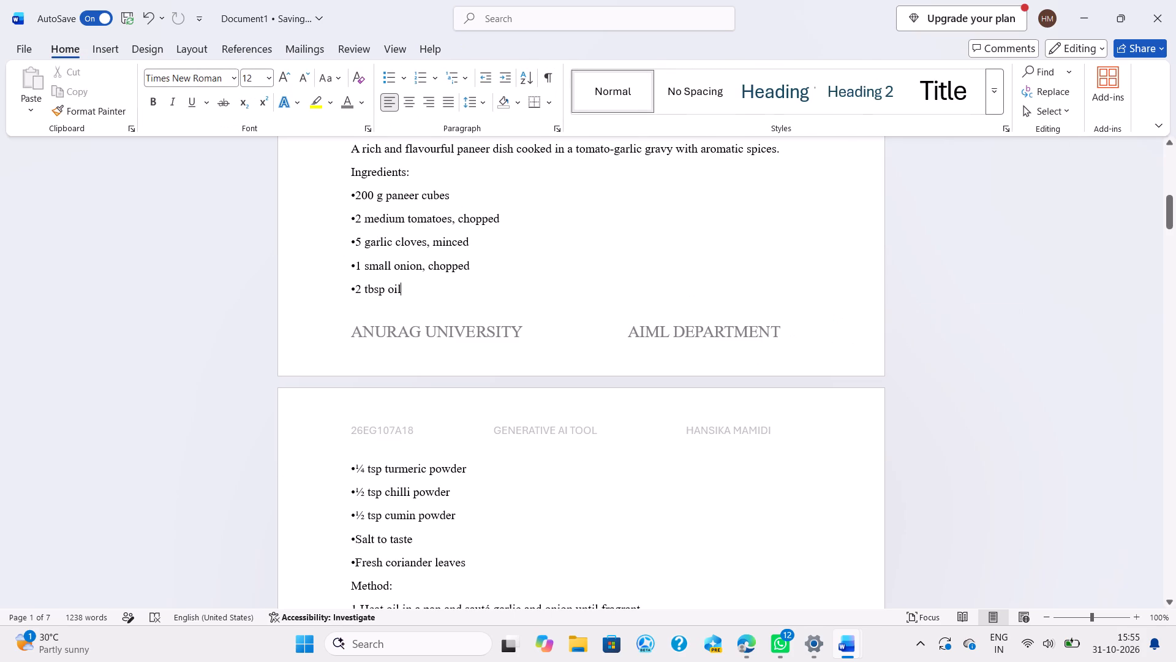
Reopen the page 2 header and format its entire line in the same dark grey and the Times New Roman font.
double_click(472, 415)
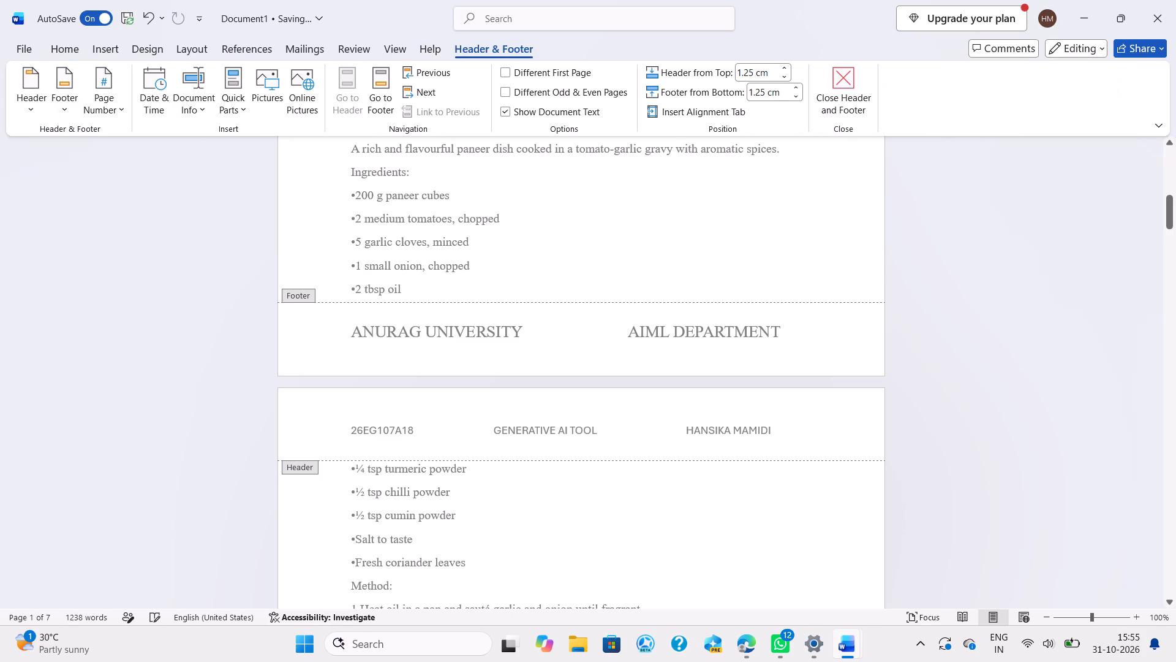
left_click_drag(340, 429, 911, 416)
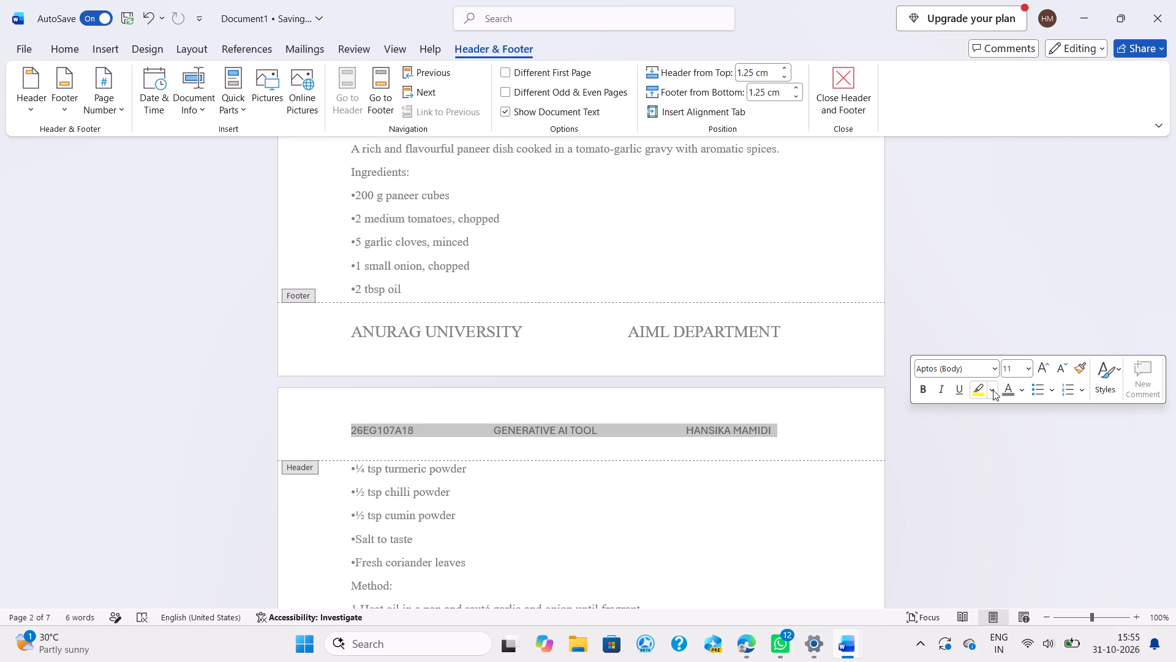
left_click(1022, 388)
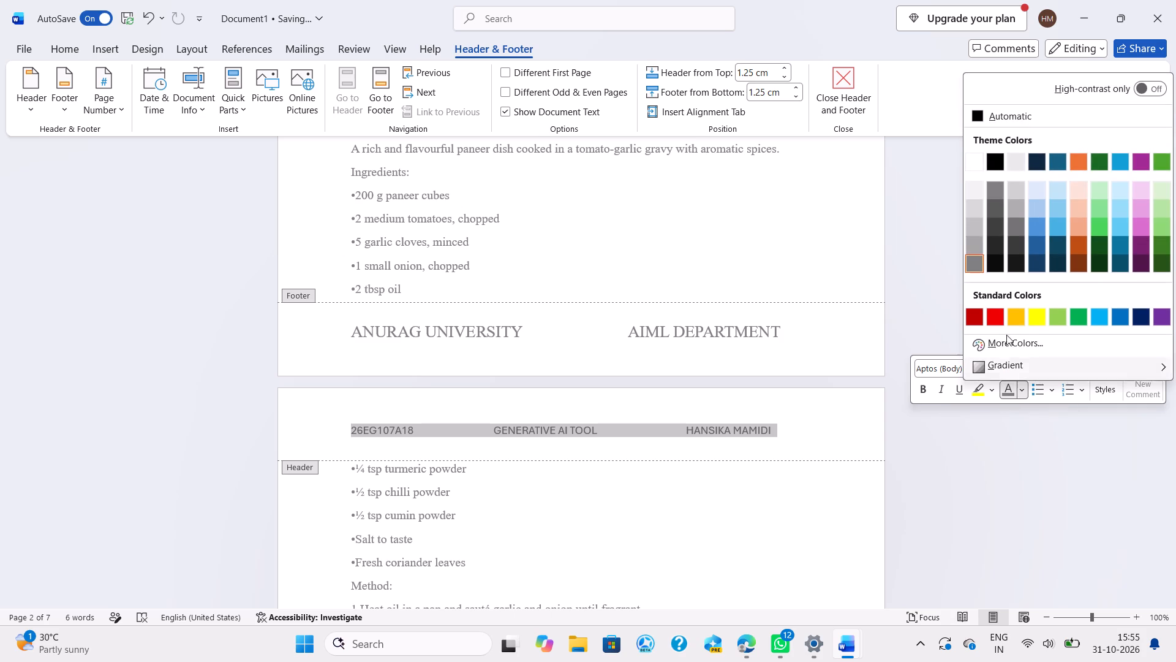
left_click(978, 264)
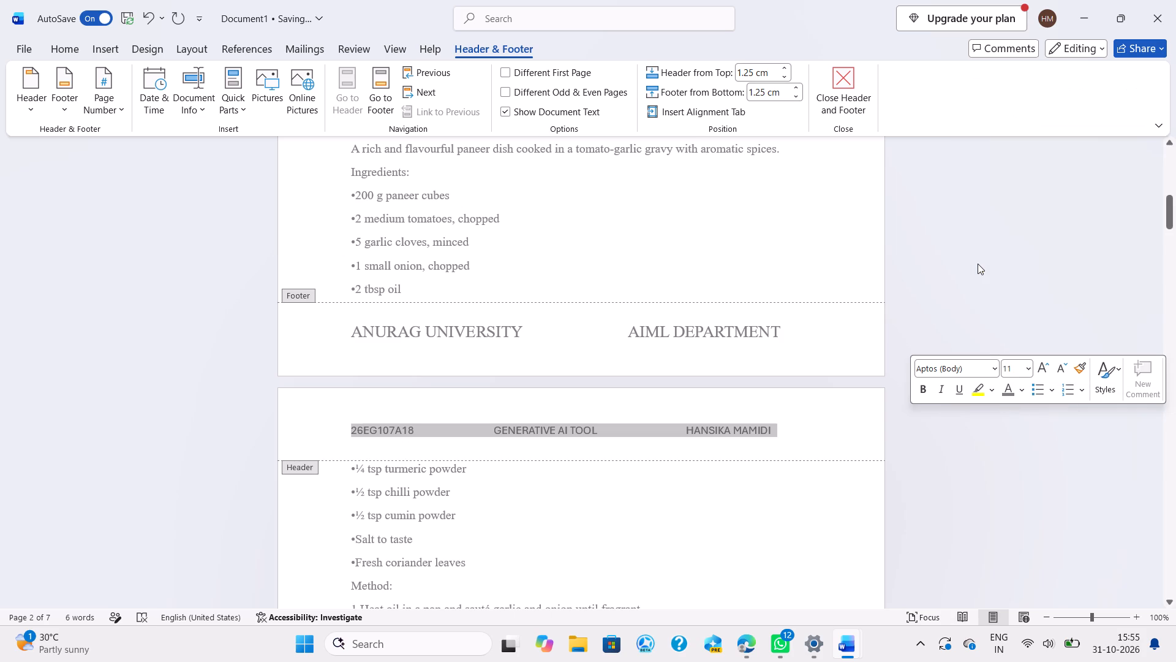
left_click(995, 368)
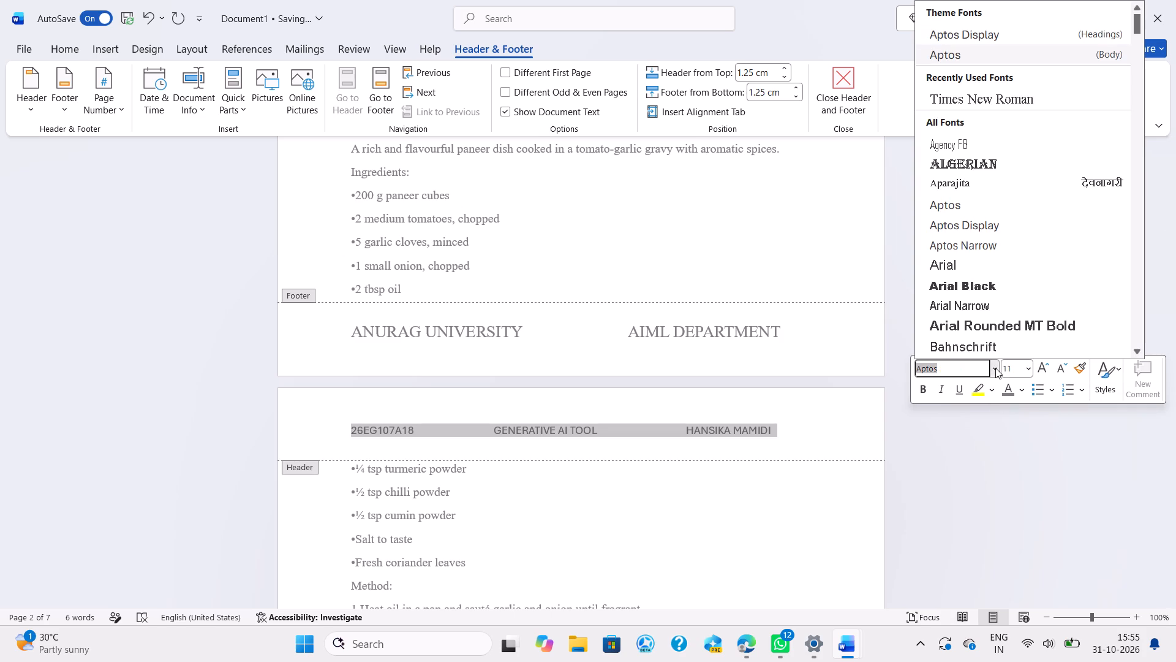
left_click(986, 101)
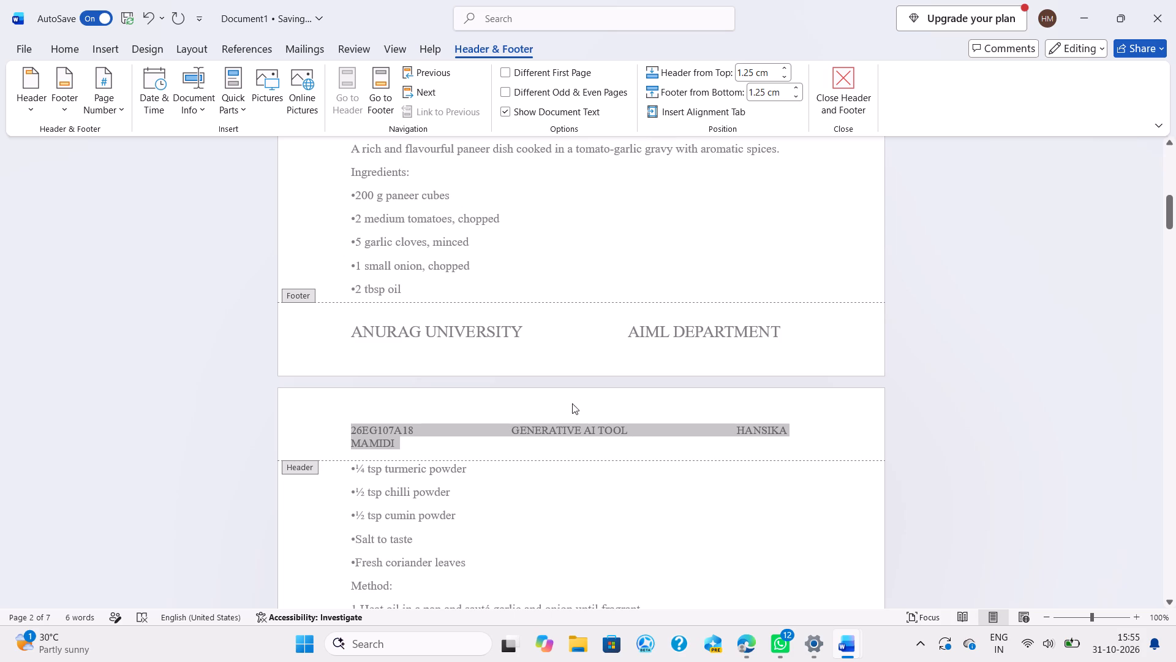
Remove surplus spaces before and after GENERATIVE AI TOOL so the roll number, title and student name fit on one header line.
left_click(507, 424)
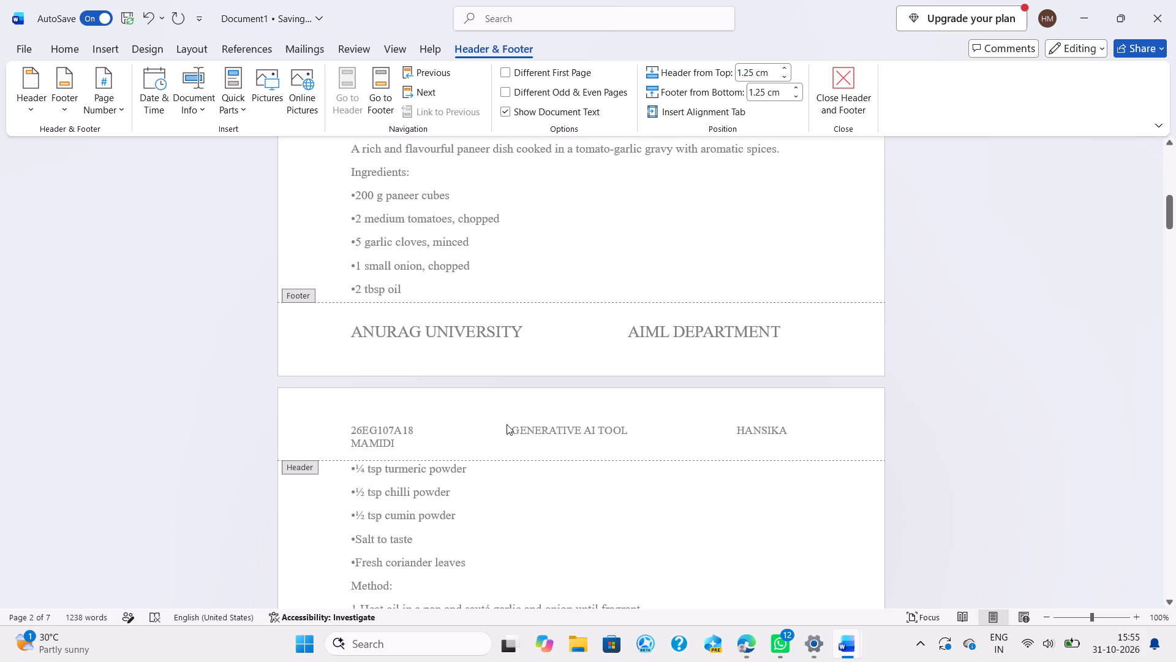
key("BackSpace")
key("BackSpace")
key("BackSpace")
key("BackSpace")
key("BackSpace")
key("BackSpace")
key("BackSpace")
key("BackSpace")
key("BackSpace")
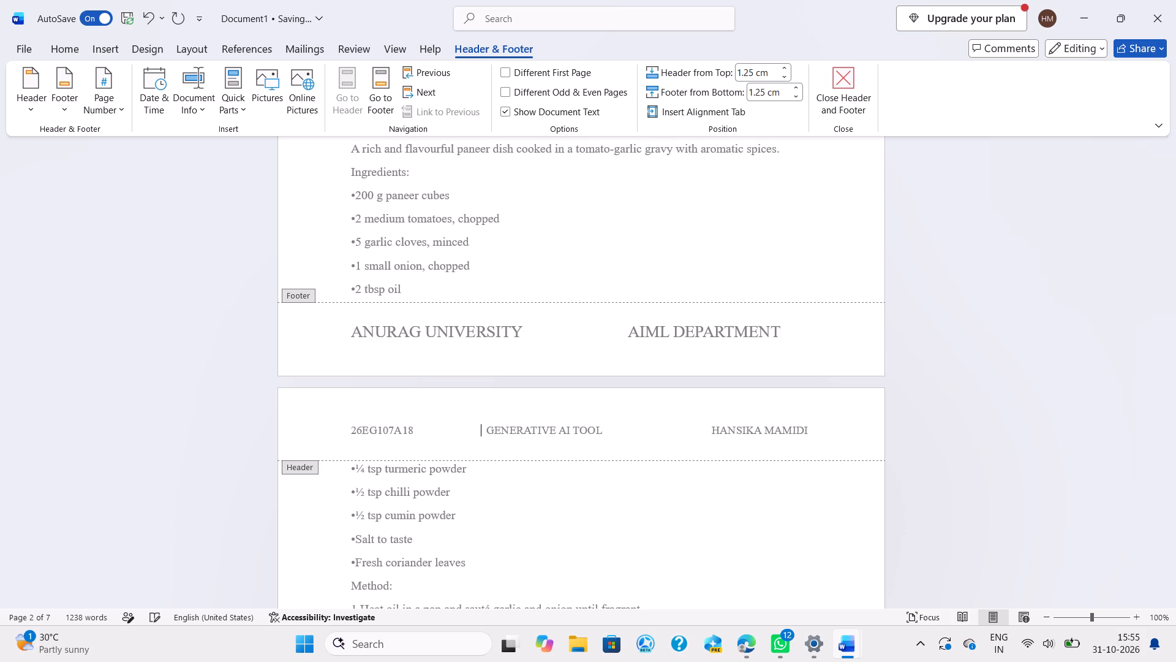
left_click(646, 423)
key("BackSpace")
key("BackSpace")
key("BackSpace")
key("BackSpace")
key("BackSpace")
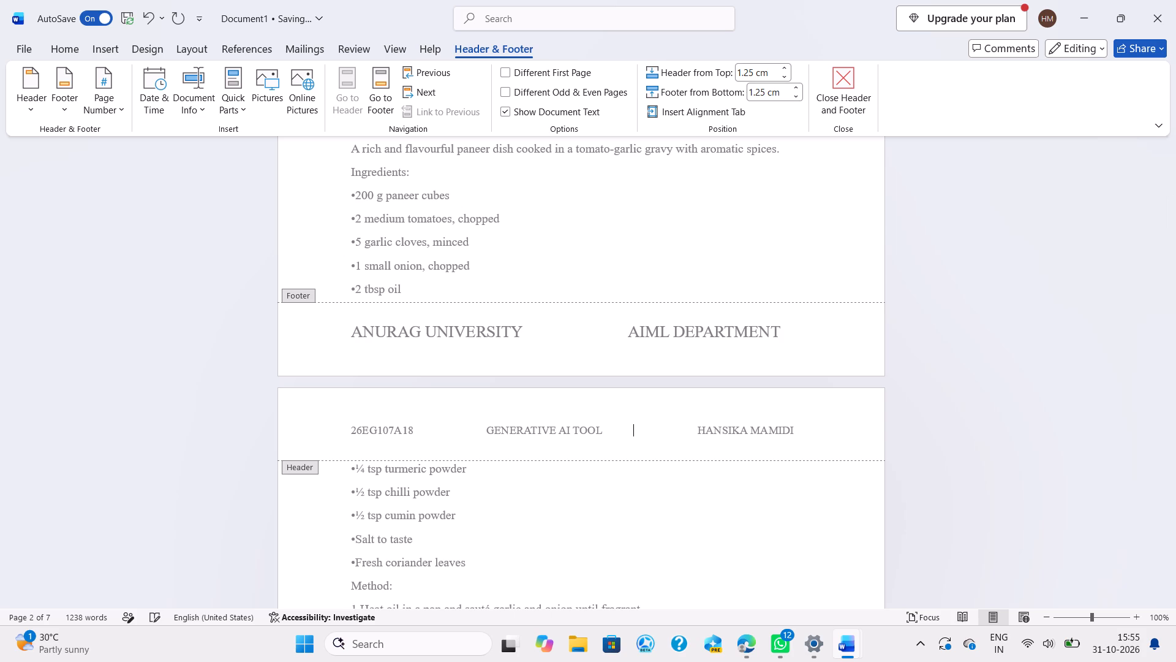
Extend the header's middle title to read GENERATIVE AI TOOLS LAB.
left_click(615, 430)
key("Left")
key("Left")
key("Left")
key("Left")
type("S")
key("space")
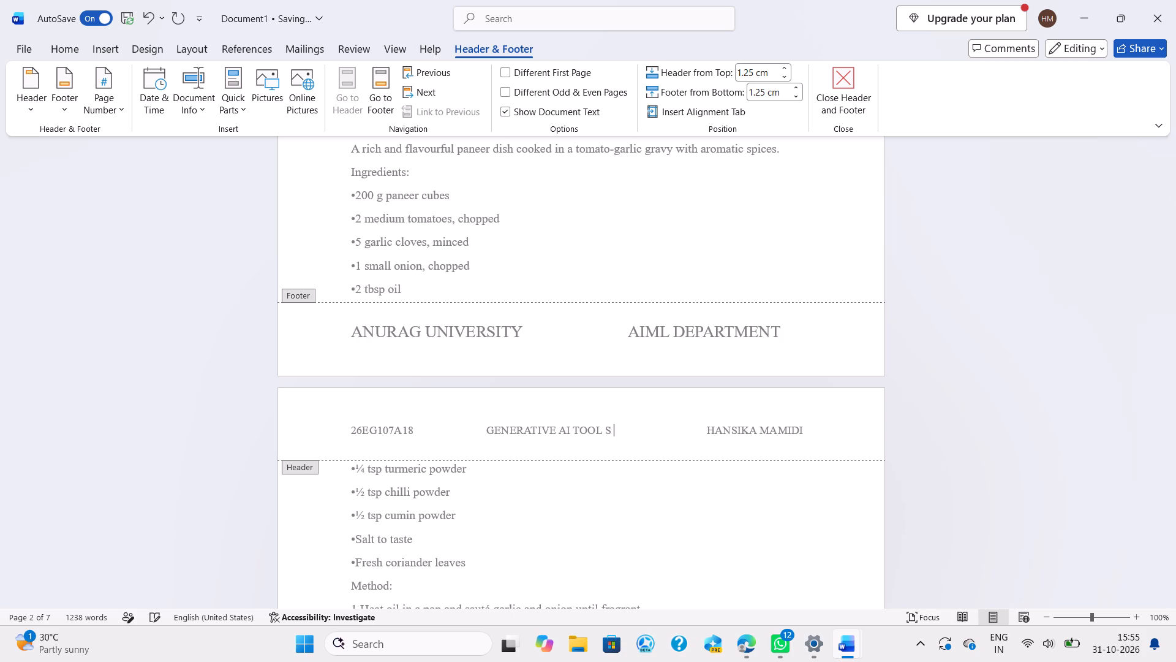
key("BackSpace")
key("BackSpace")
key("BackSpace")
type("S")
key("space")
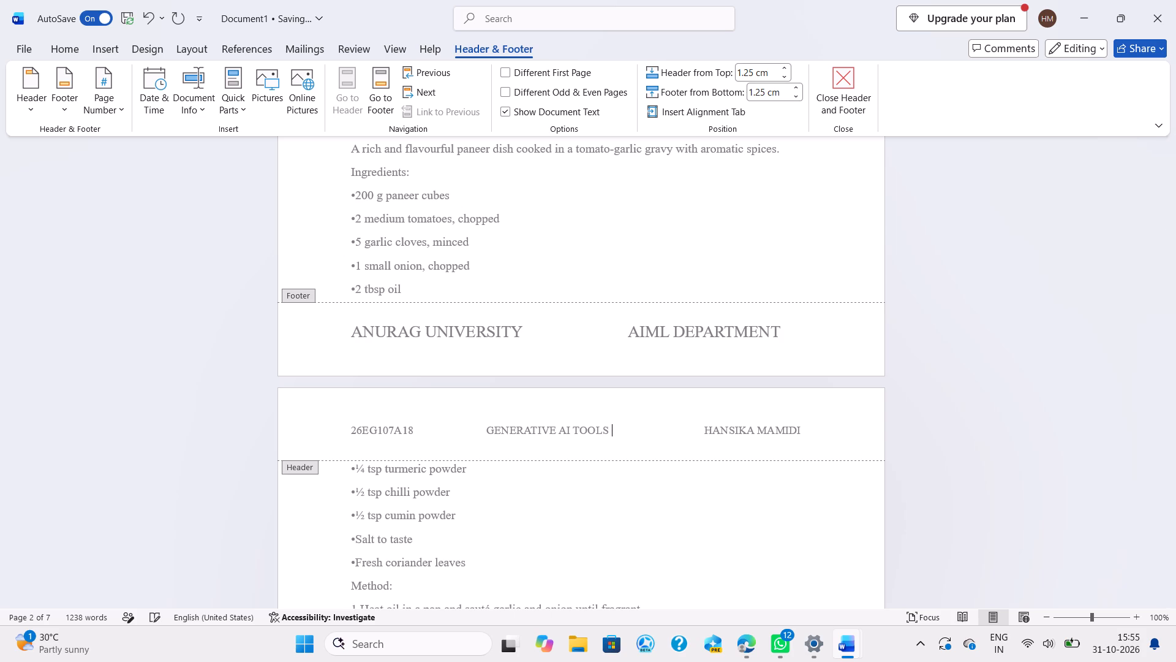
type("LAB")
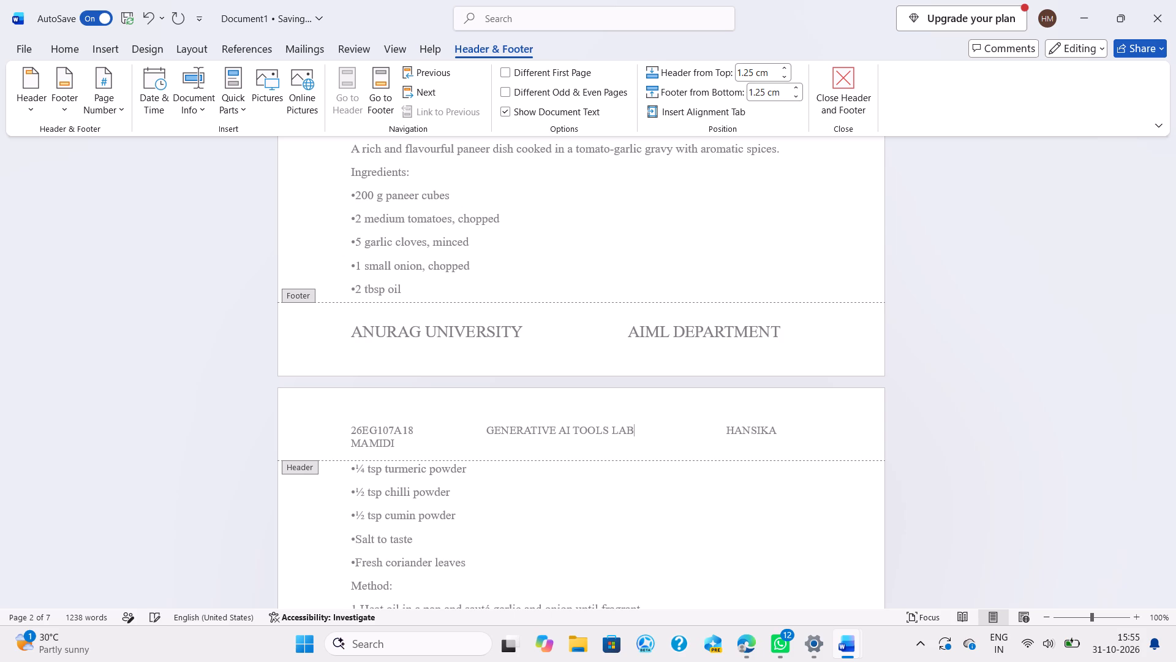
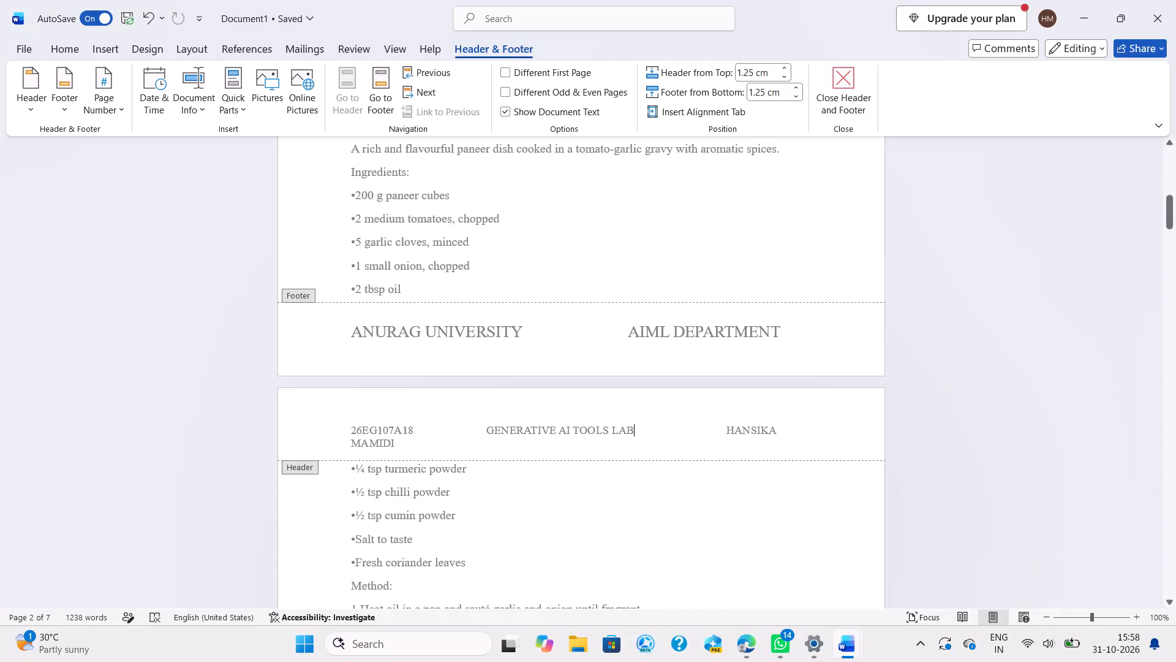
Delete surplus spaces before the student name so the page 2 header fits on one line, and return to the document body.
left_click(699, 434)
key("BackSpace")
key("BackSpace")
key("BackSpace")
key("BackSpace")
key("BackSpace")
key("BackSpace")
key("BackSpace")
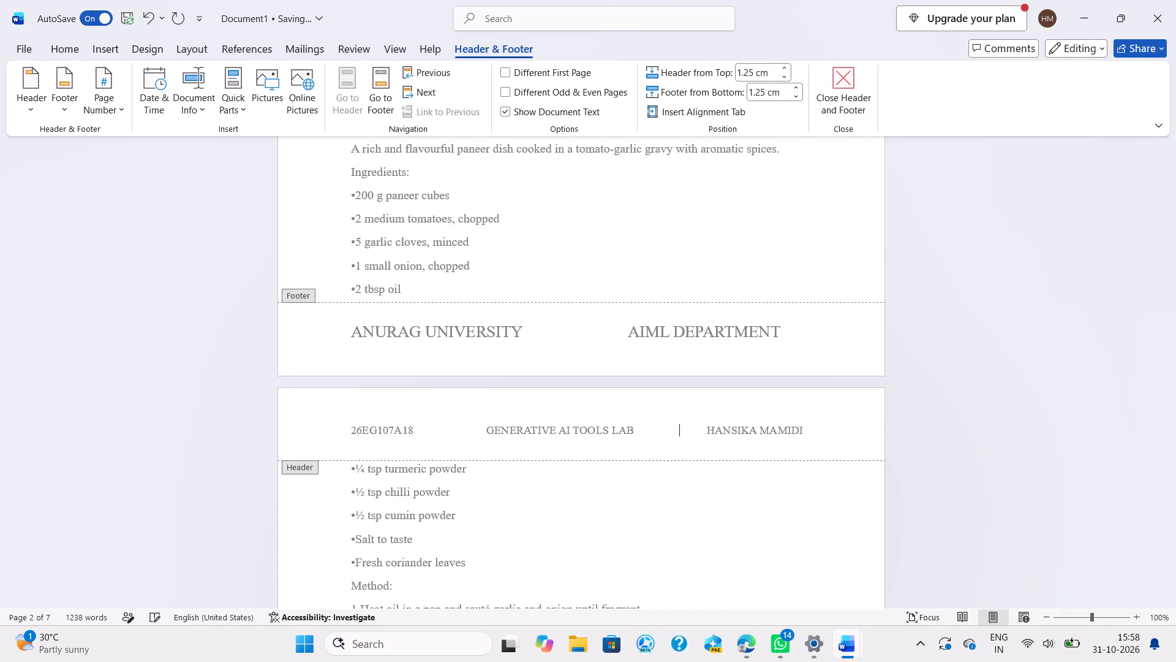
double_click(650, 512)
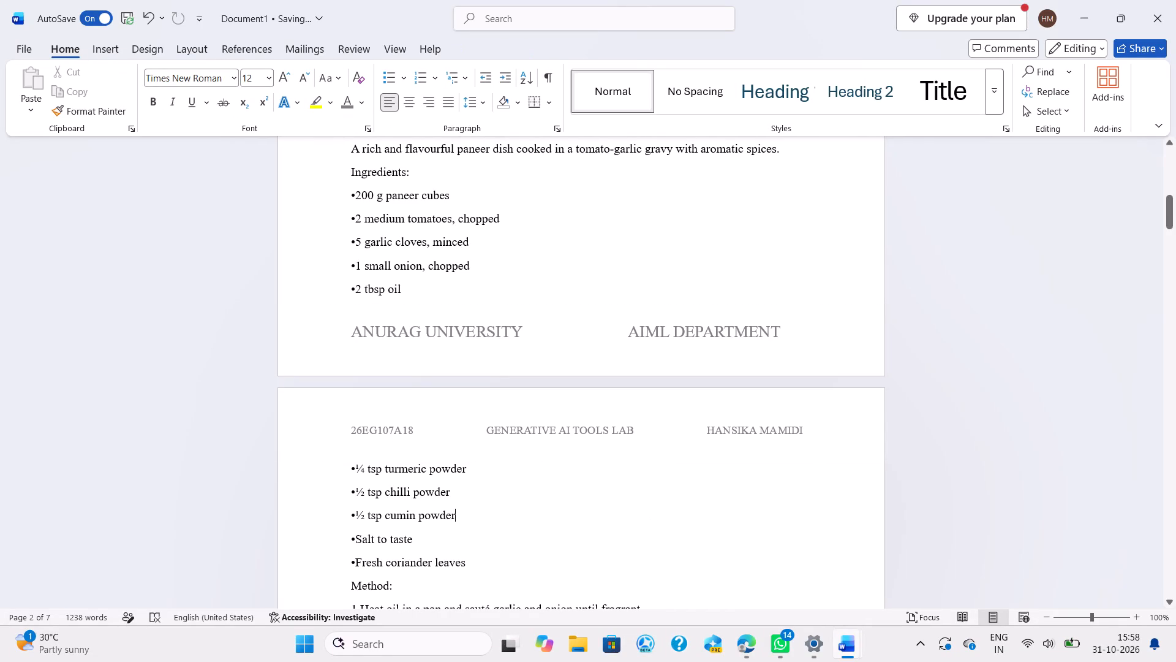
Reopen the header on page 3 and set its entire line to font size 16.
scroll(650, 512, "down", 5)
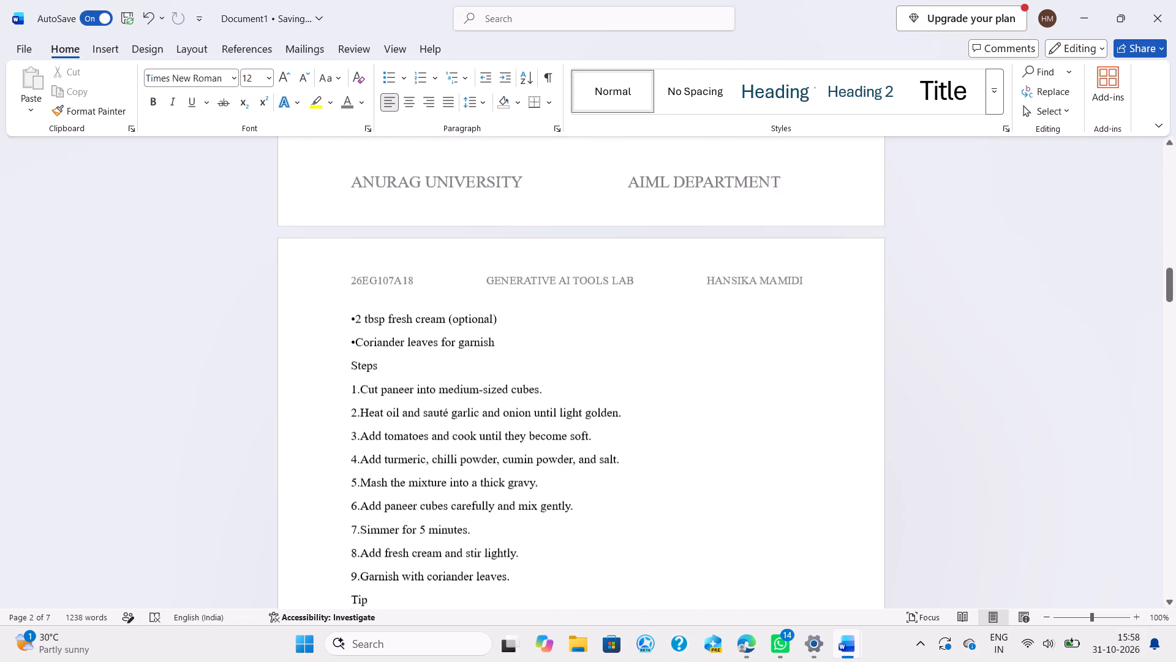
scroll(650, 512, "down", 1)
double_click(358, 300)
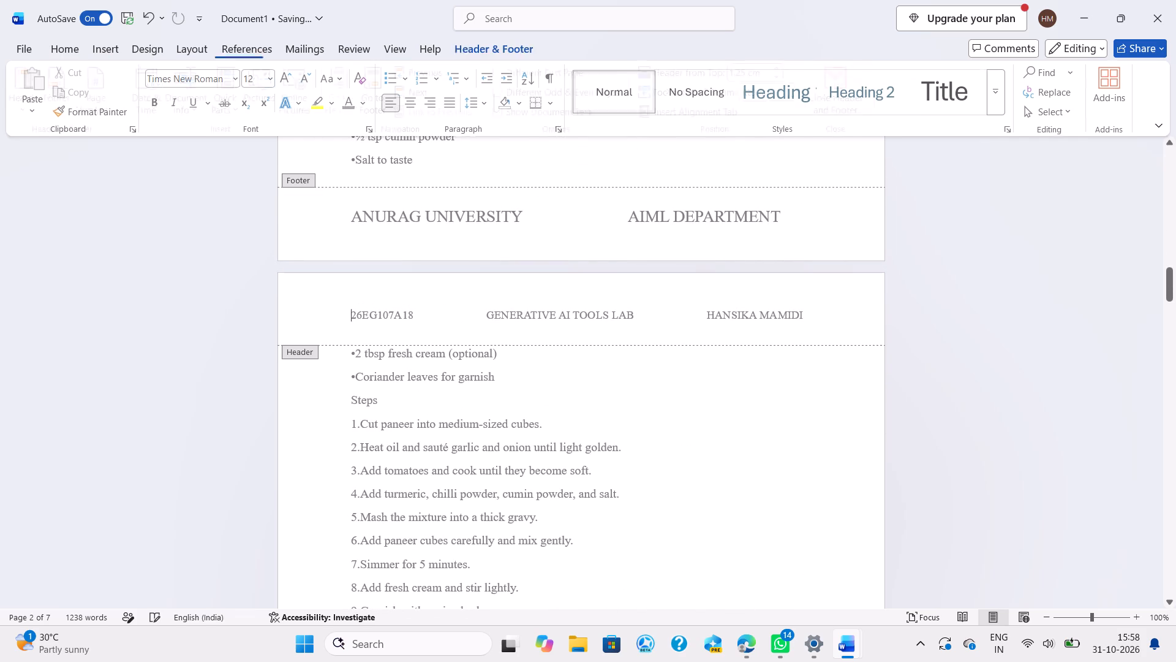
left_click_drag(347, 313, 809, 349)
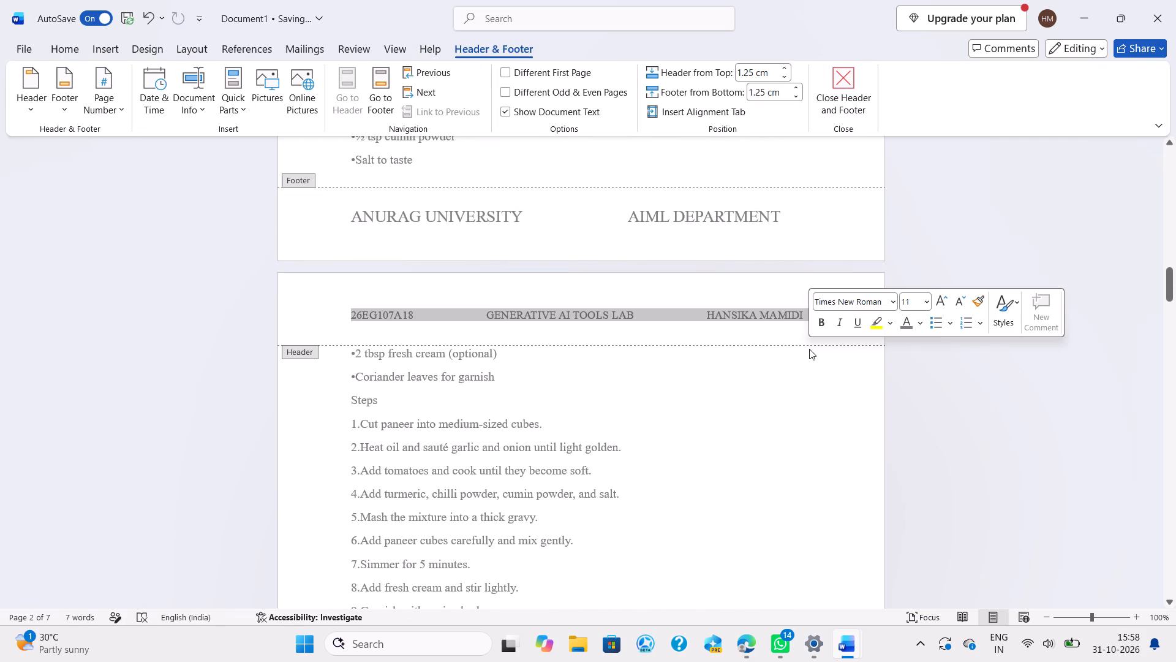
left_click(927, 300)
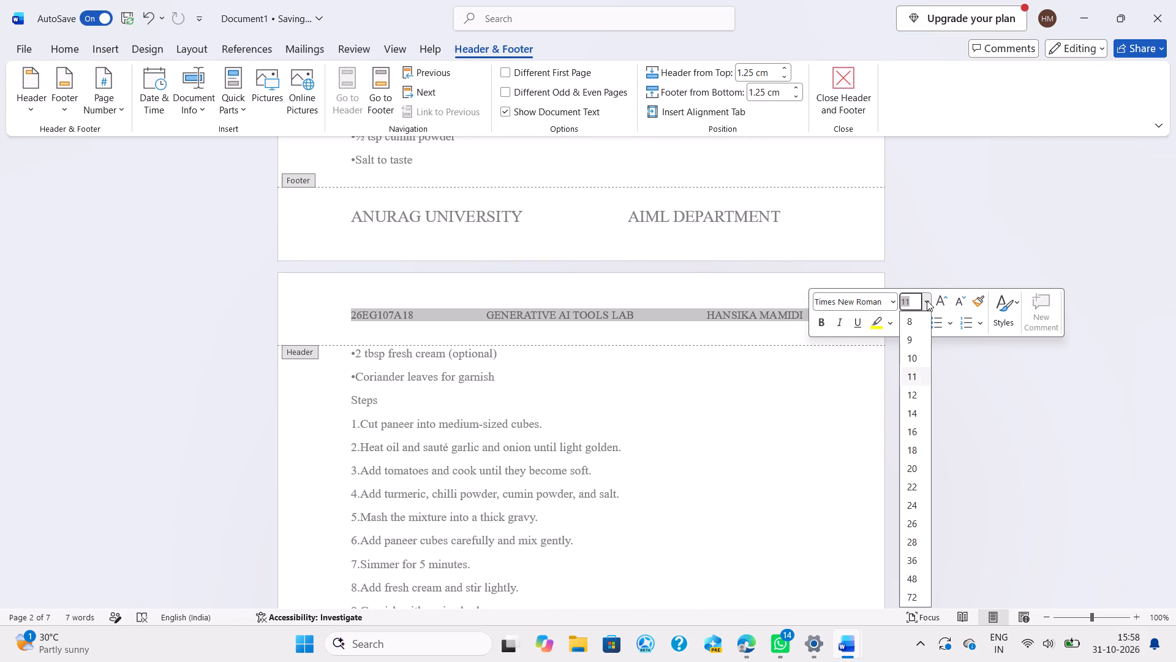
left_click(920, 437)
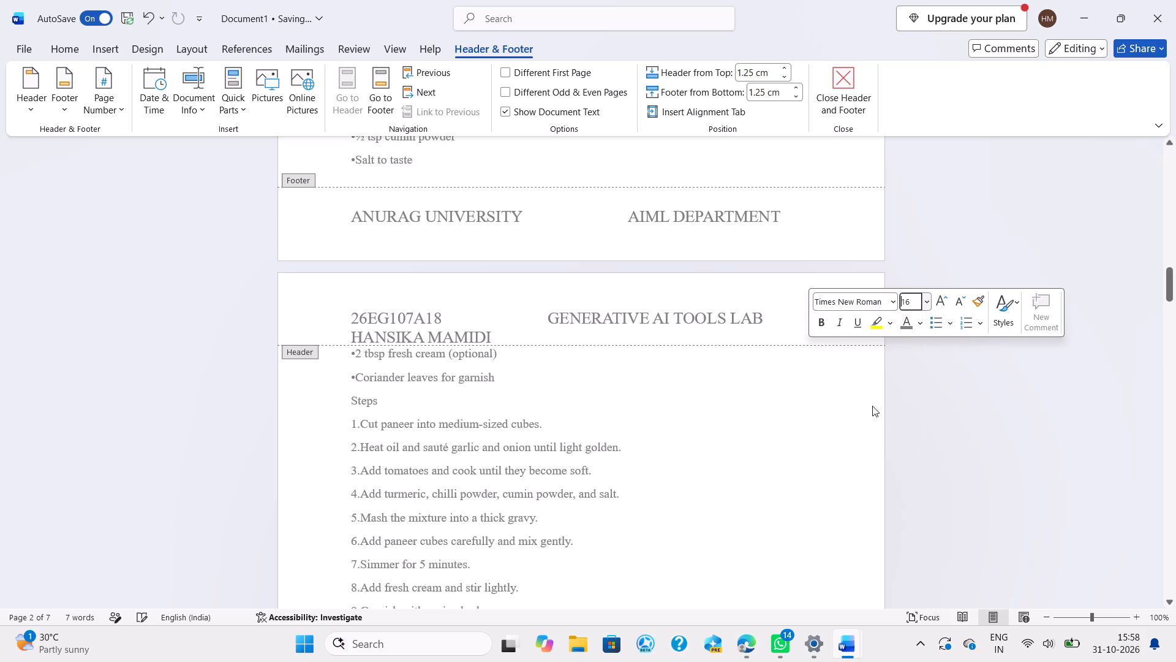
Delete surplus spaces between the roll number and GENERATIVE AI TOOLS LAB, leaving a gap of about three spaces.
left_click(544, 311)
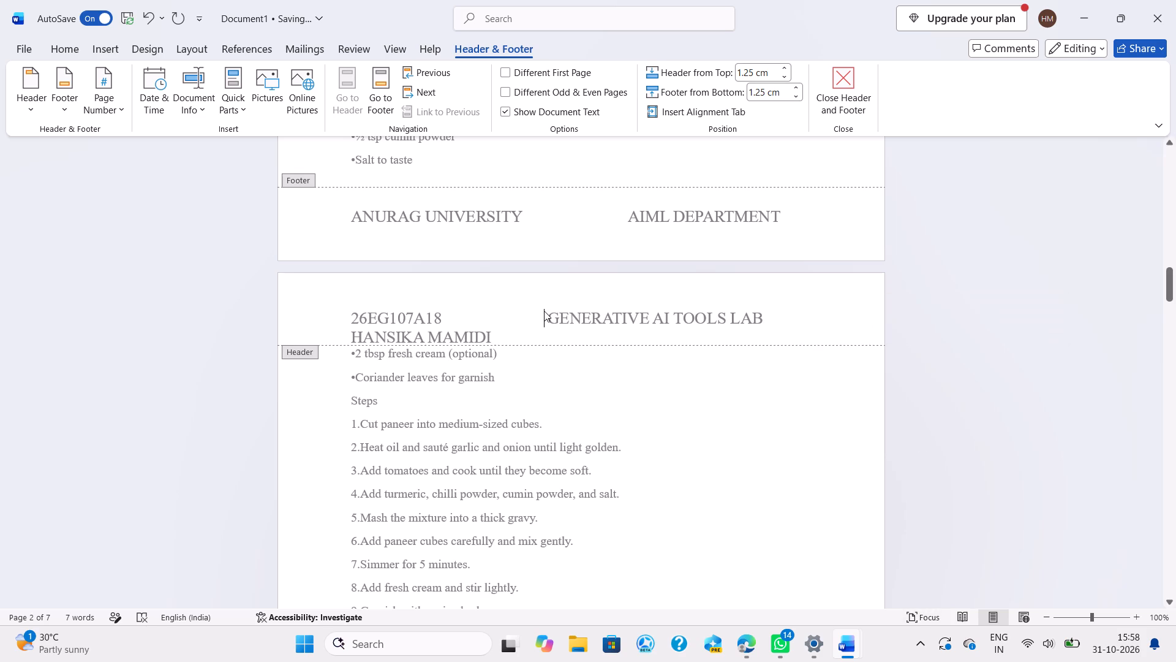
key("BackSpace")
key("BackSpace")
key("BackSpace")
key("BackSpace")
key("BackSpace")
key("BackSpace")
key("BackSpace")
key("BackSpace")
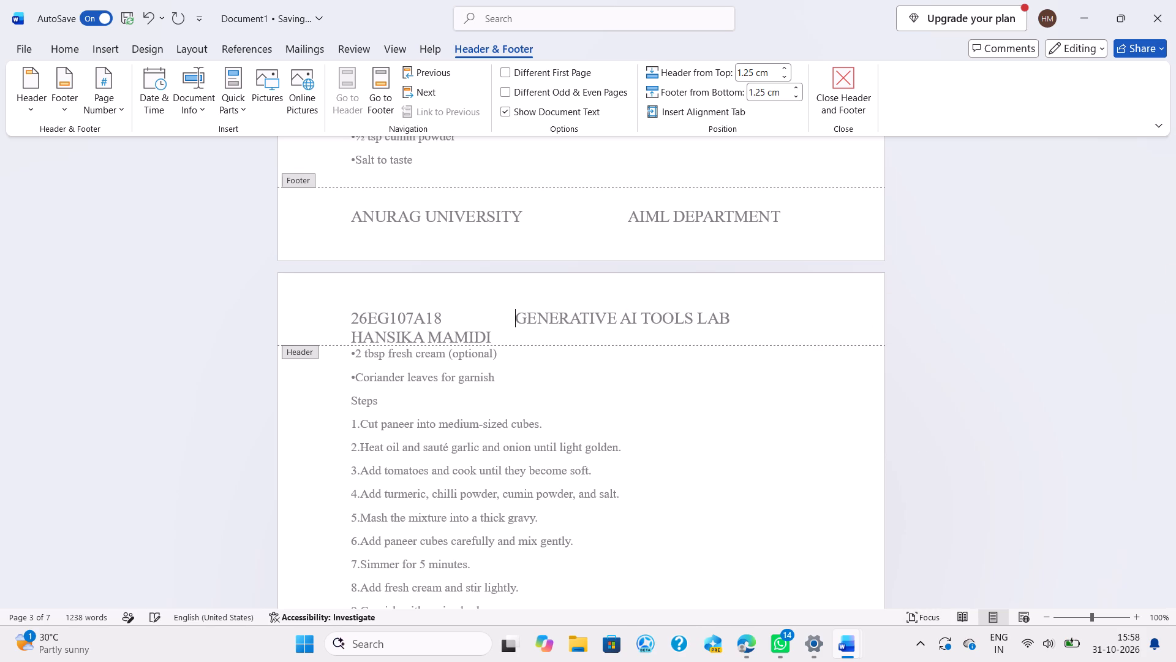
key("BackSpace")
key("BackSpace")
key("BackSpace")
key("BackSpace")
key("BackSpace")
key("BackSpace")
key("BackSpace")
key("BackSpace")
key("BackSpace")
key("BackSpace")
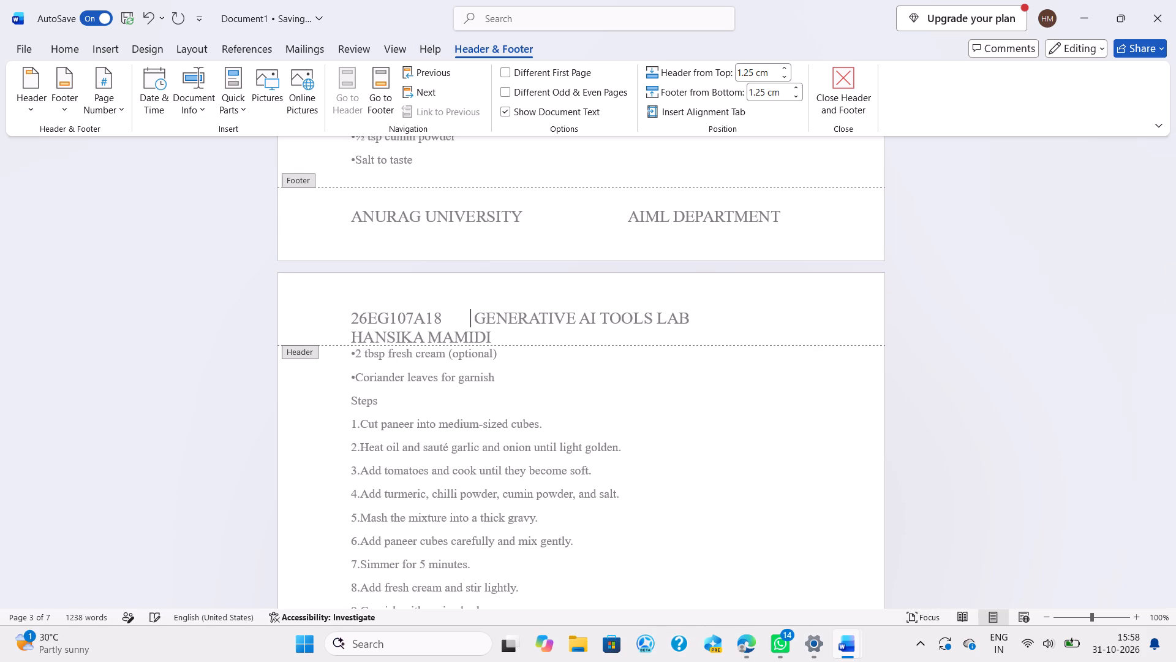
key("BackSpace")
key("BackSpace")
key("BackSpace")
key("BackSpace")
key("BackSpace")
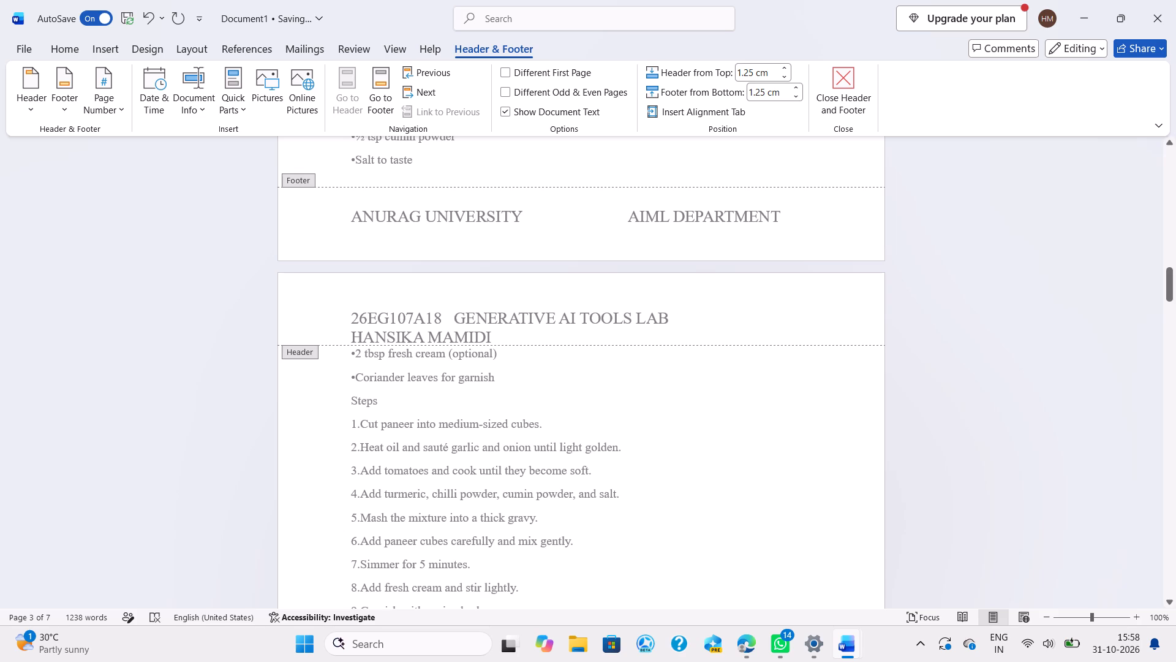
Delete surplus spaces after the header title towards the student name, keeping the title reading GENERATIVE AI TOOLS LAB.
left_click(743, 317)
key("BackSpace")
key("BackSpace")
key("BackSpace")
key("BackSpace")
key("BackSpace")
key("BackSpace")
key("BackSpace")
key("BackSpace")
key("BackSpace")
key("BackSpace")
key("BackSpace")
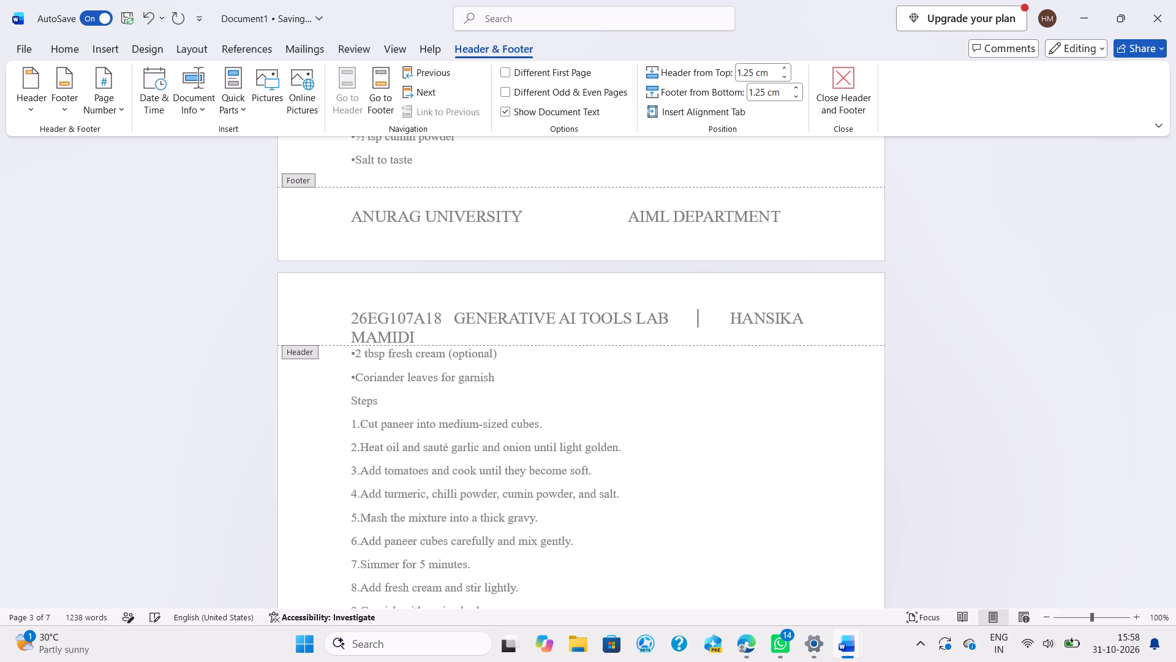
key("BackSpace")
key("BackSpace")
key("BackSpace")
key("BackSpace")
key("BackSpace")
key("BackSpace")
key("BackSpace")
key("BackSpace")
key("BackSpace")
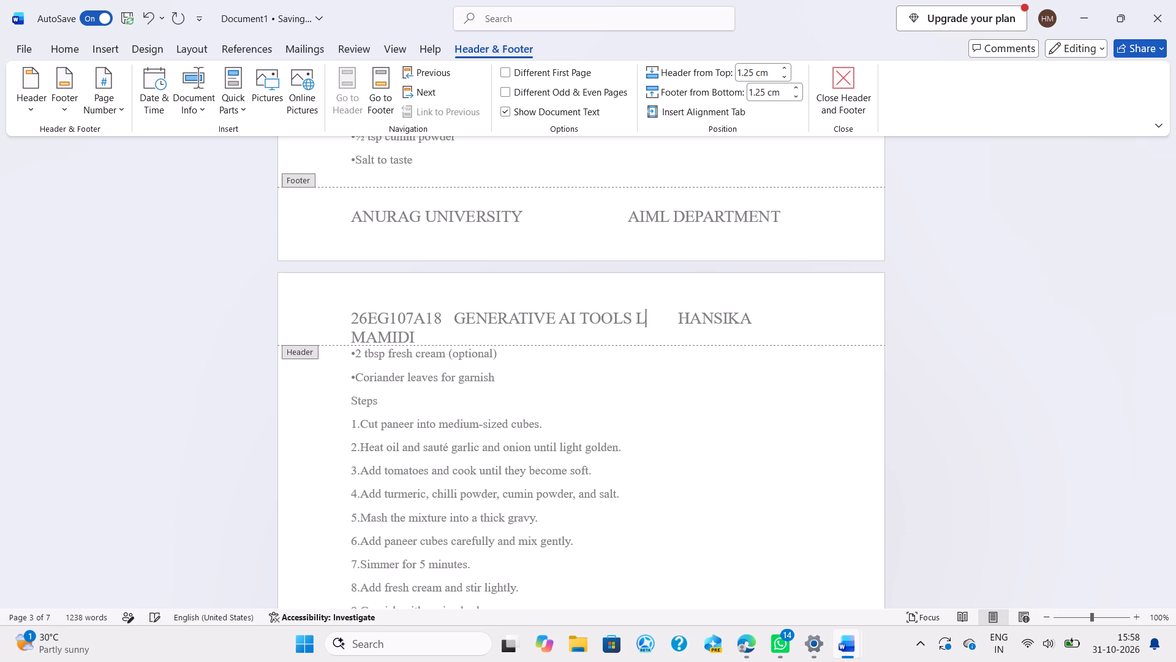
key("a")
key("b")
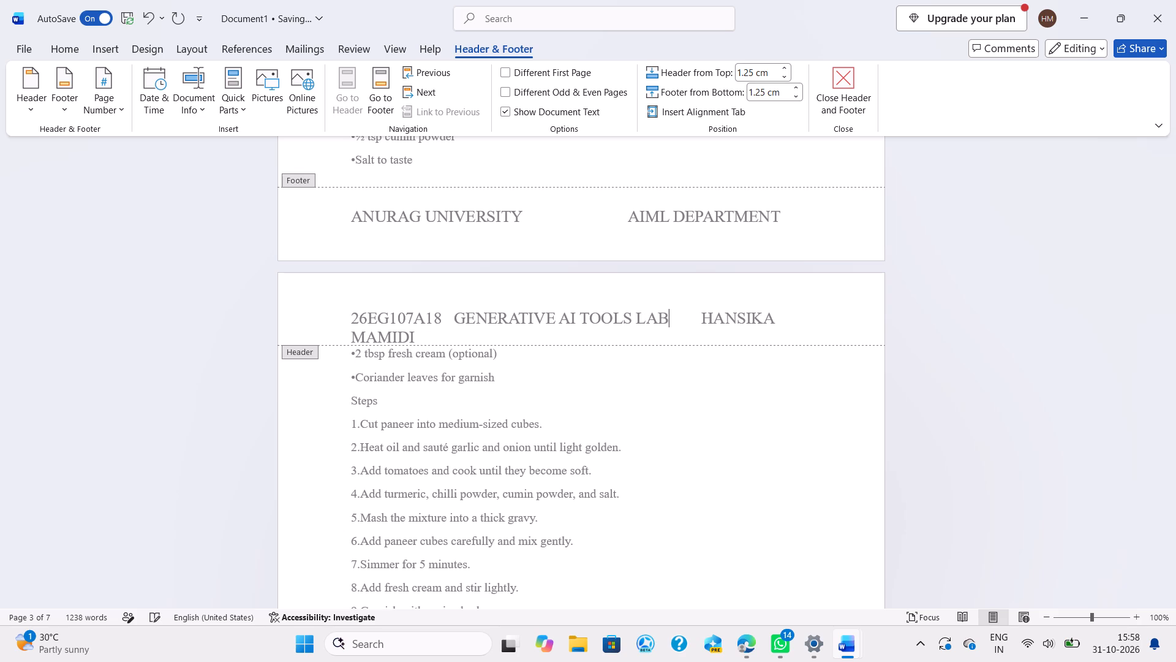
Reduce the remaining gap between LAB and the student name in the header to about two spaces.
left_click(693, 318)
key("BackSpace")
key("BackSpace")
key("BackSpace")
key("BackSpace")
key("BackSpace")
key("BackSpace")
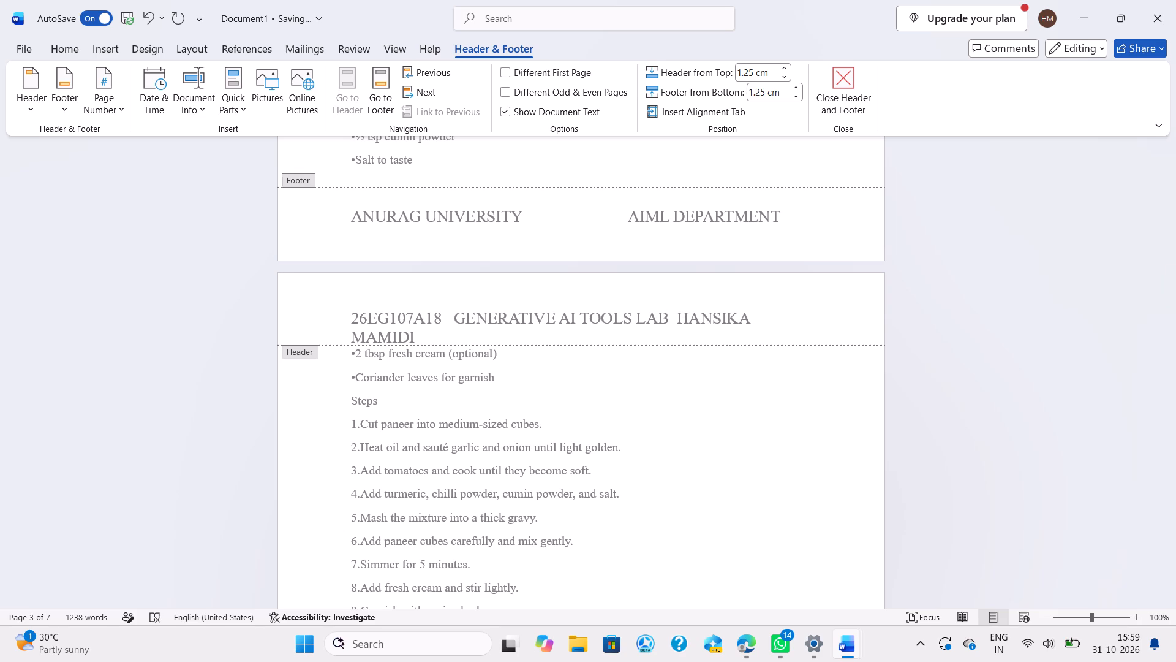
Reduce the gap between the roll number and GENERATIVE AI TOOLS LAB to one space so the header fits on one line.
left_click(451, 316)
key("BackSpace")
key("BackSpace")
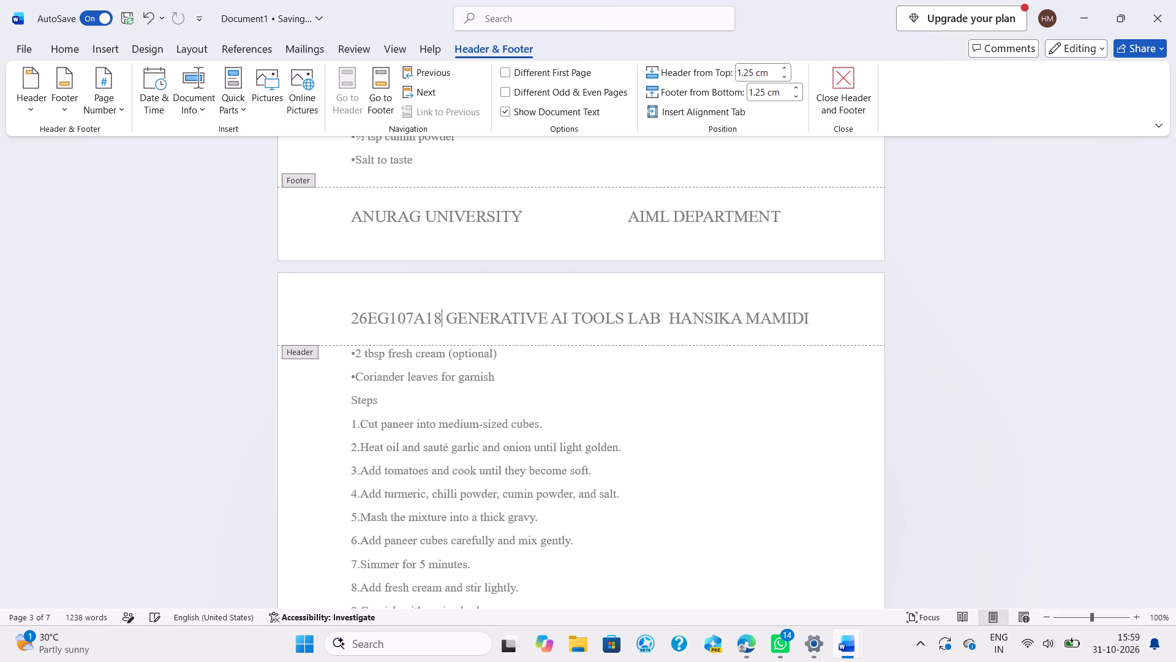
key("space")
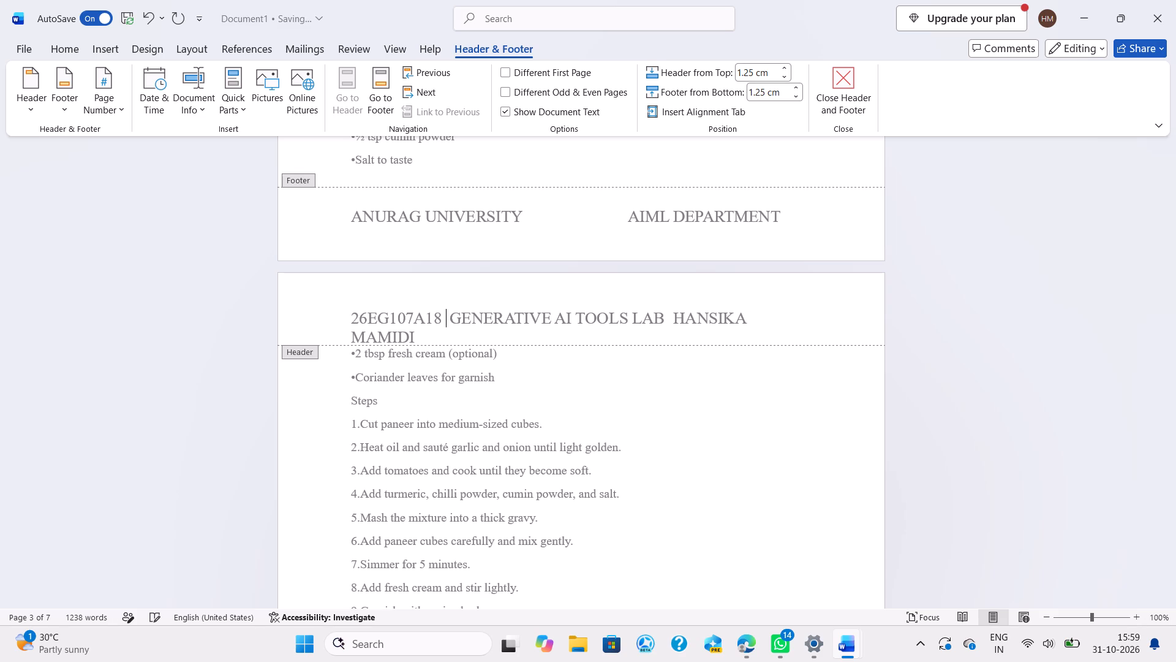
key("BackSpace")
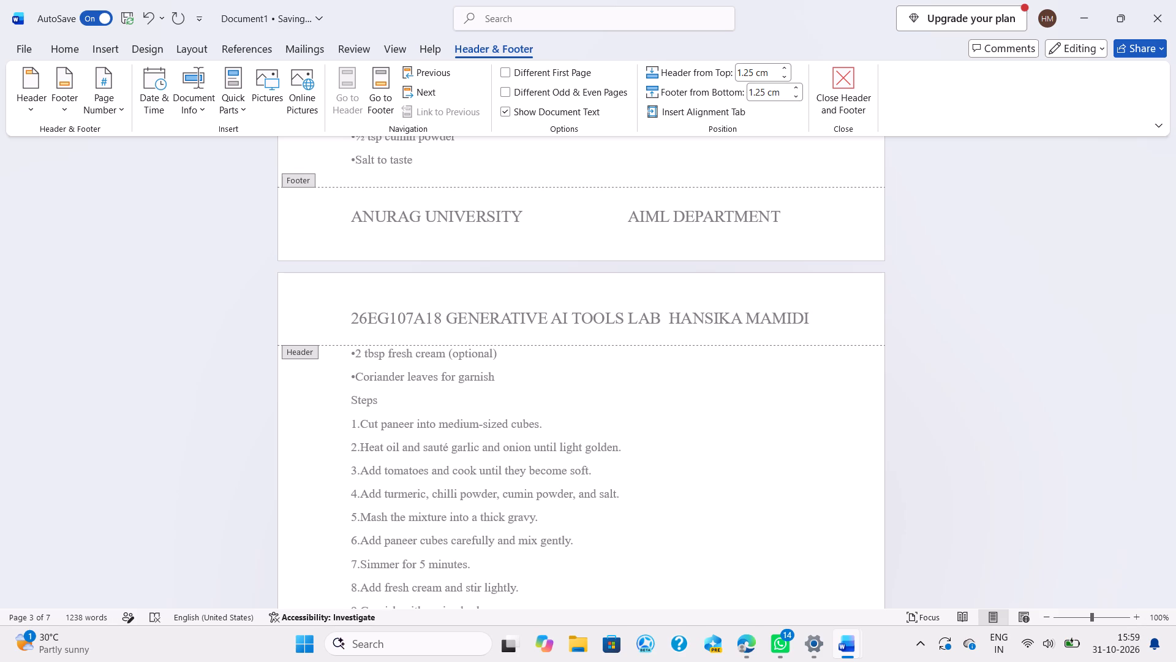
Check the enlarged header on page 2 and the footer line on page 1, and return to the document body.
scroll(451, 316, "up", 2)
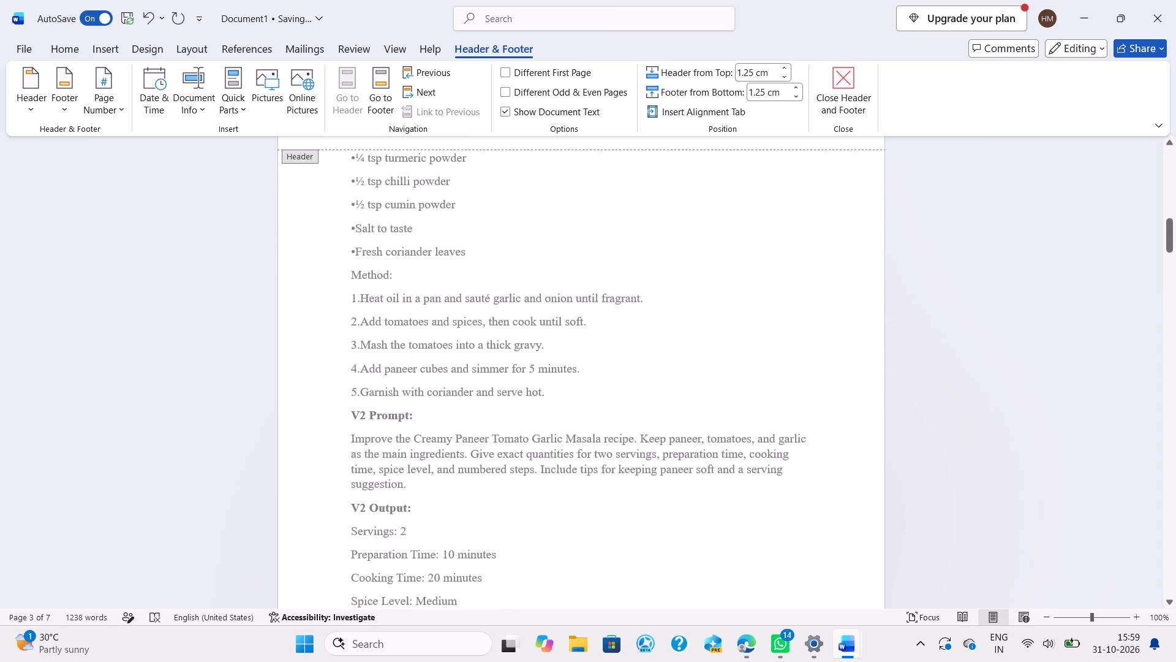
scroll(451, 316, "up", 3)
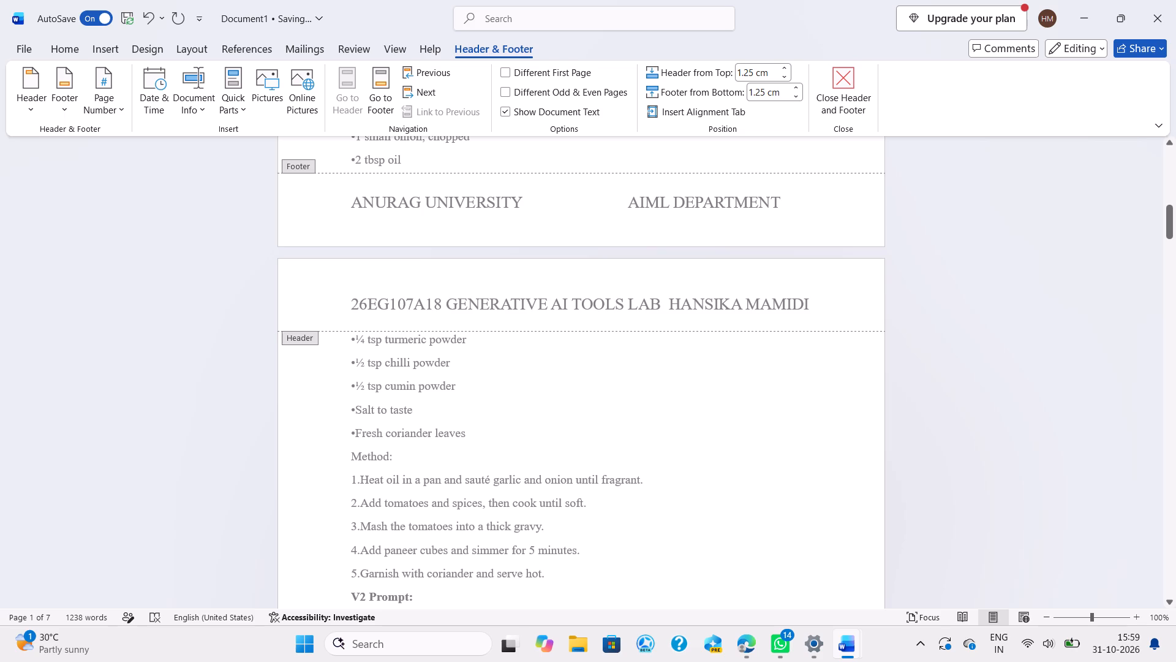
scroll(451, 316, "up", 2)
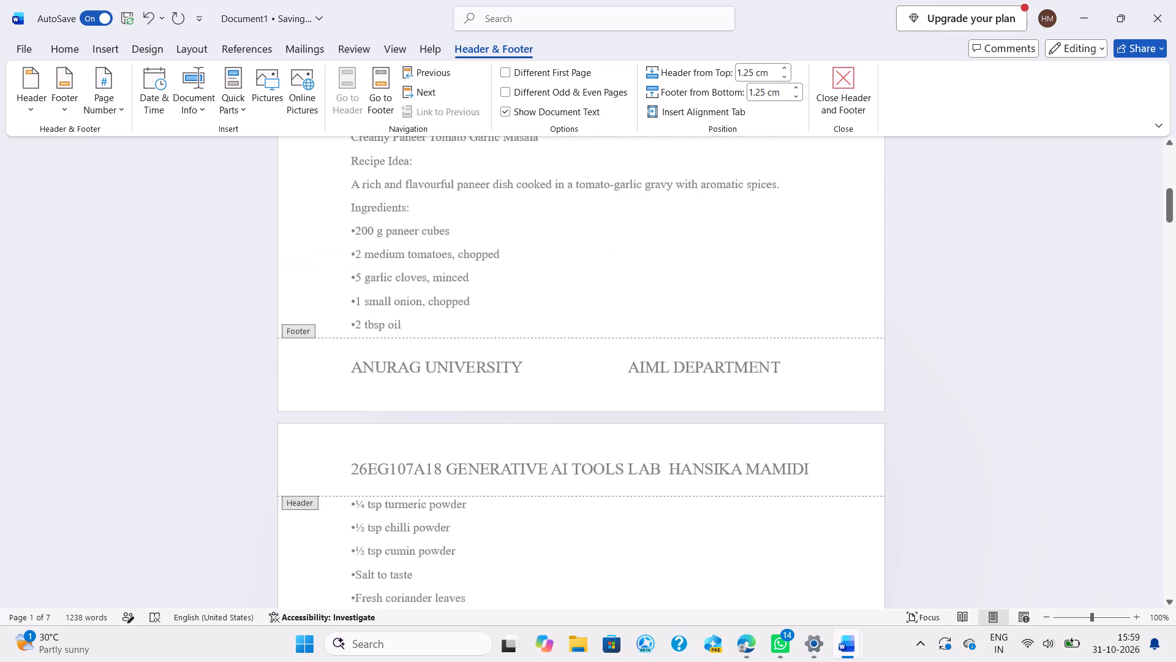
scroll(451, 316, "up", 1)
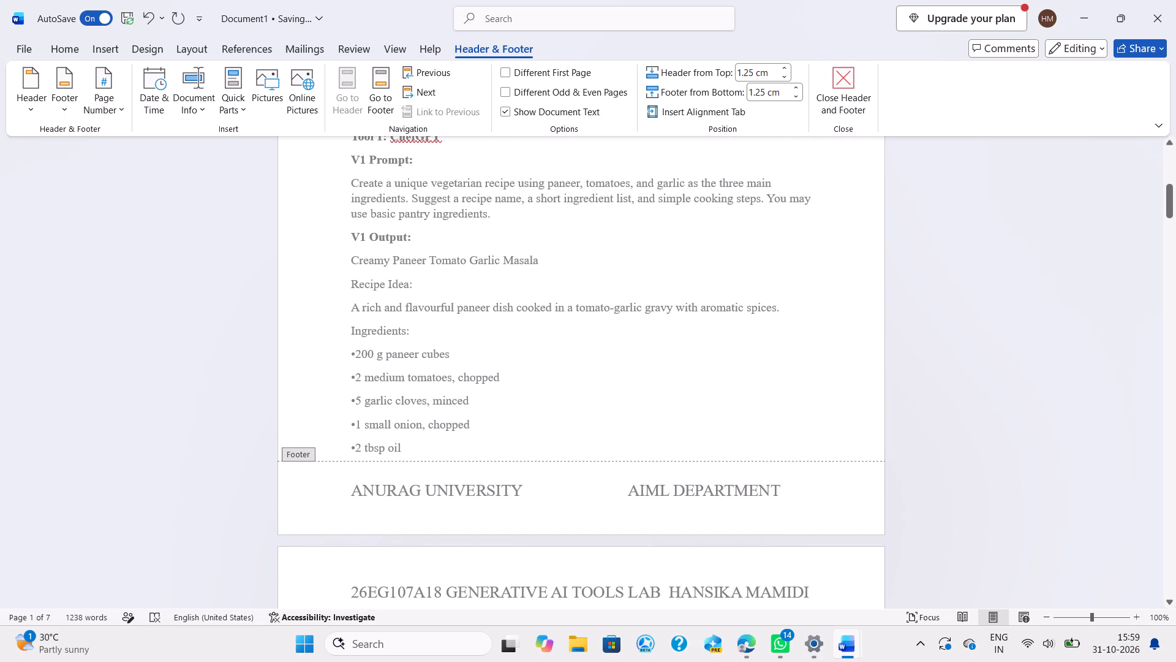
left_click_drag(349, 489, 725, 469)
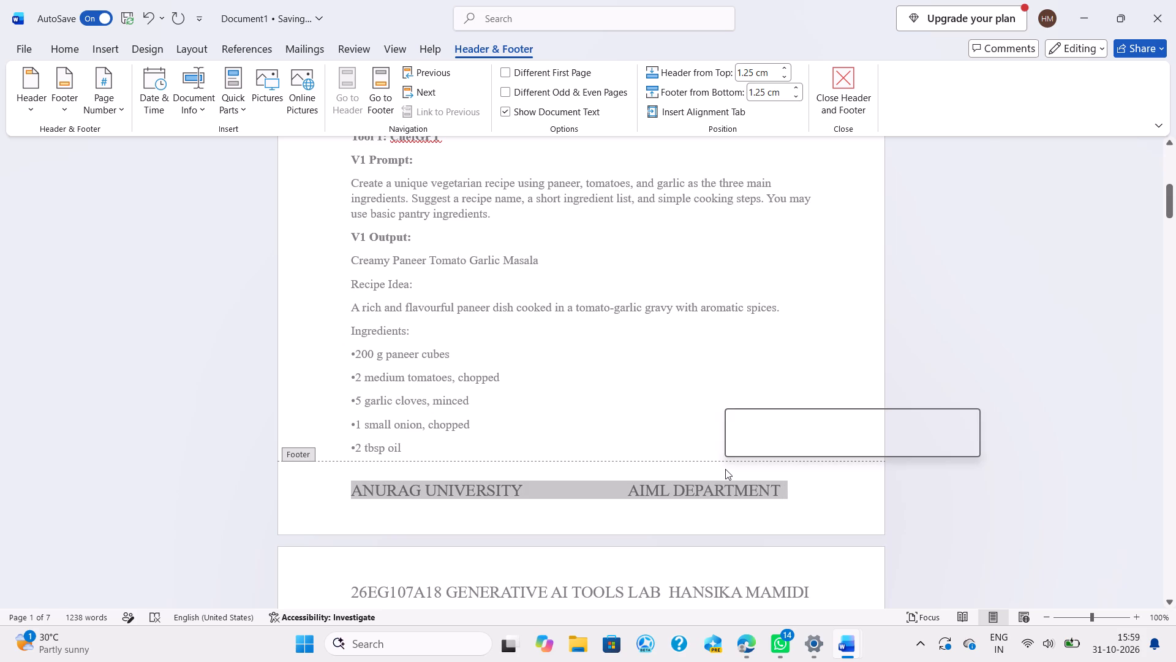
double_click(718, 322)
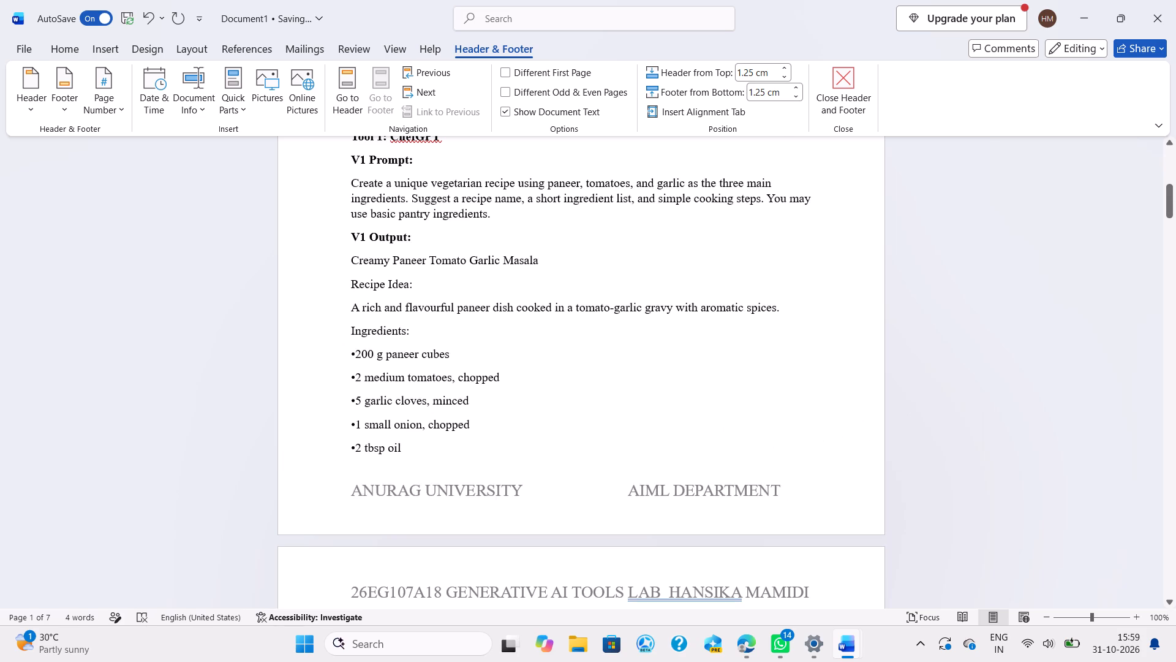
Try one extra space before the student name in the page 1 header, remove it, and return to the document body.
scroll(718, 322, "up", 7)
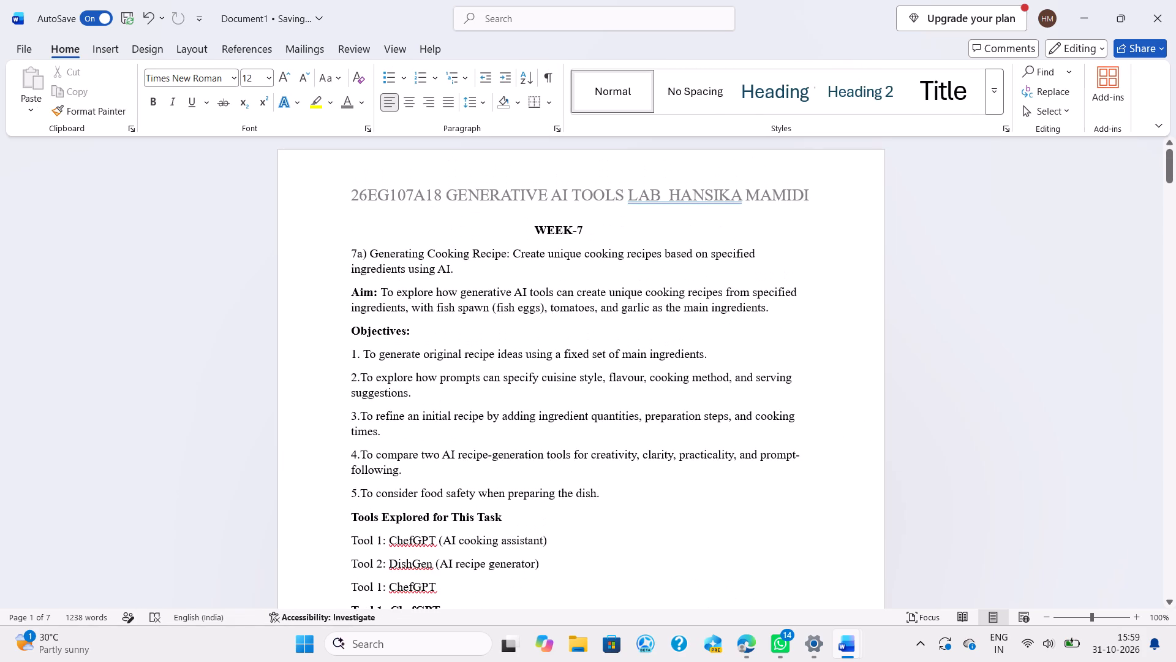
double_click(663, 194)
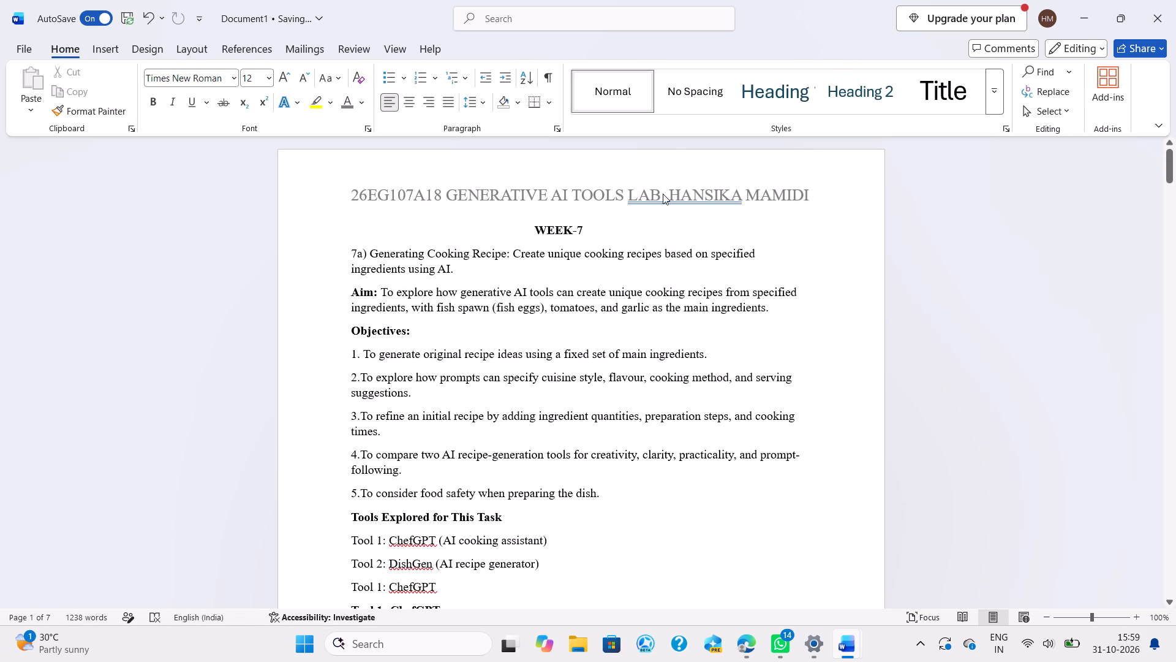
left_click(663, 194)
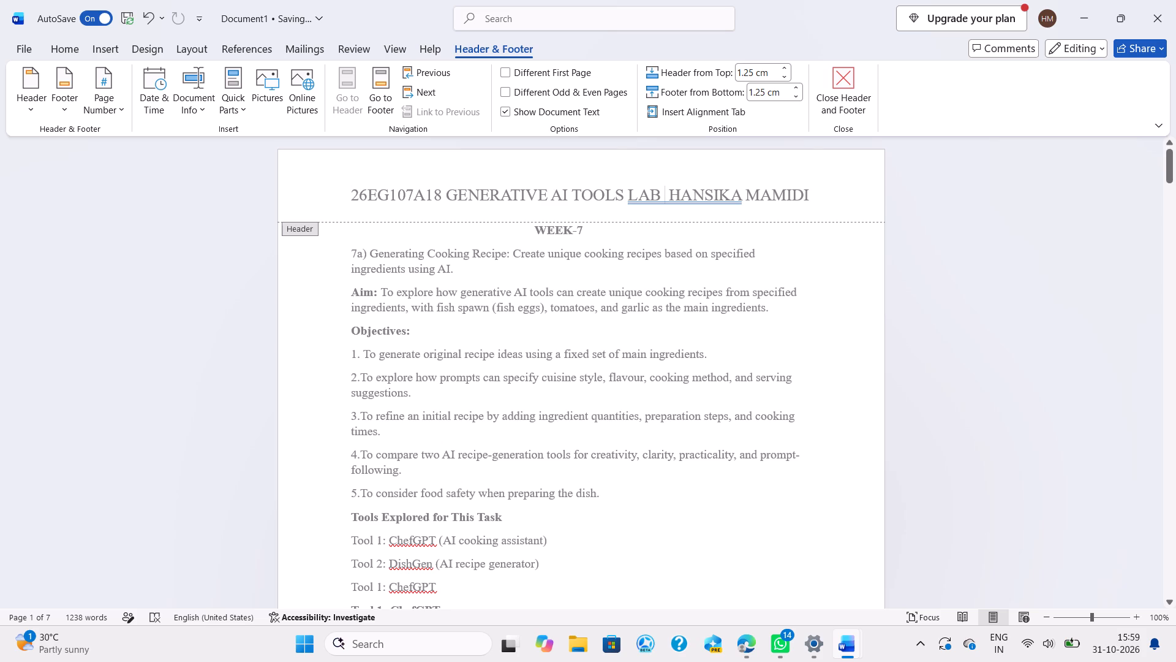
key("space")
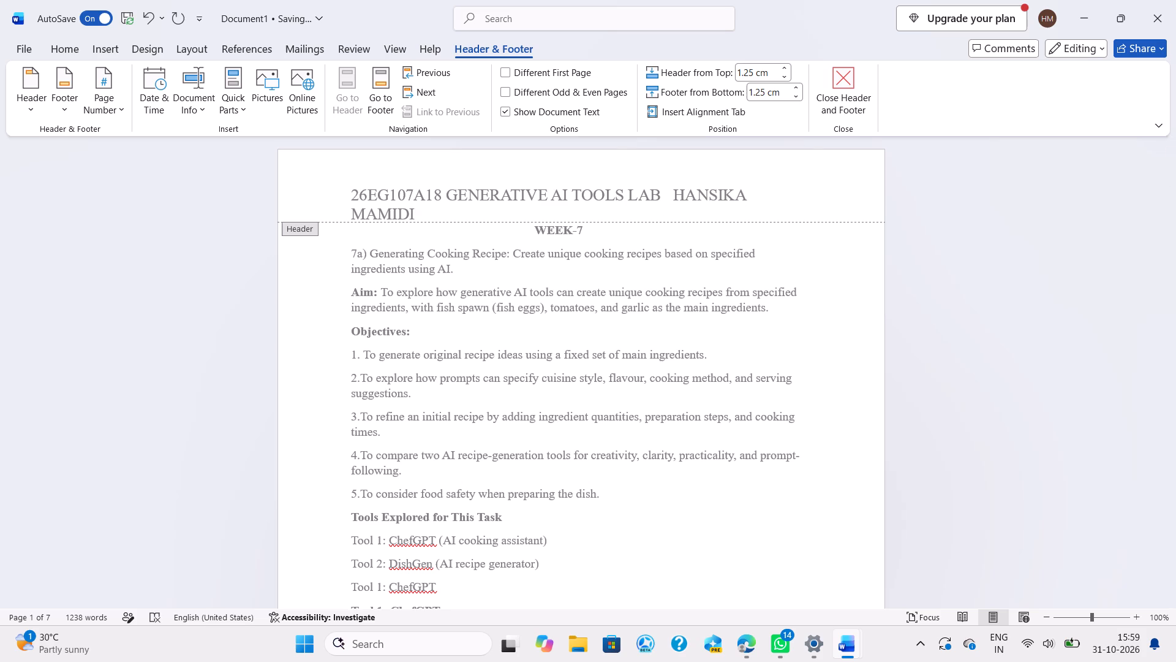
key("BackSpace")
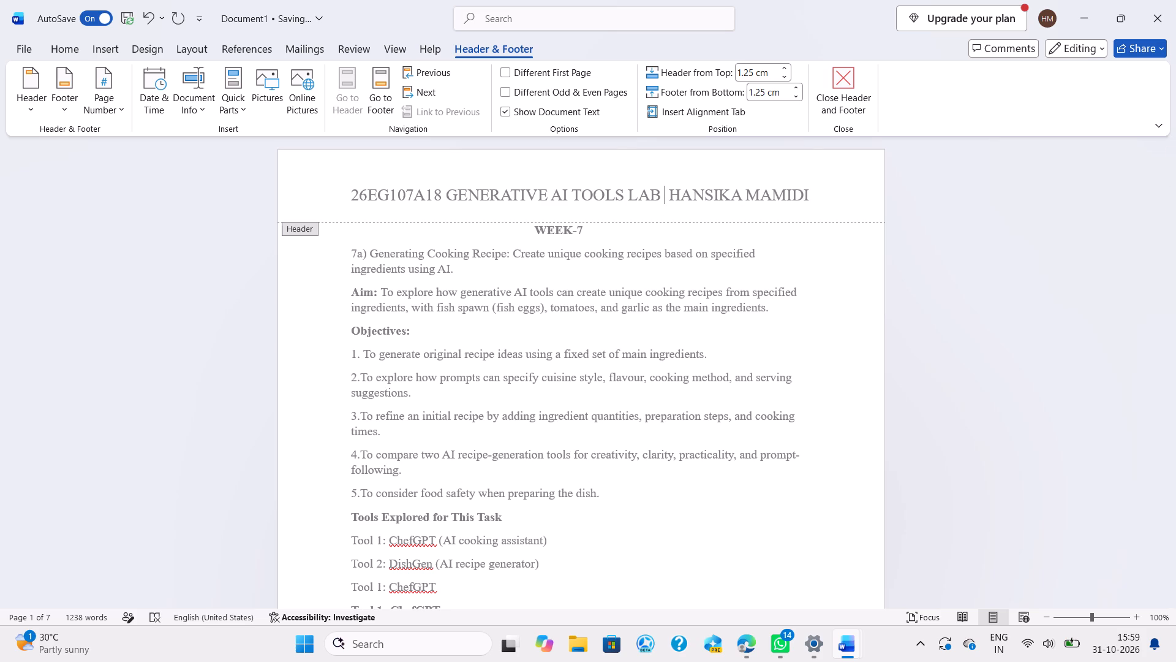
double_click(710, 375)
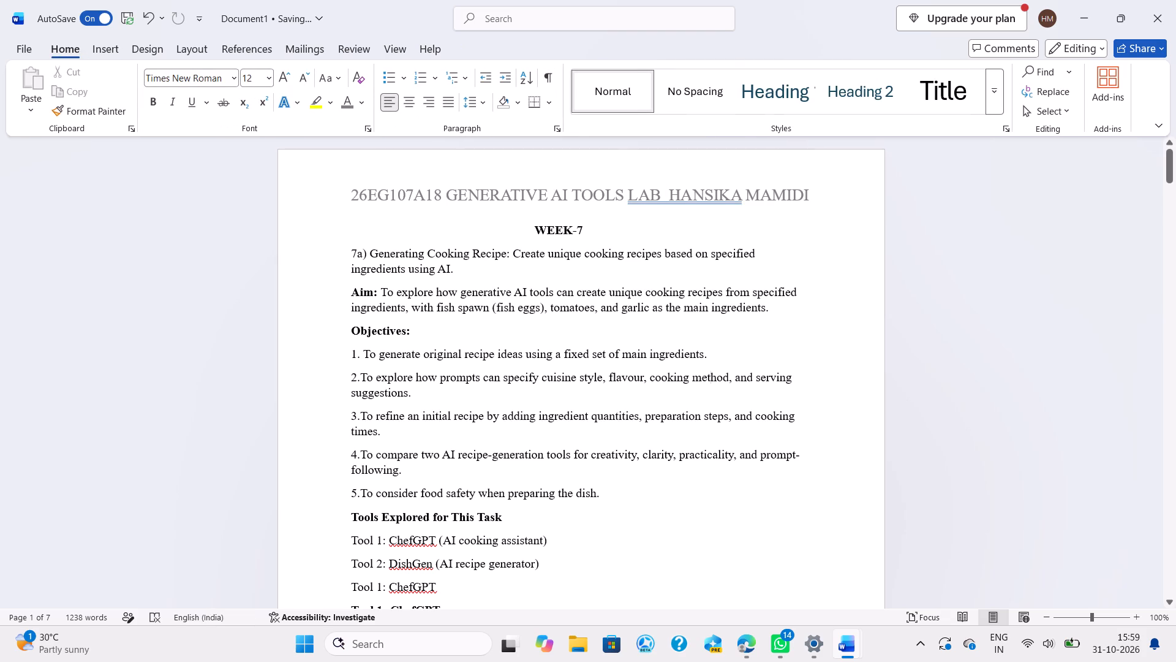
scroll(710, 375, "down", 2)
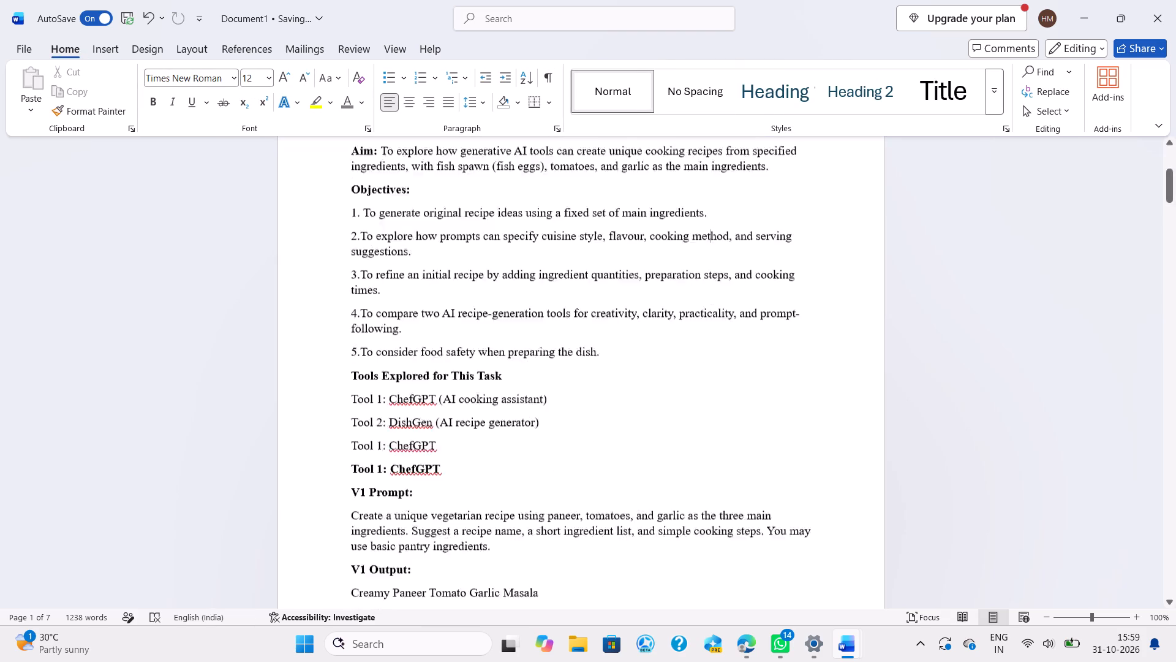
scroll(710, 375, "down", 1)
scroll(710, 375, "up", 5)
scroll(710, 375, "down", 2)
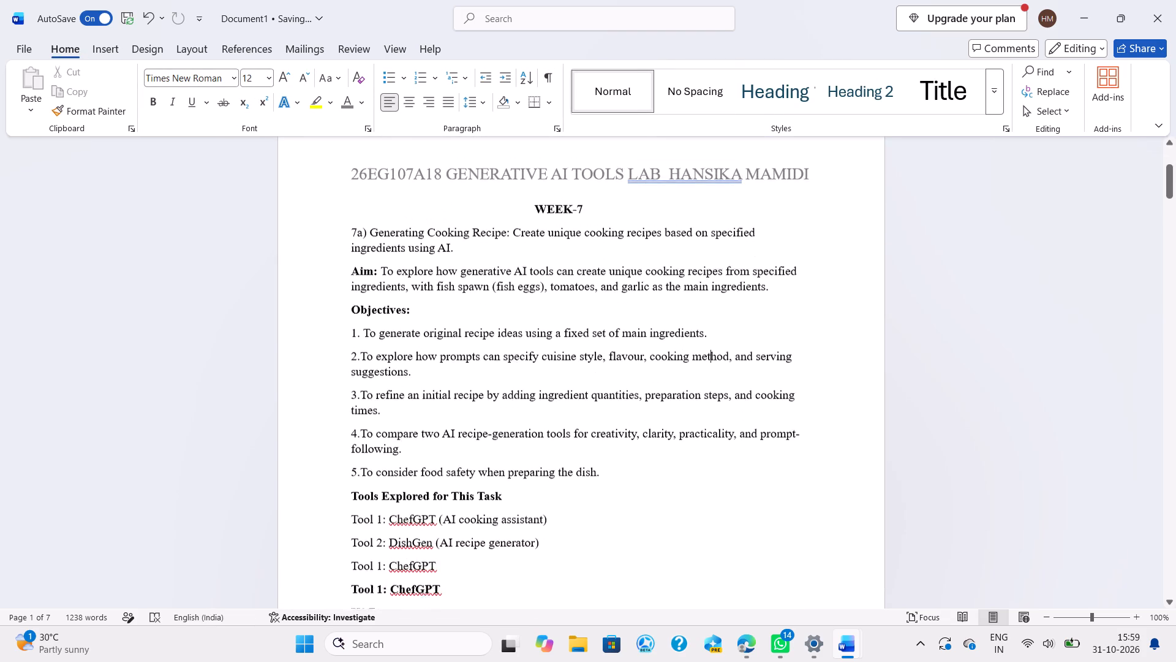
Apply a Box page border with a solid ½ pt automatic-colour line to the whole document.
scroll(710, 375, "down", 3)
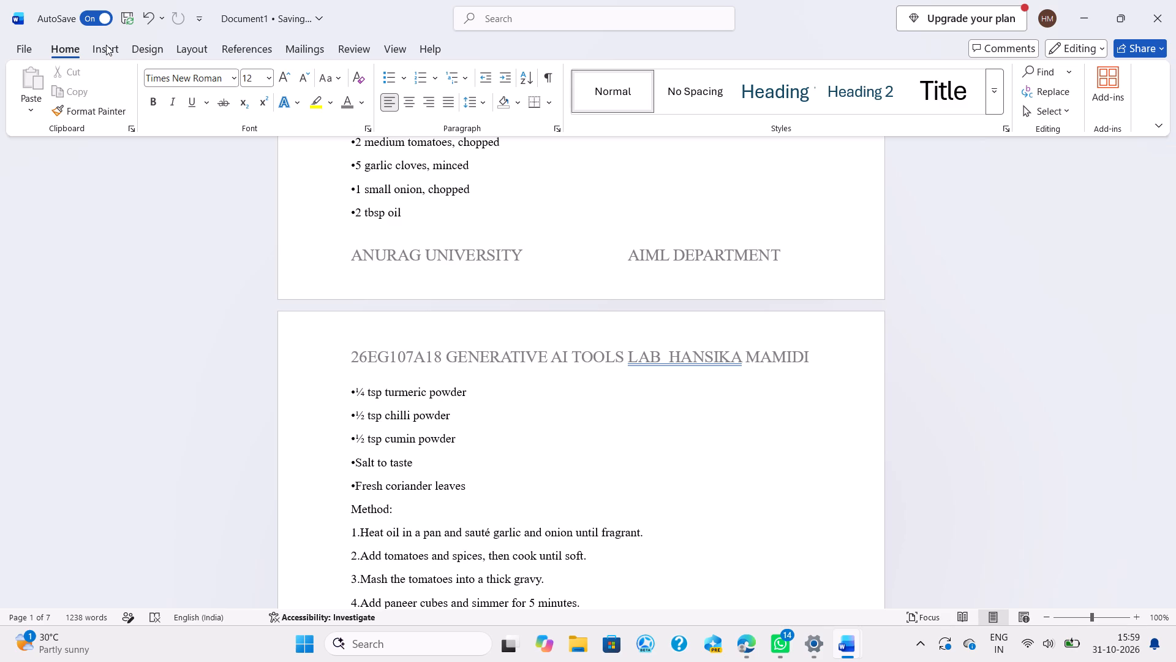
left_click(107, 45)
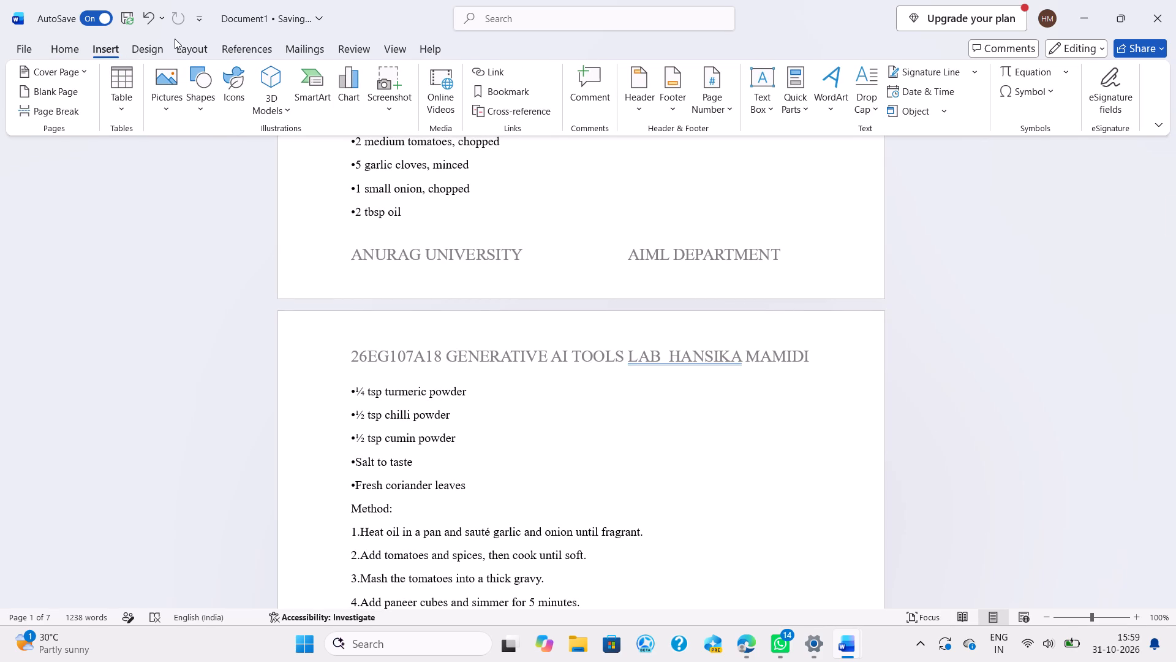
left_click(149, 51)
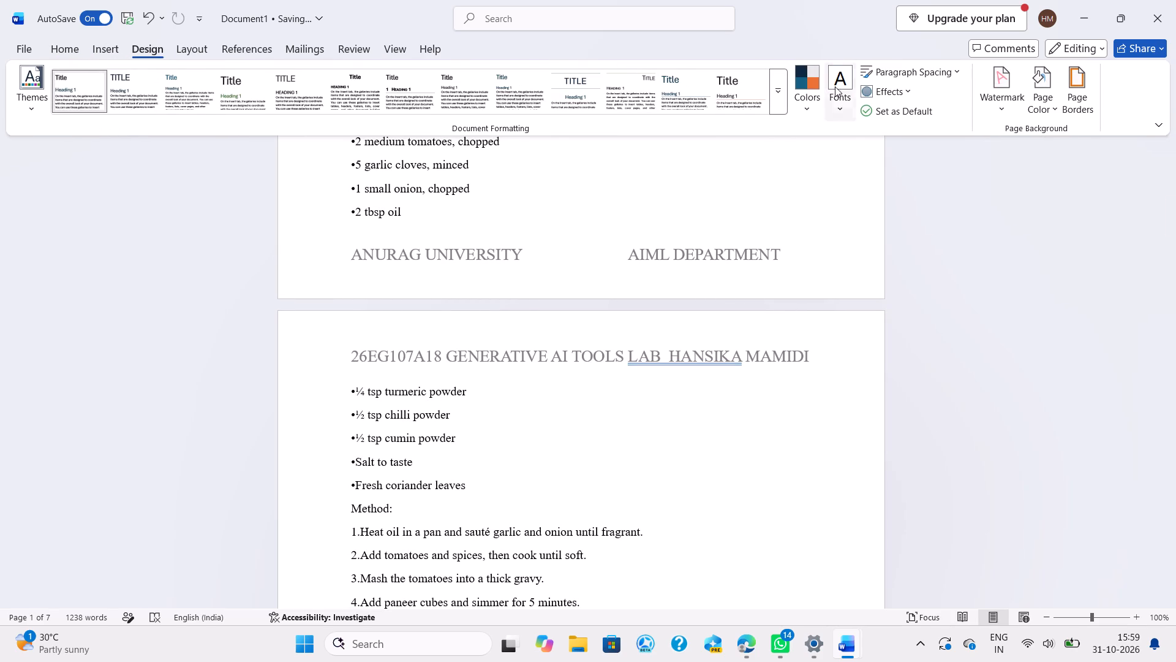
left_click(1073, 93)
left_click(382, 263)
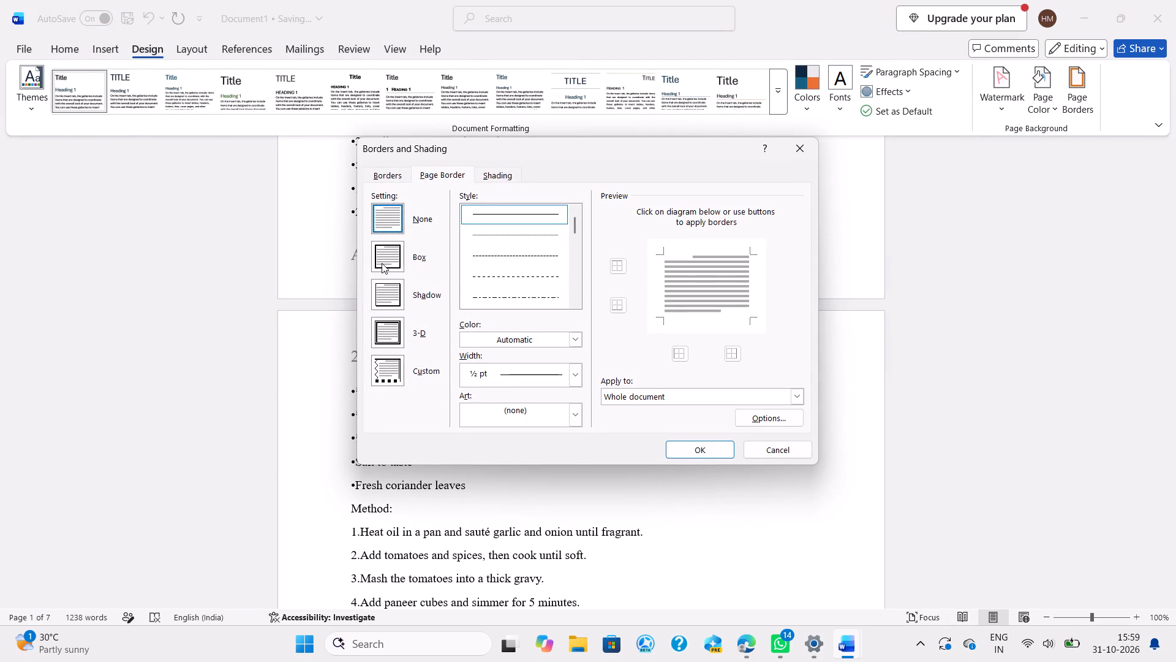
left_click(689, 449)
scroll(689, 449, "up", 10)
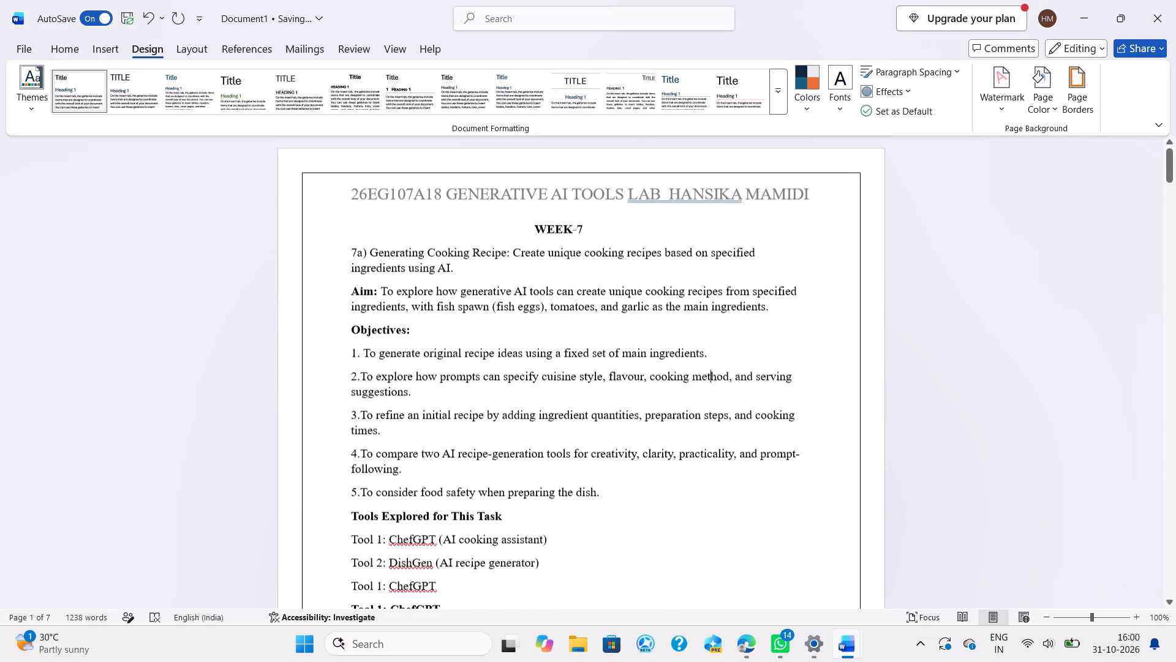
Set the V1 Prompt, Tools Explored for This Task and bold Tool 1: ChefGPT headings on page 1 to 14 pt.
scroll(689, 449, "down", 2)
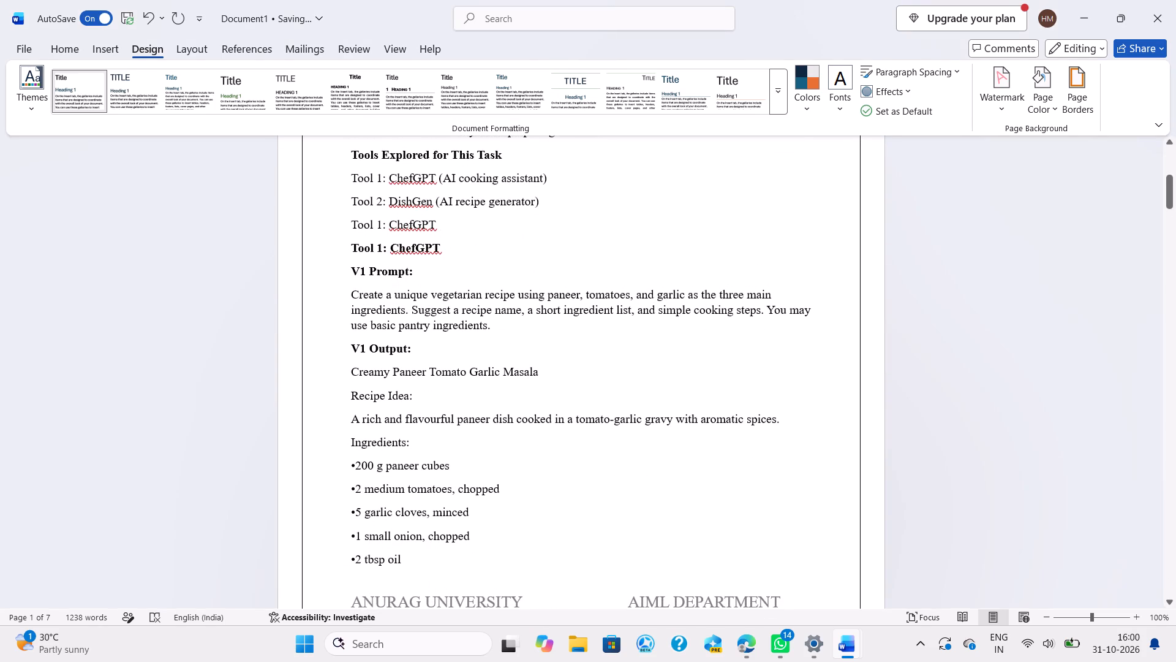
left_click_drag(351, 295, 492, 329)
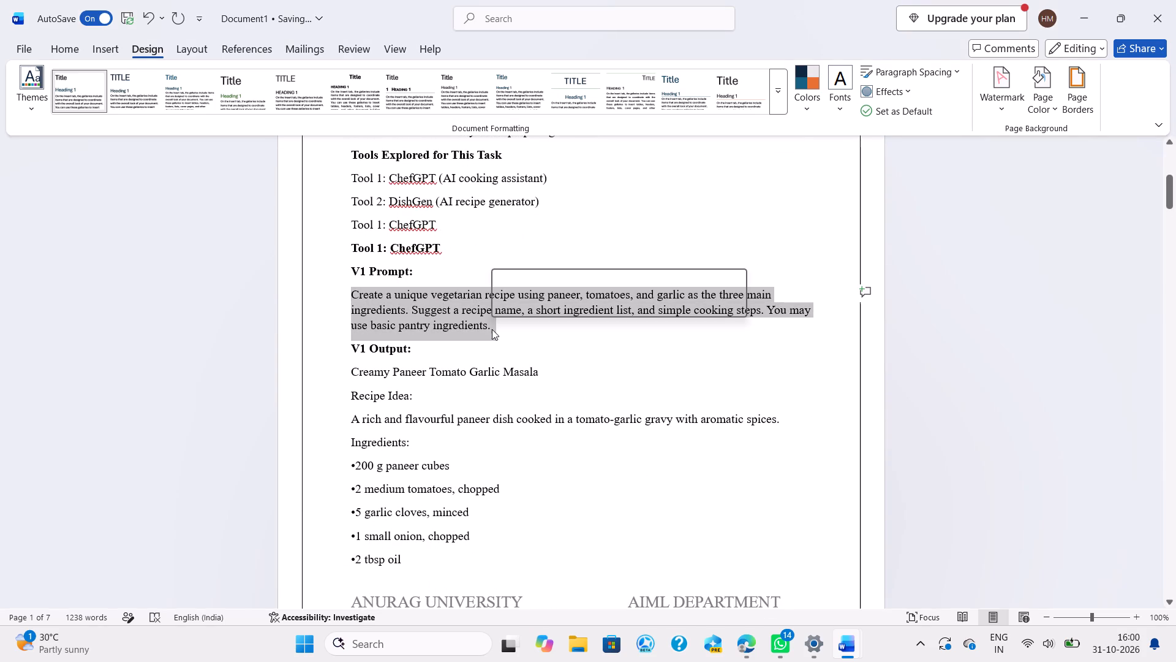
left_click_drag(350, 268, 420, 272)
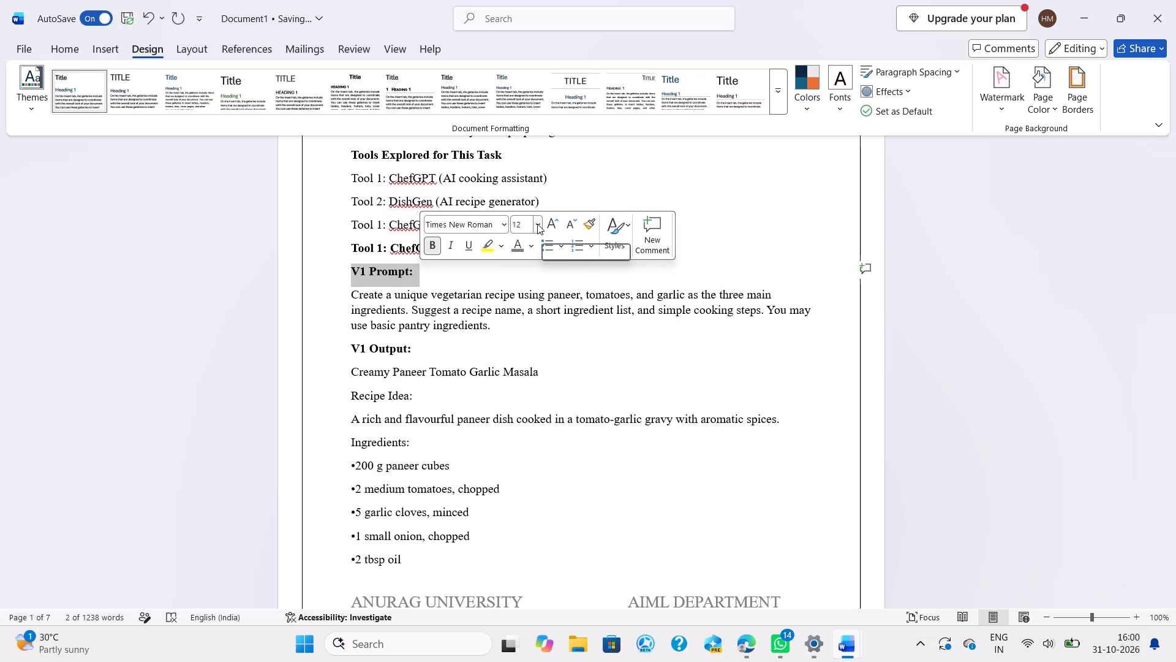
left_click(538, 224)
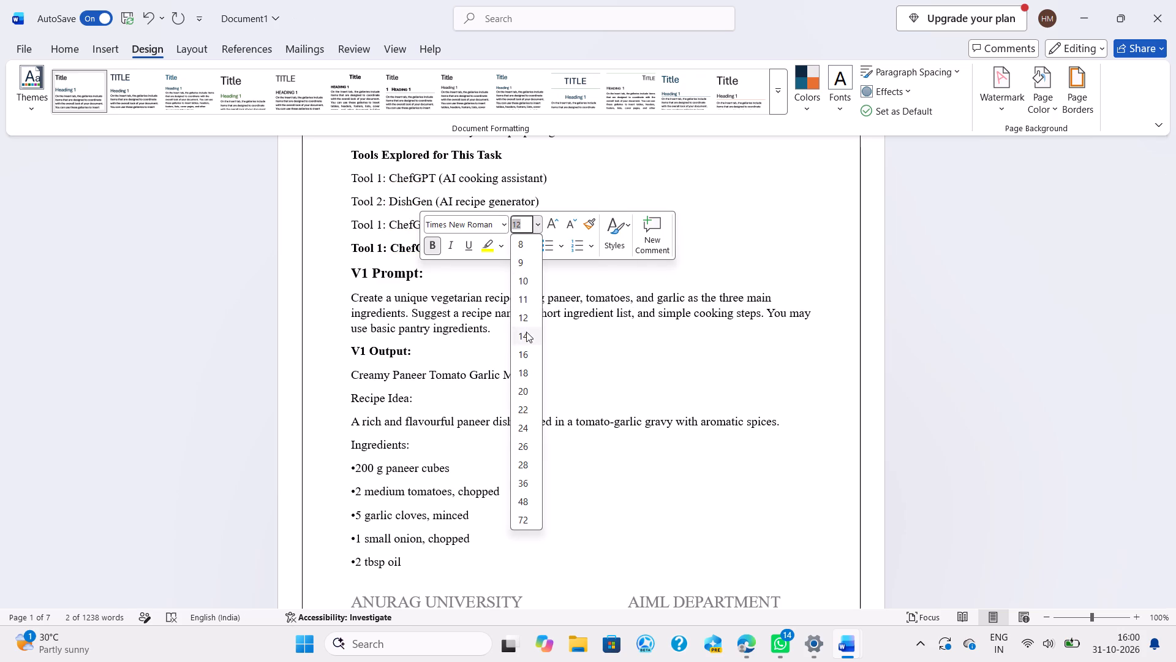
left_click(526, 332)
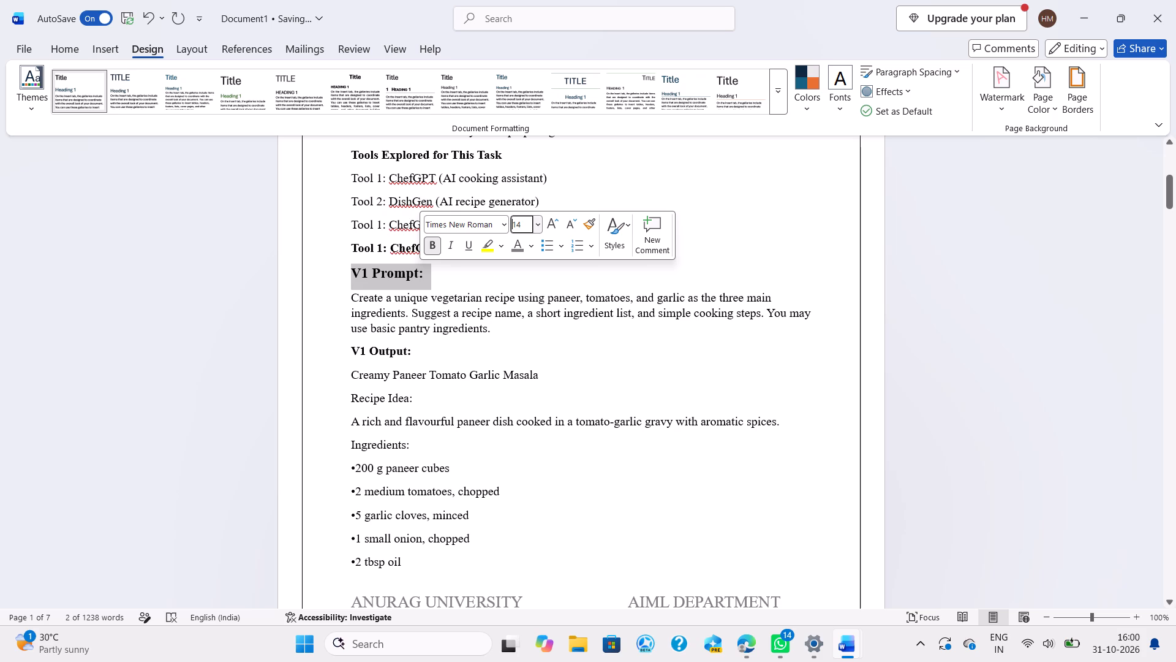
left_click(341, 151)
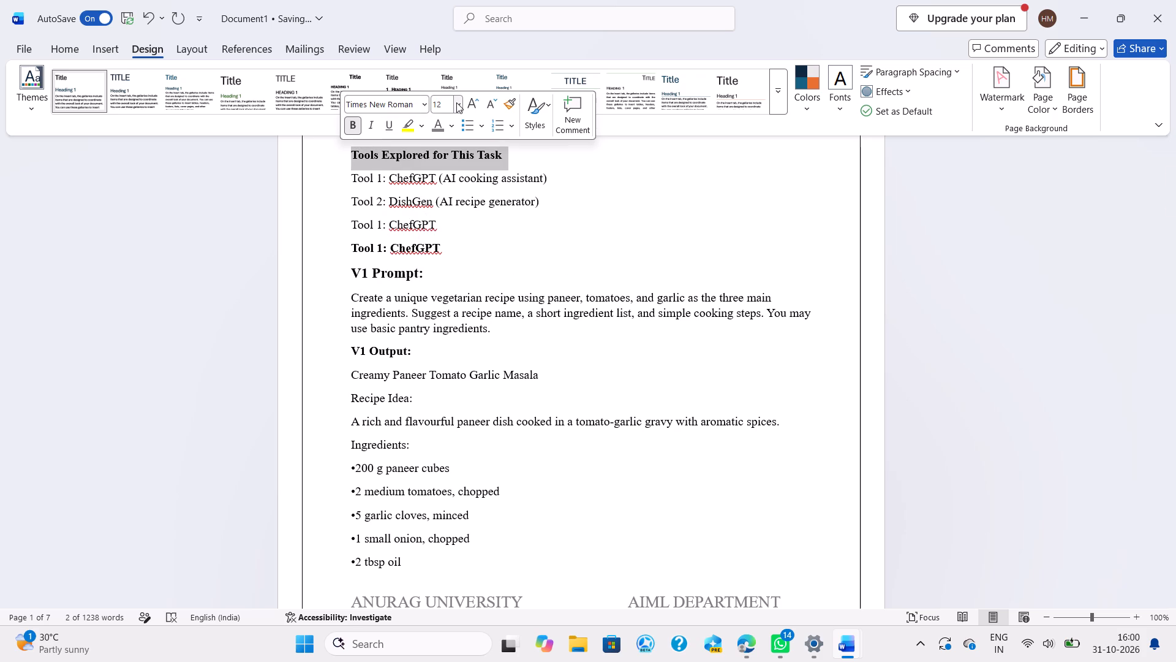
left_click(456, 102)
left_click(448, 217)
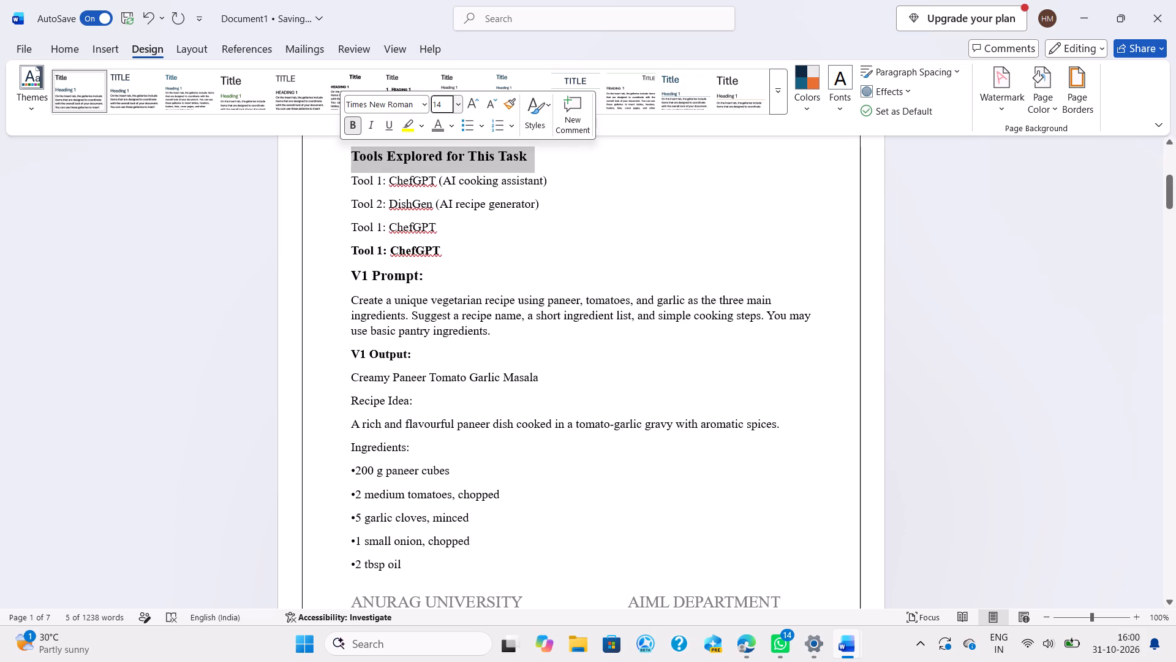
left_click_drag(346, 247, 443, 254)
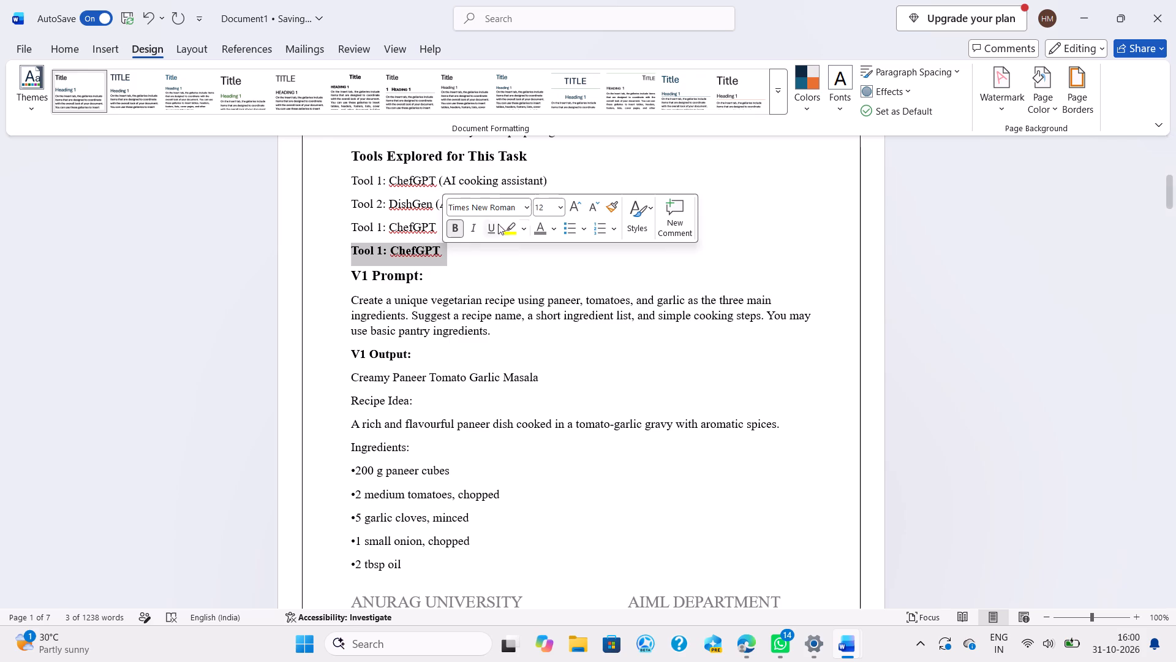
left_click(562, 208)
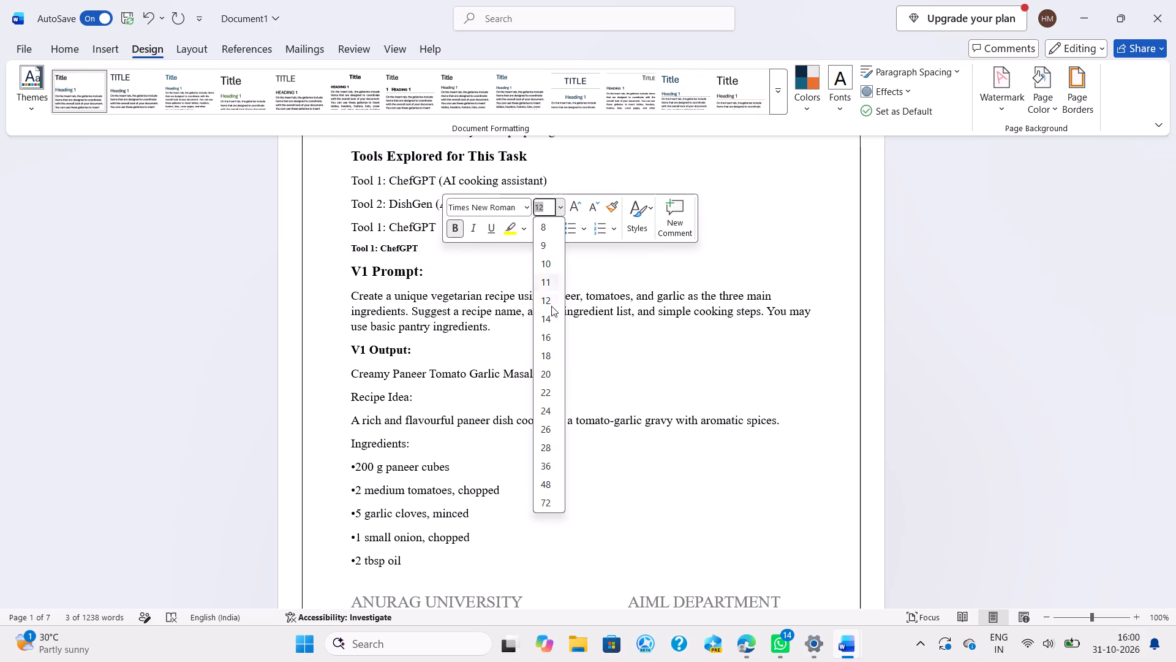
left_click(551, 319)
Set the Objectives heading on page 1 to 14 pt.
scroll(551, 319, "up", 1)
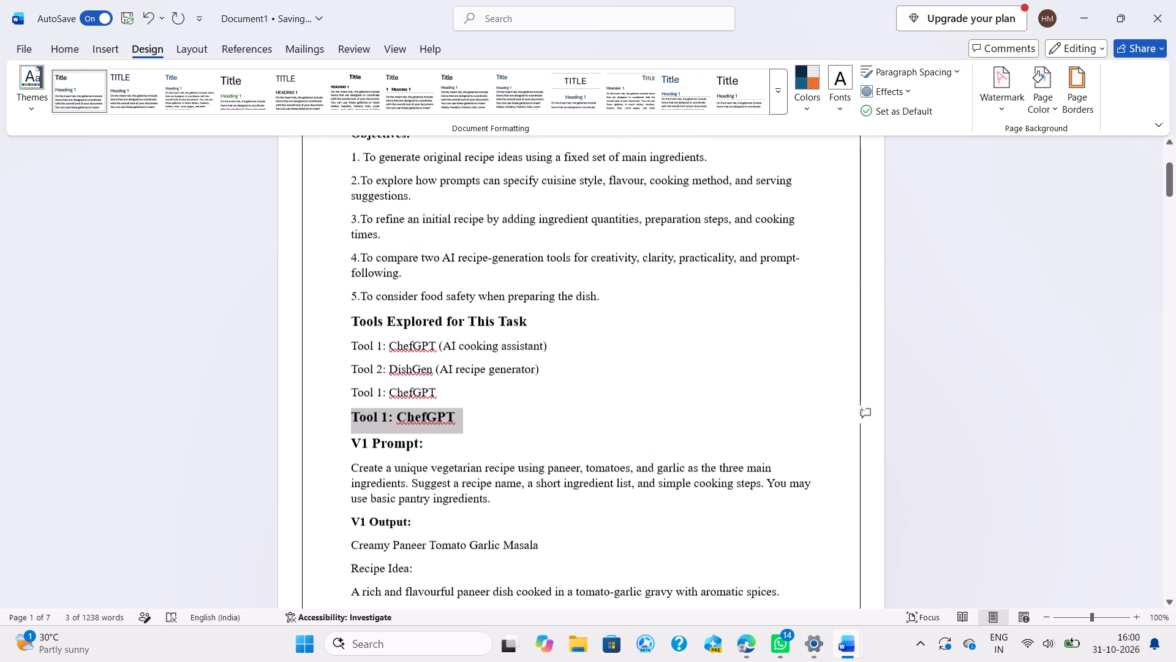
scroll(401, 261, "up", 1)
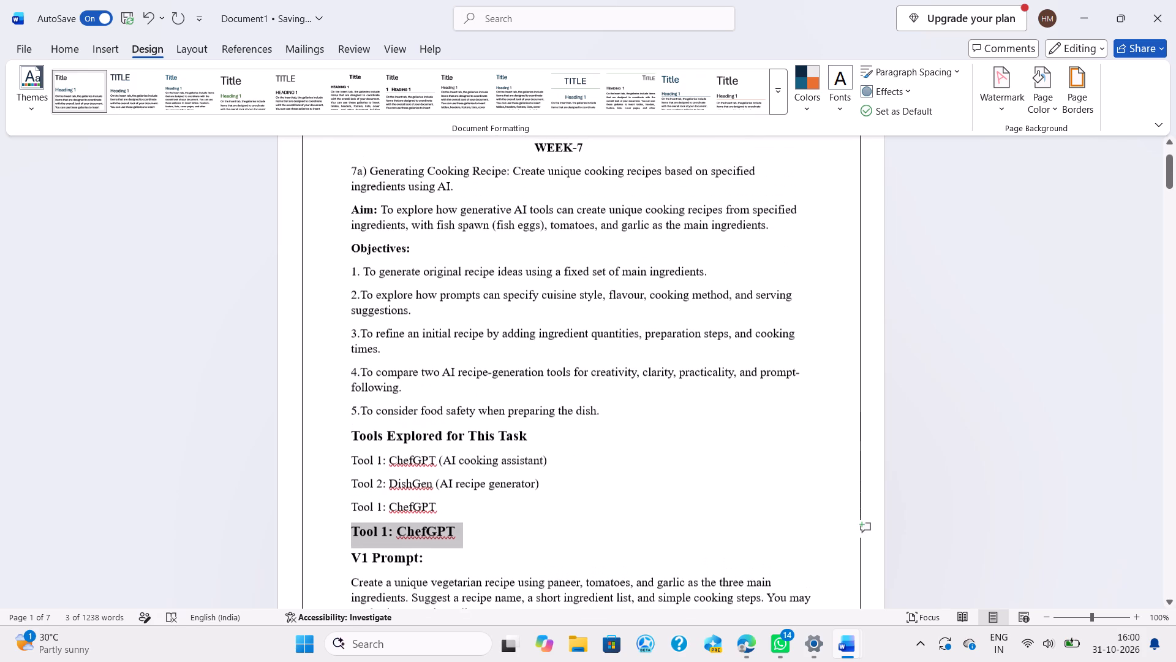
left_click_drag(352, 249, 423, 248)
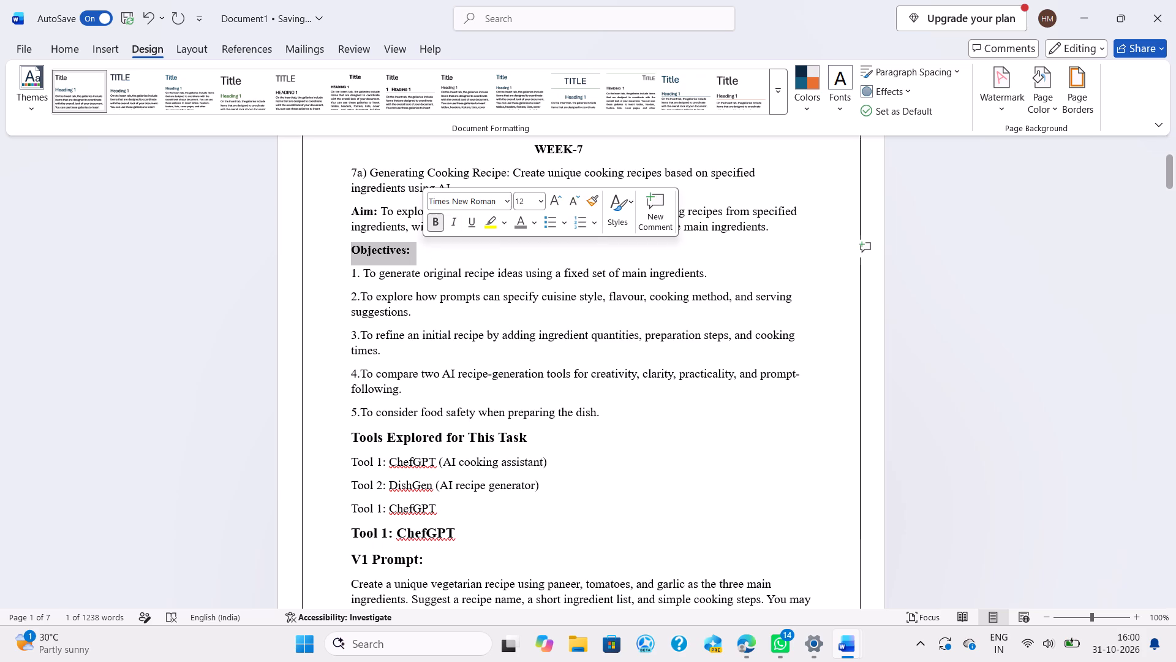
left_click(540, 202)
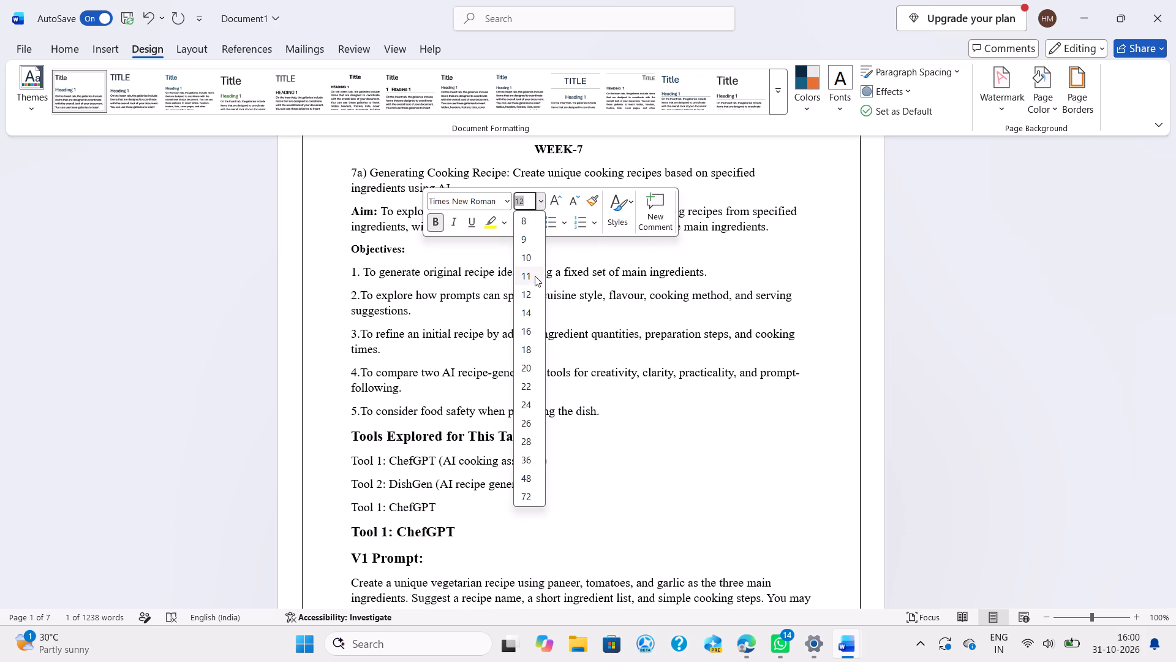
left_click(530, 311)
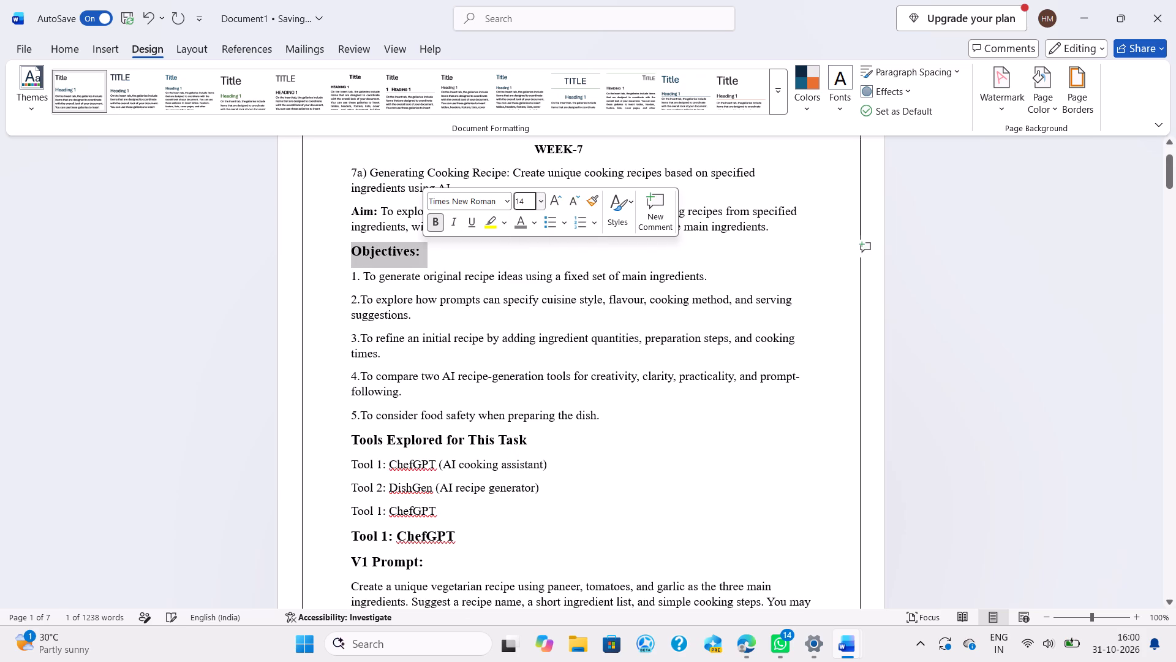
Make the lead-in text "7a) Generating Cooking Recipe" under WEEK-7 bold and set it to 14 pt.
left_click_drag(353, 169, 500, 170)
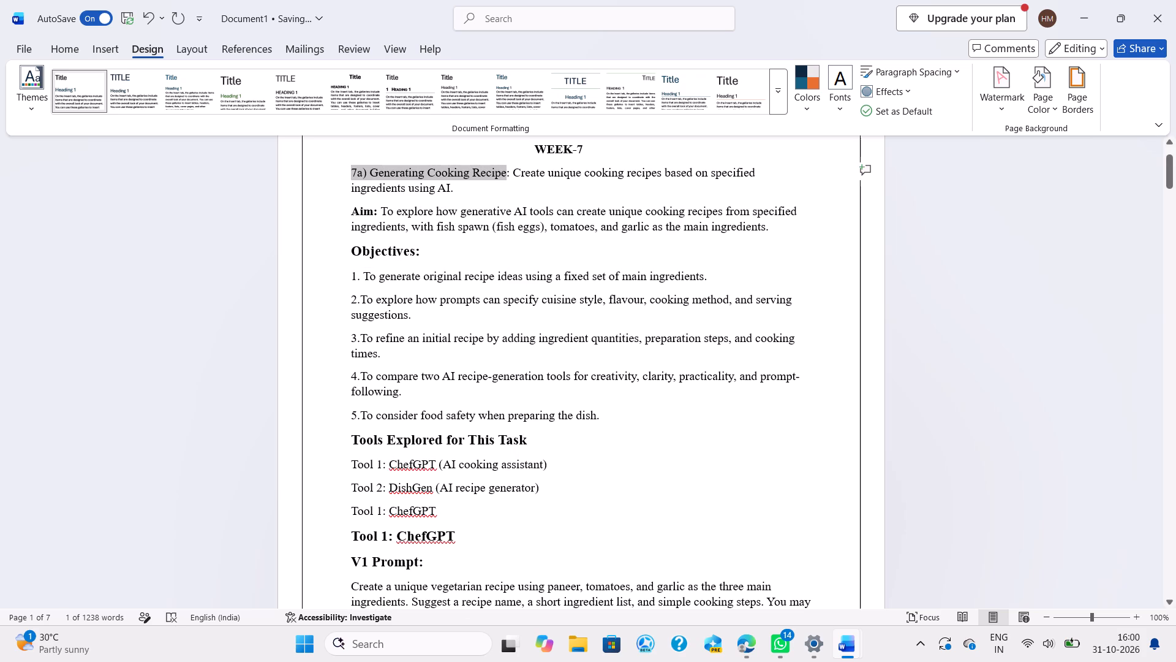
left_click_drag(500, 170, 511, 172)
left_click_drag(511, 172, 506, 171)
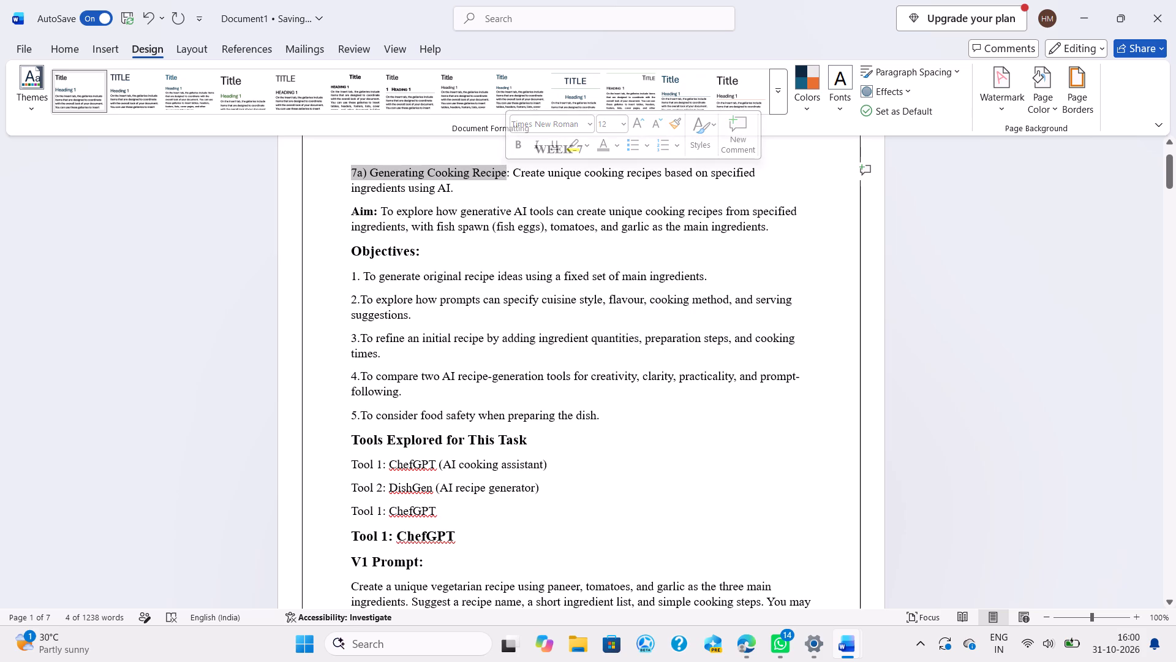
left_click(518, 194)
left_click_drag(351, 169, 403, 169)
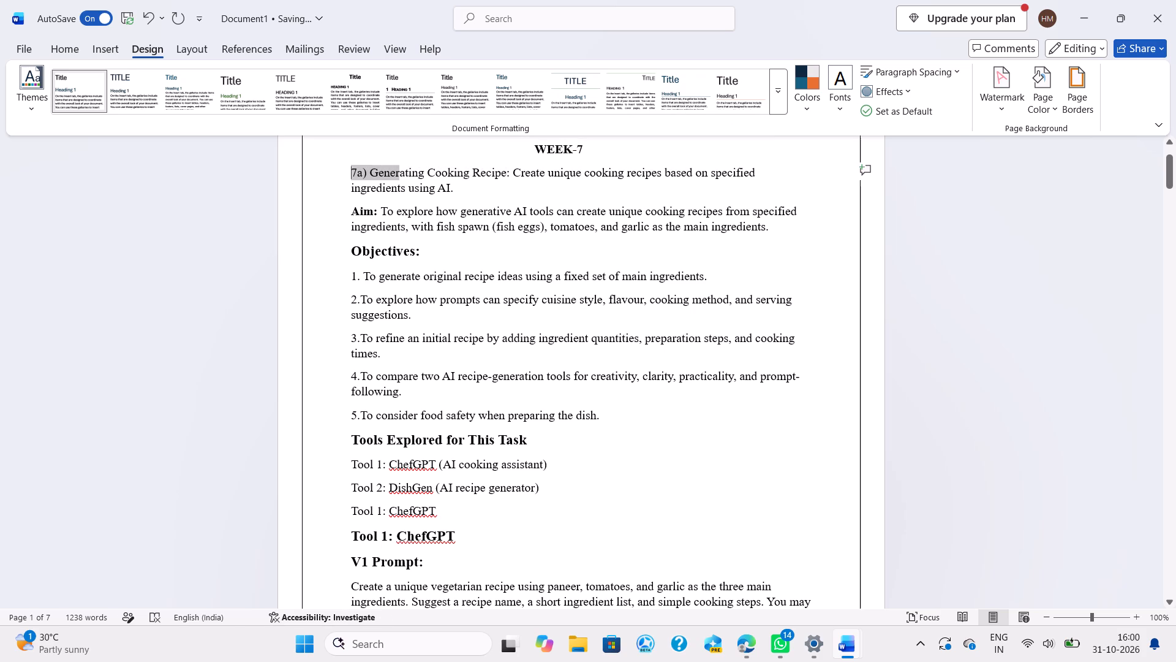
left_click_drag(403, 169, 509, 167)
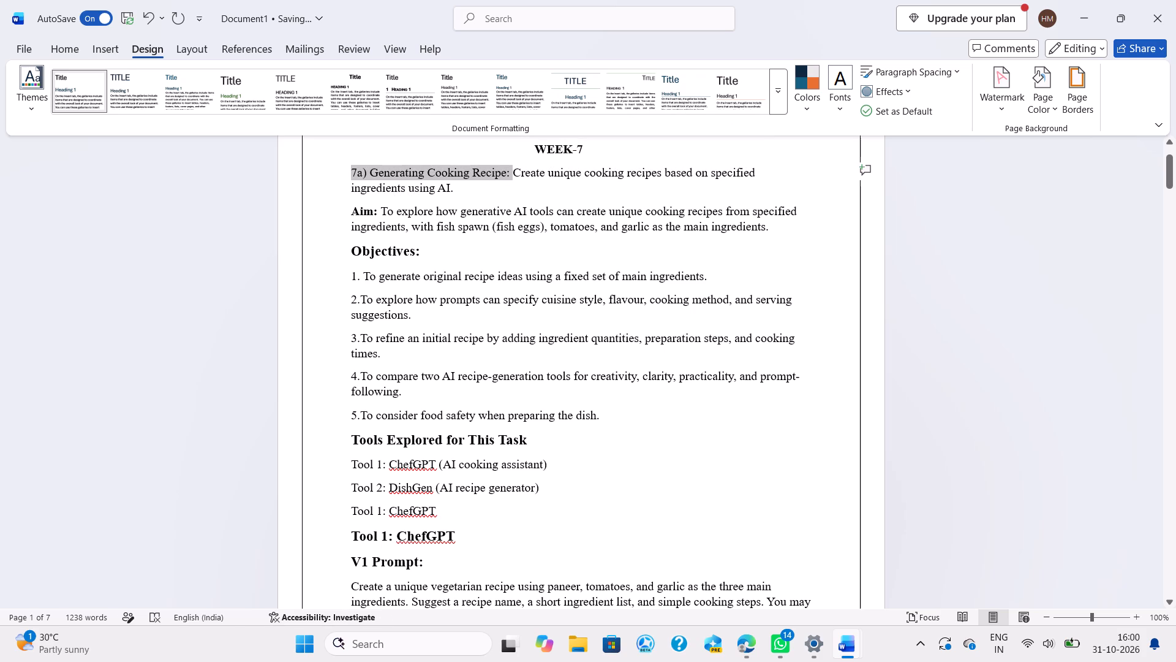
left_click_drag(509, 167, 507, 167)
left_click(518, 191)
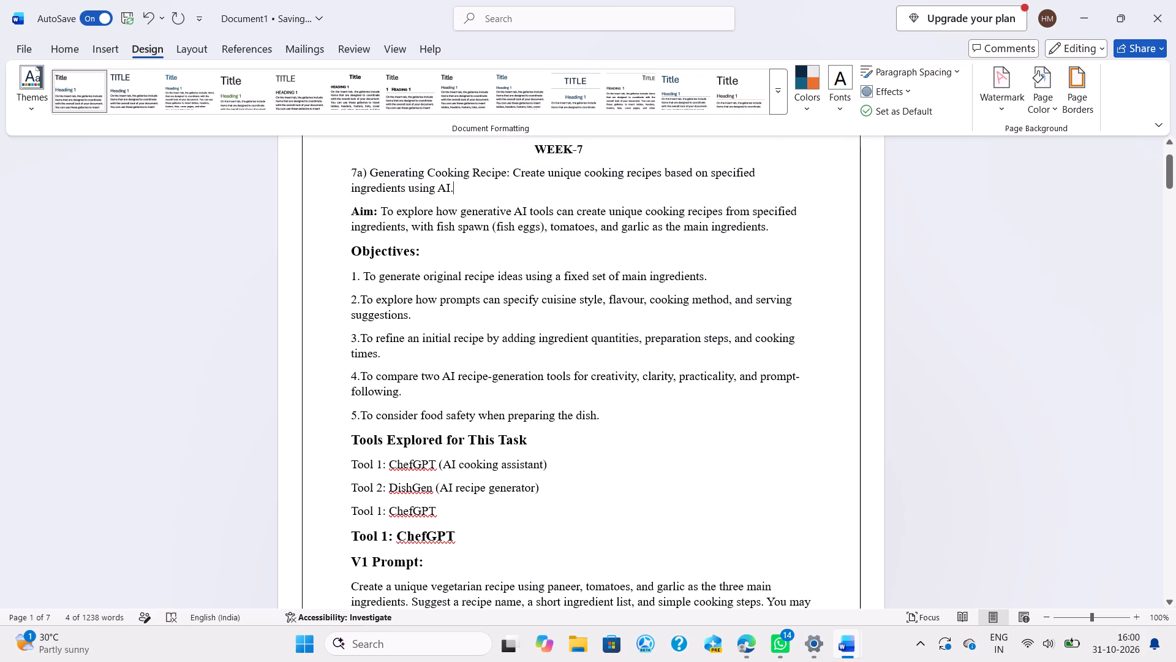
left_click_drag(347, 167, 507, 178)
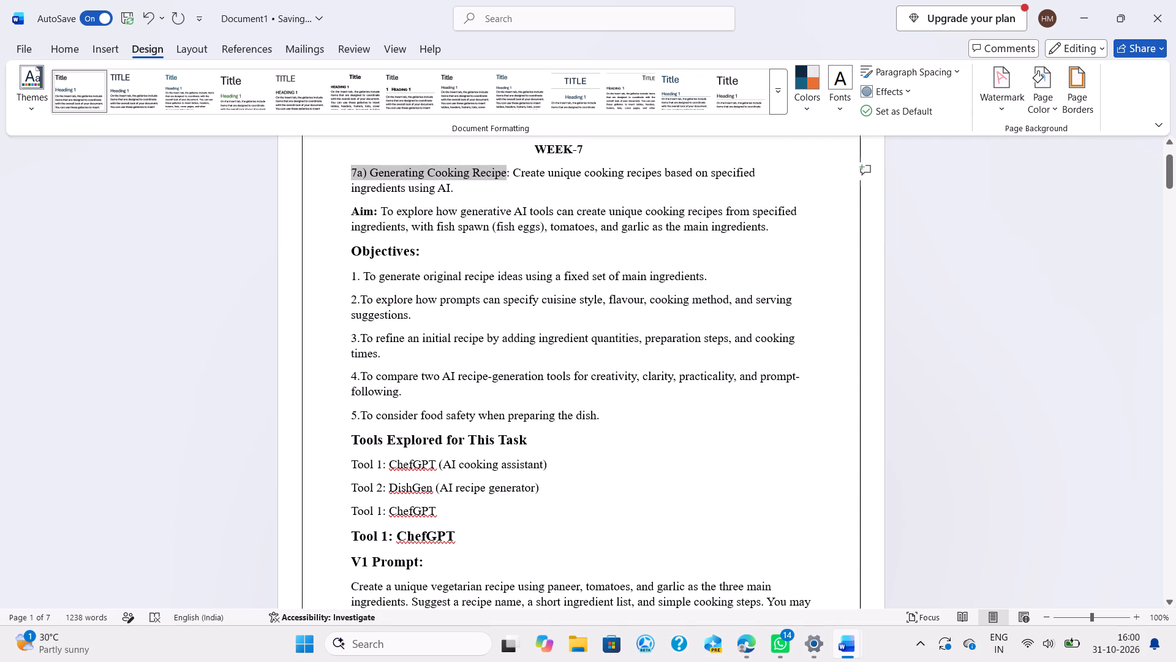
left_click_drag(507, 178, 507, 168)
left_click(523, 142)
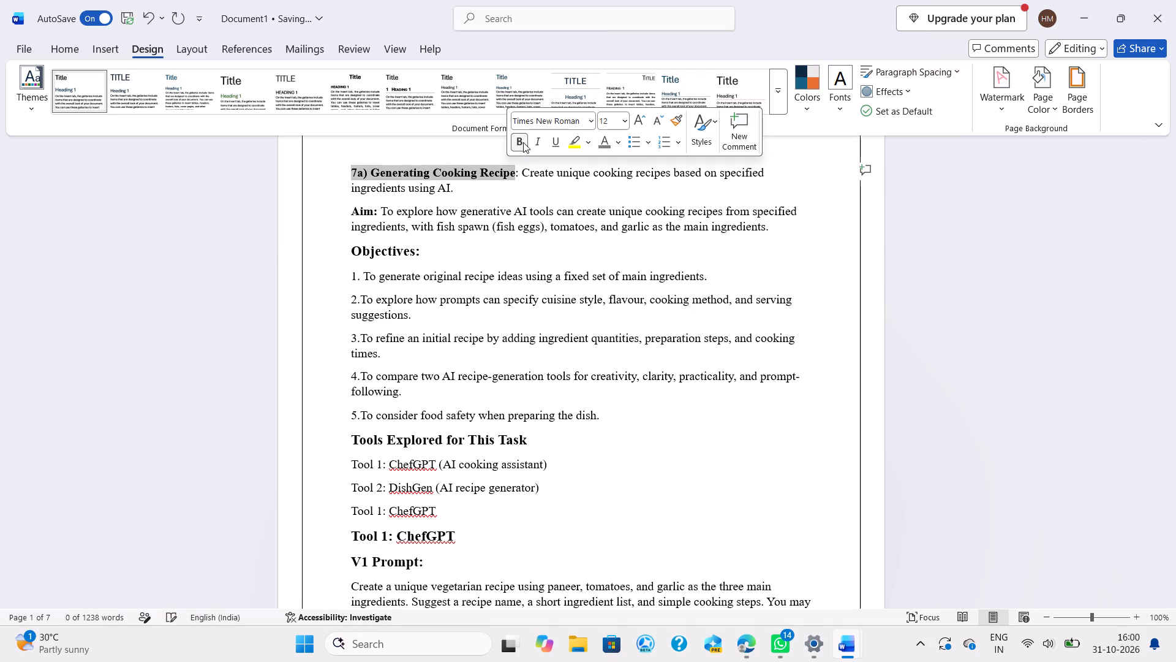
left_click(628, 120)
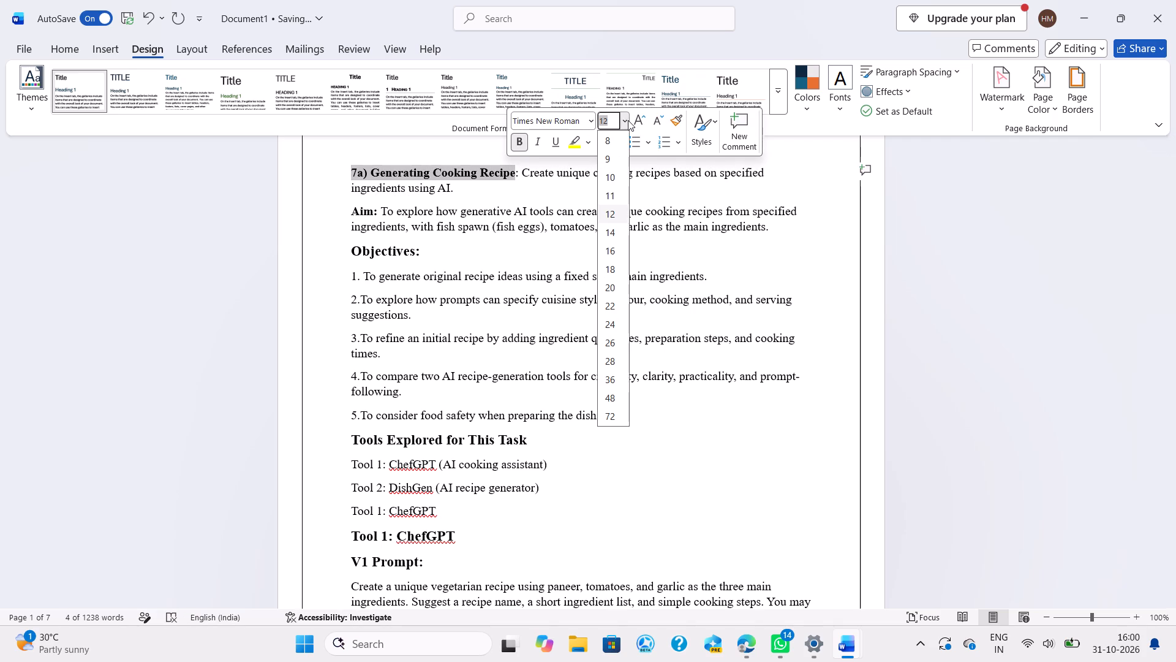
left_click(620, 238)
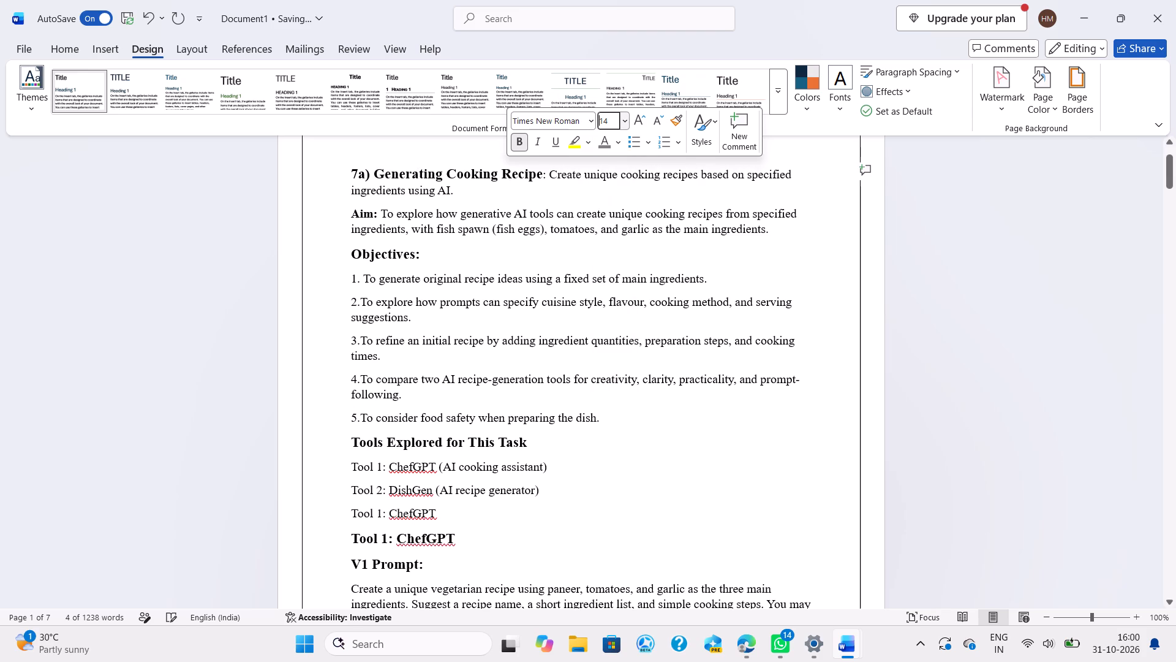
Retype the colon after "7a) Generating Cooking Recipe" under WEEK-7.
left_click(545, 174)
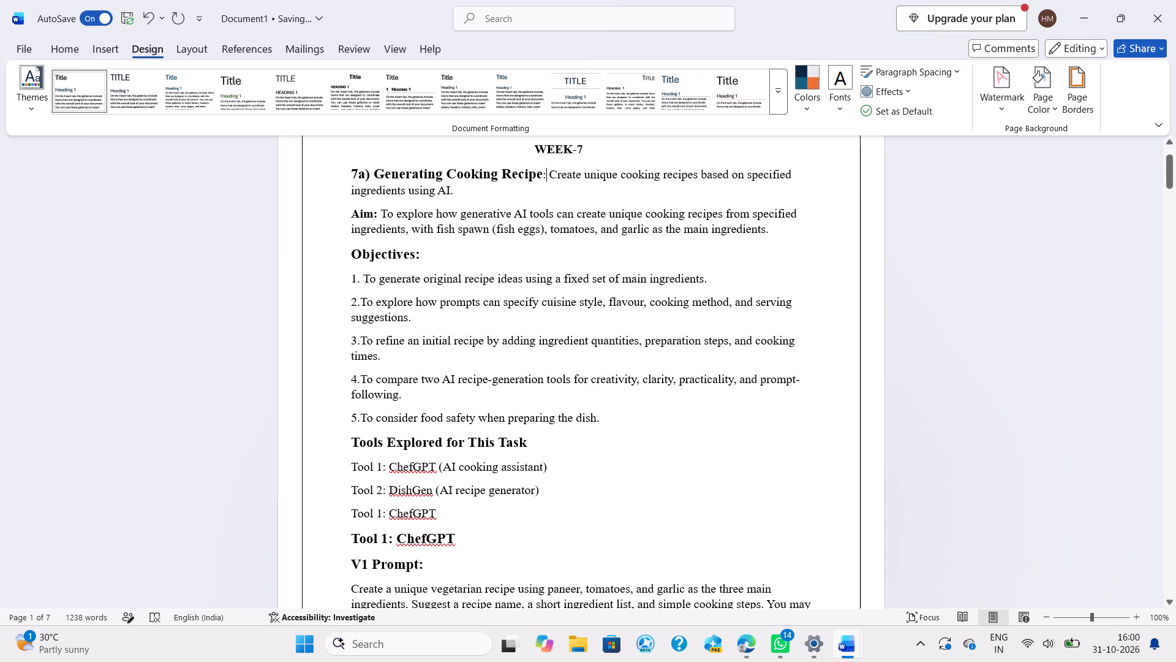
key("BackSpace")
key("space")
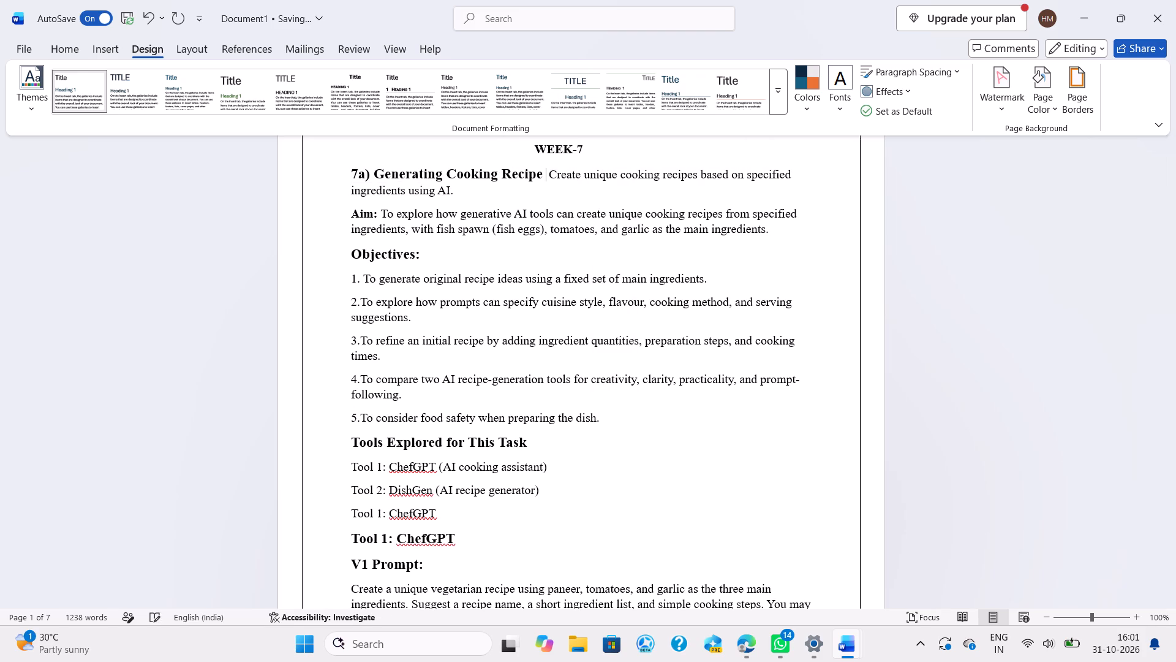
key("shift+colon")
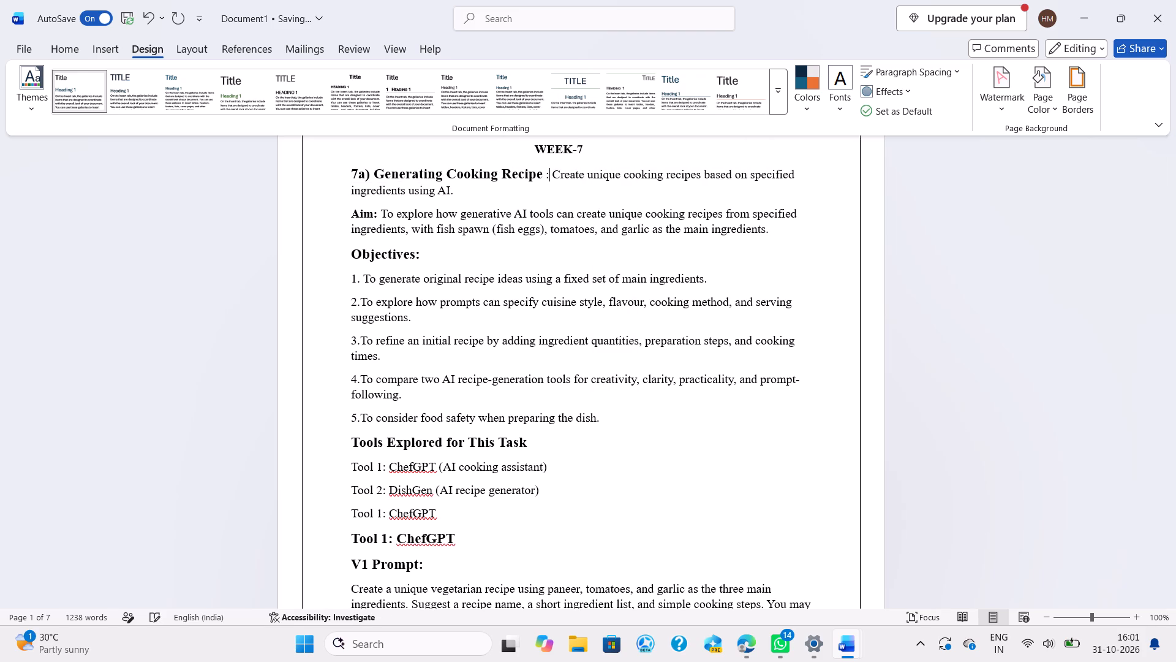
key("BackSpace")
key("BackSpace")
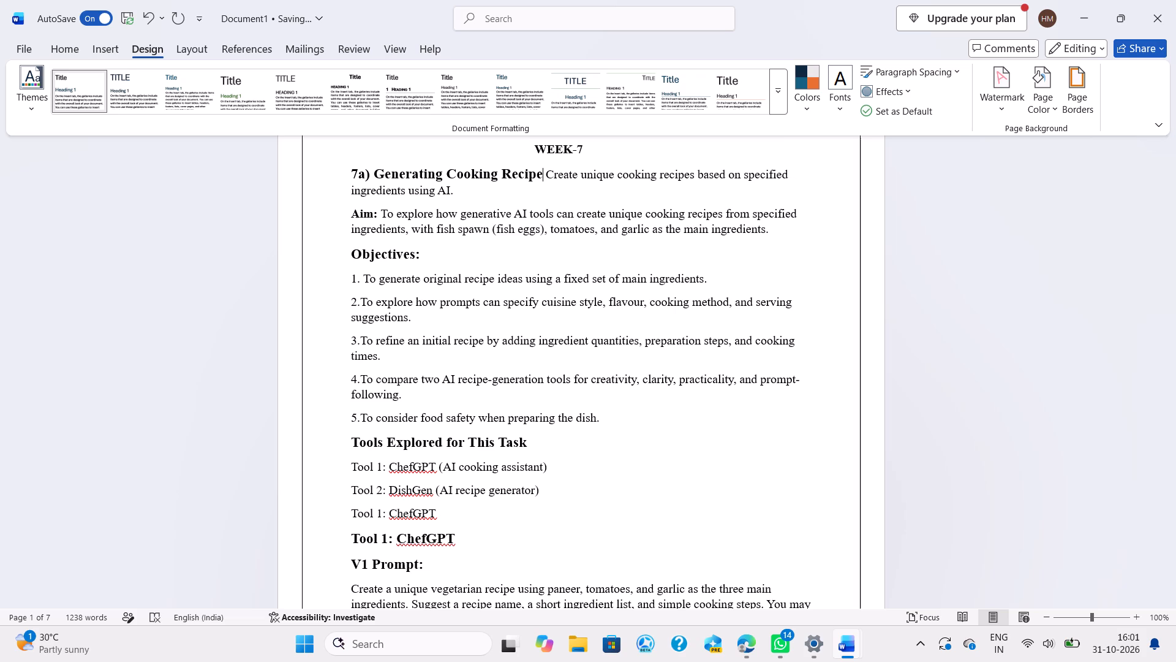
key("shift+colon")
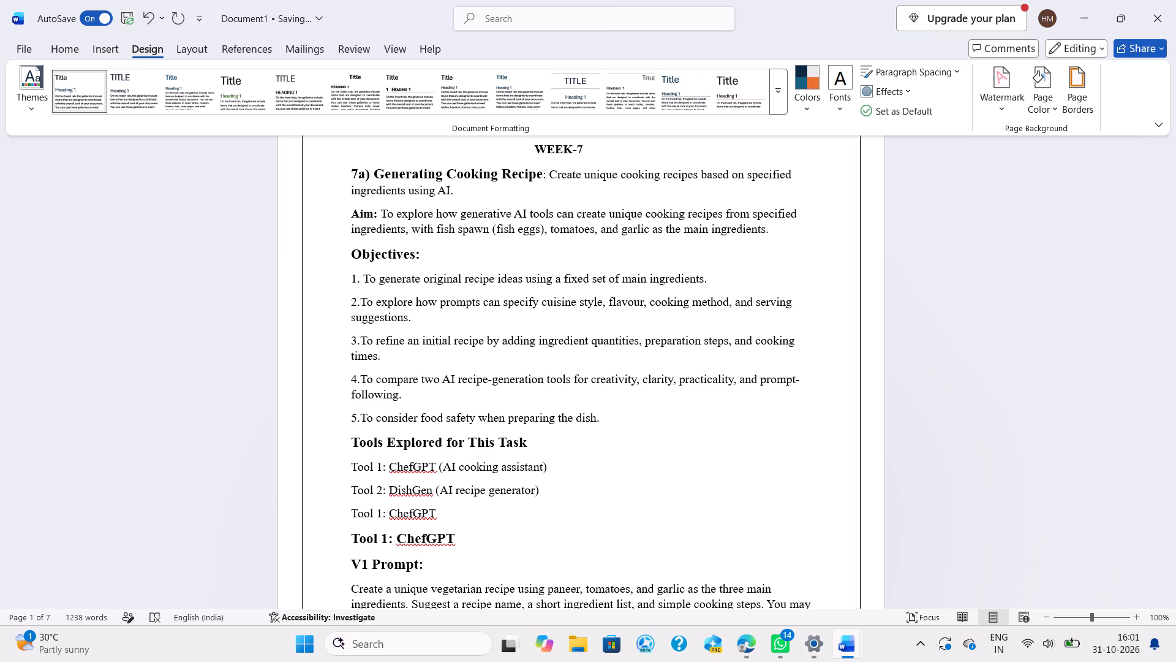
Make the colon after "7a) Generating Cooking Recipe" bold and 14 pt, with no space left before it.
left_click(543, 177)
key("space")
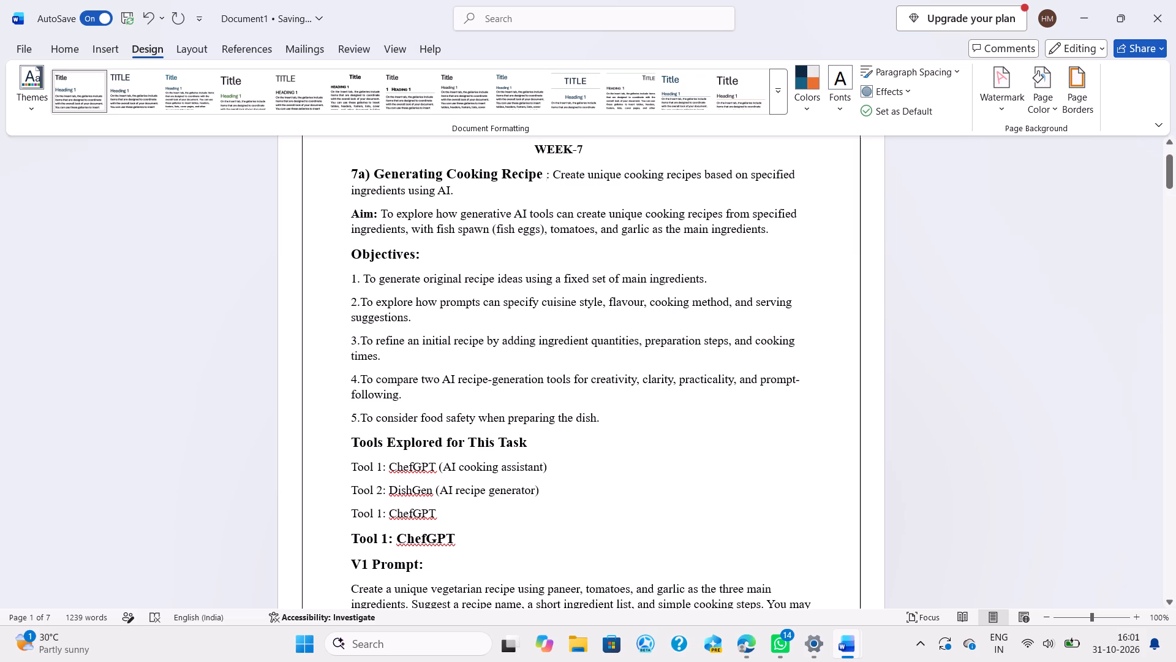
left_click_drag(549, 175, 551, 173)
left_click_drag(551, 173, 545, 176)
left_click_drag(545, 176, 543, 175)
left_click(552, 148)
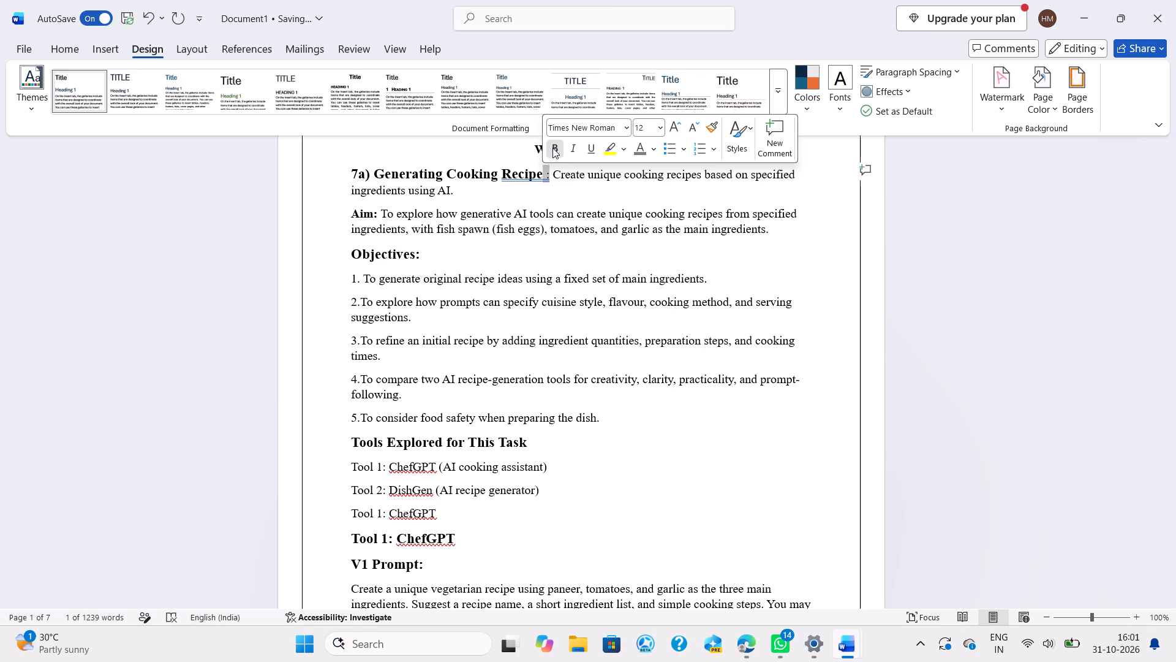
left_click_drag(665, 131, 659, 129)
left_click(659, 129)
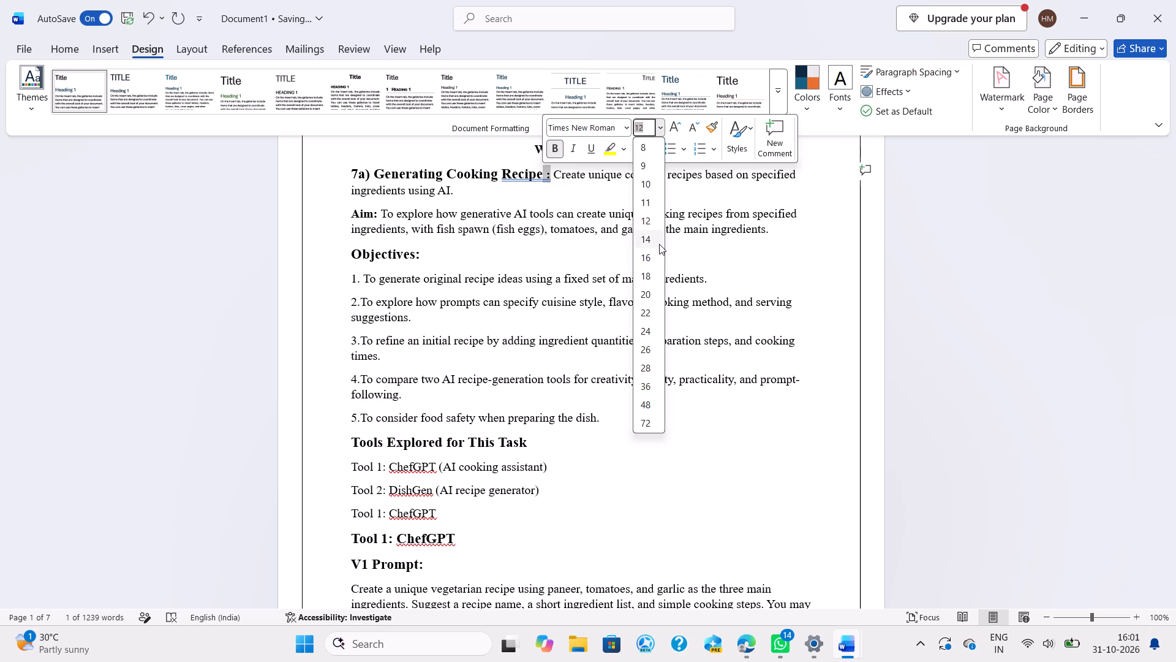
left_click(658, 244)
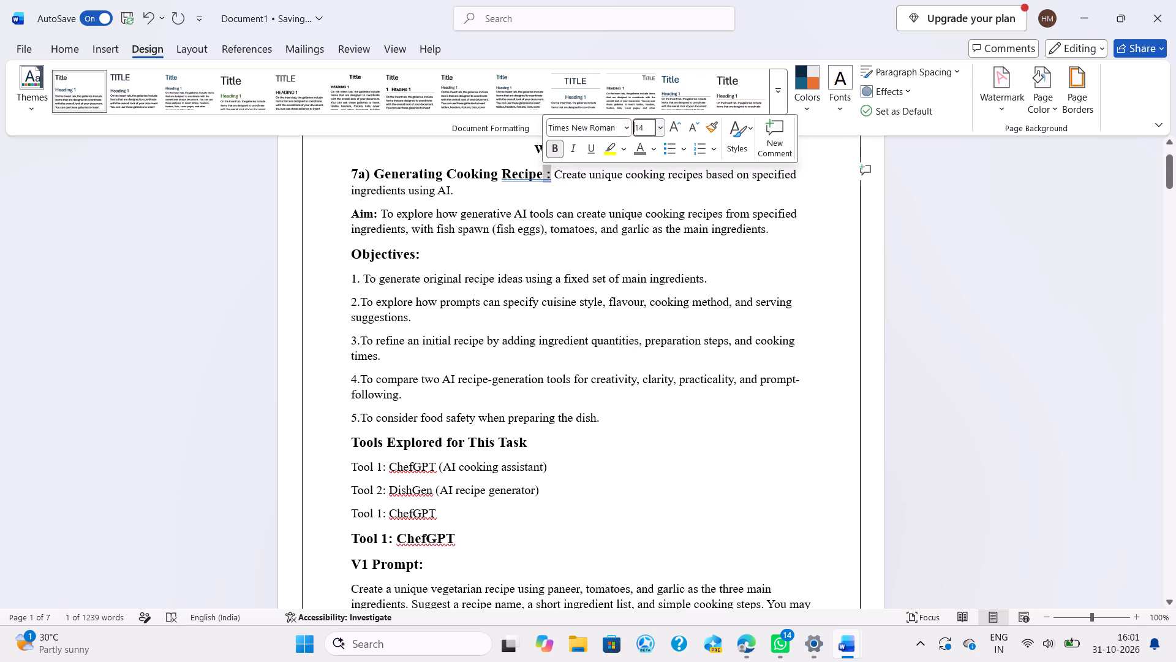
left_click(545, 168)
key("space")
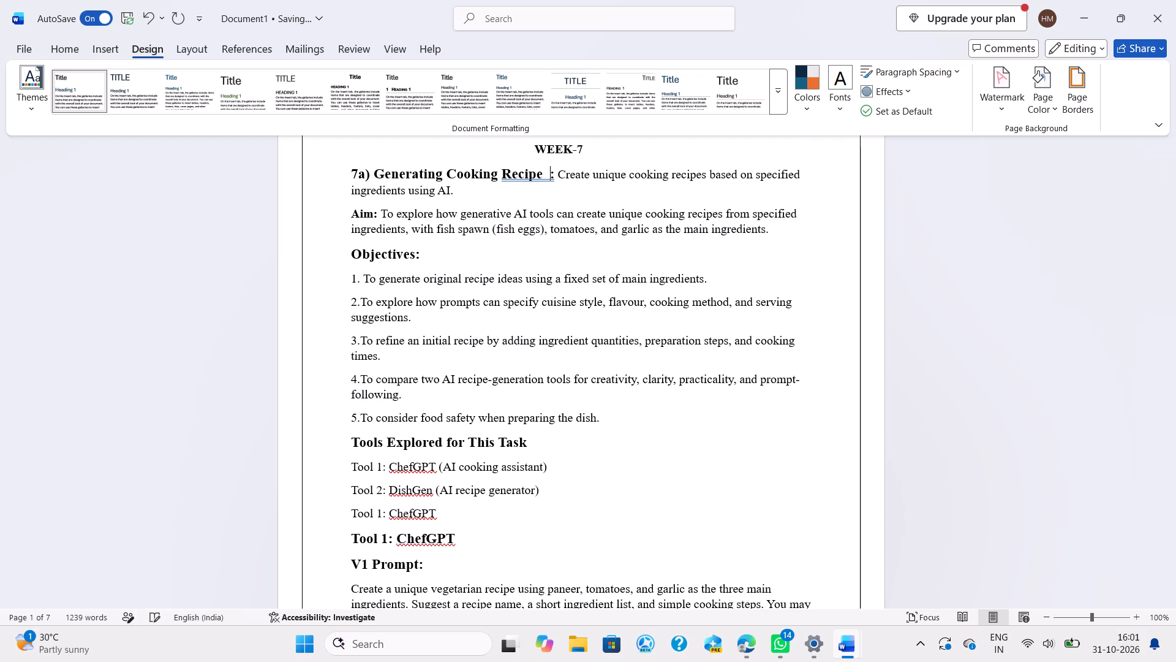
key("BackSpace")
key("BackSpace")
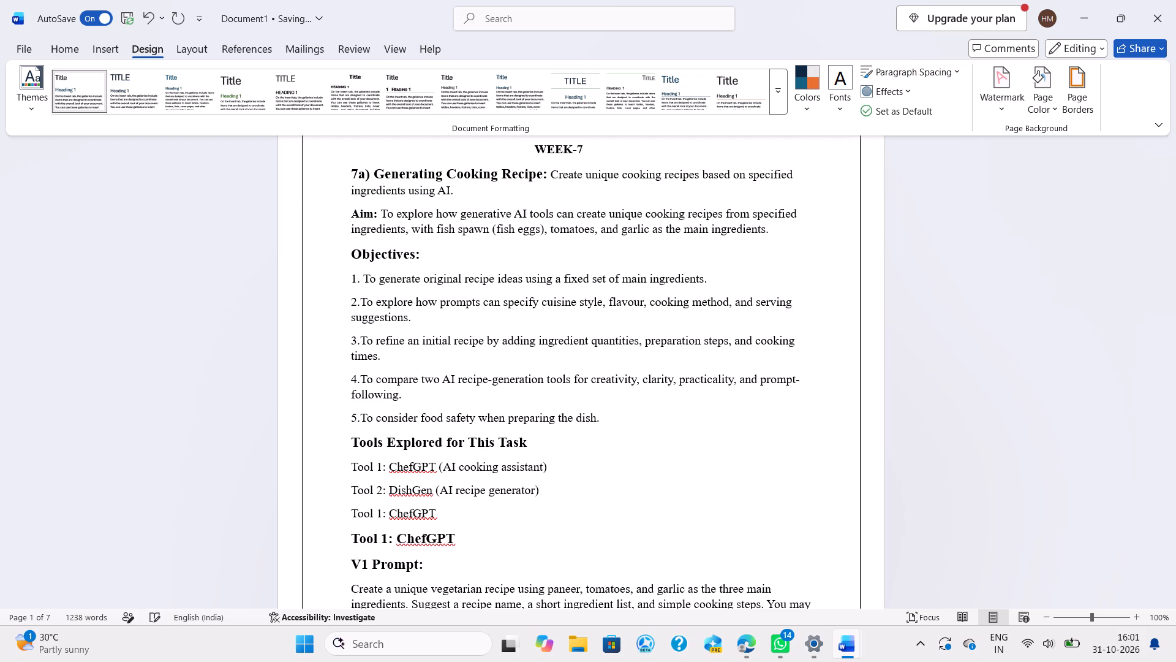
Set the "Aim:" label on page 1 to 14 pt.
left_click_drag(350, 215, 354, 215)
left_click_drag(354, 215, 379, 217)
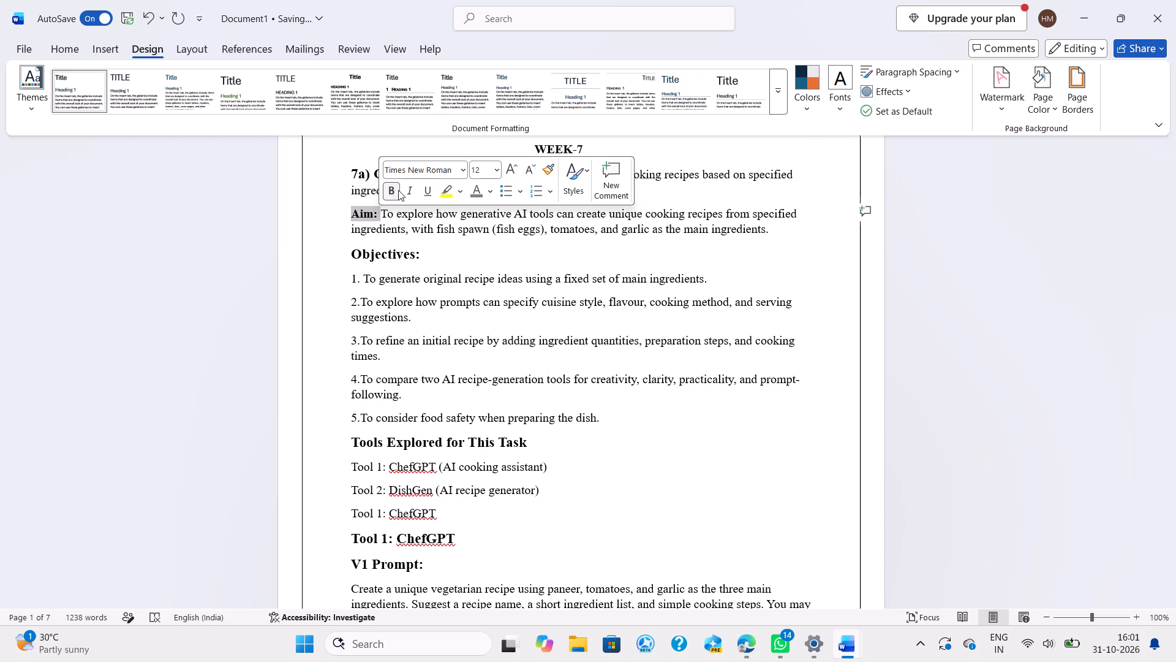
left_click(497, 169)
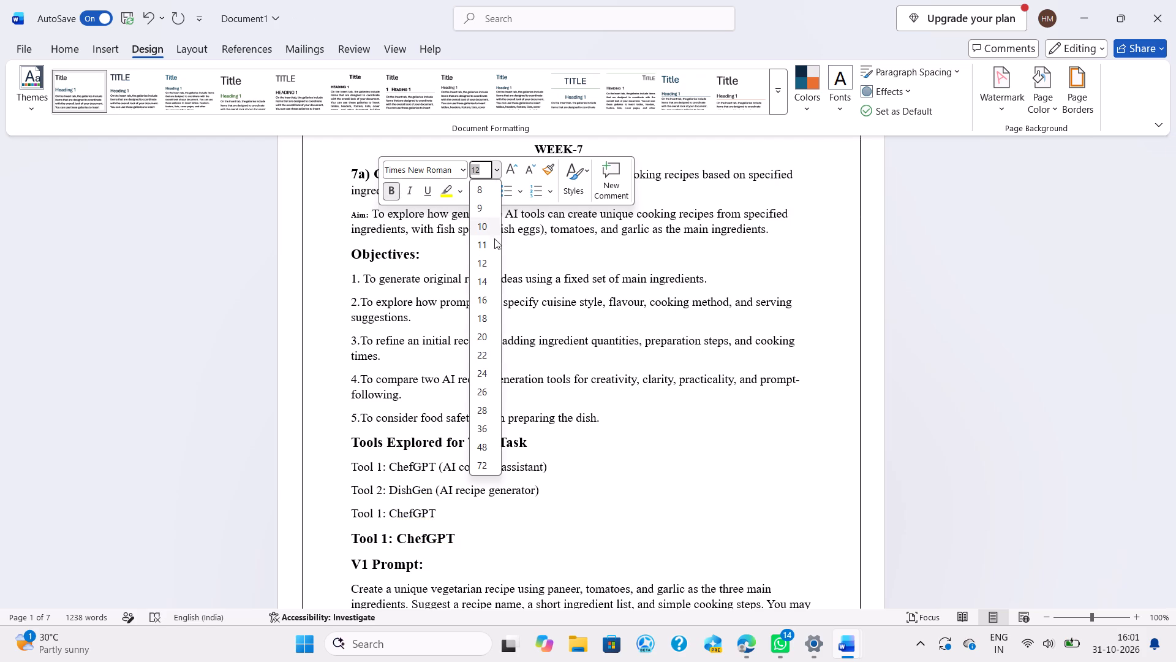
left_click(484, 283)
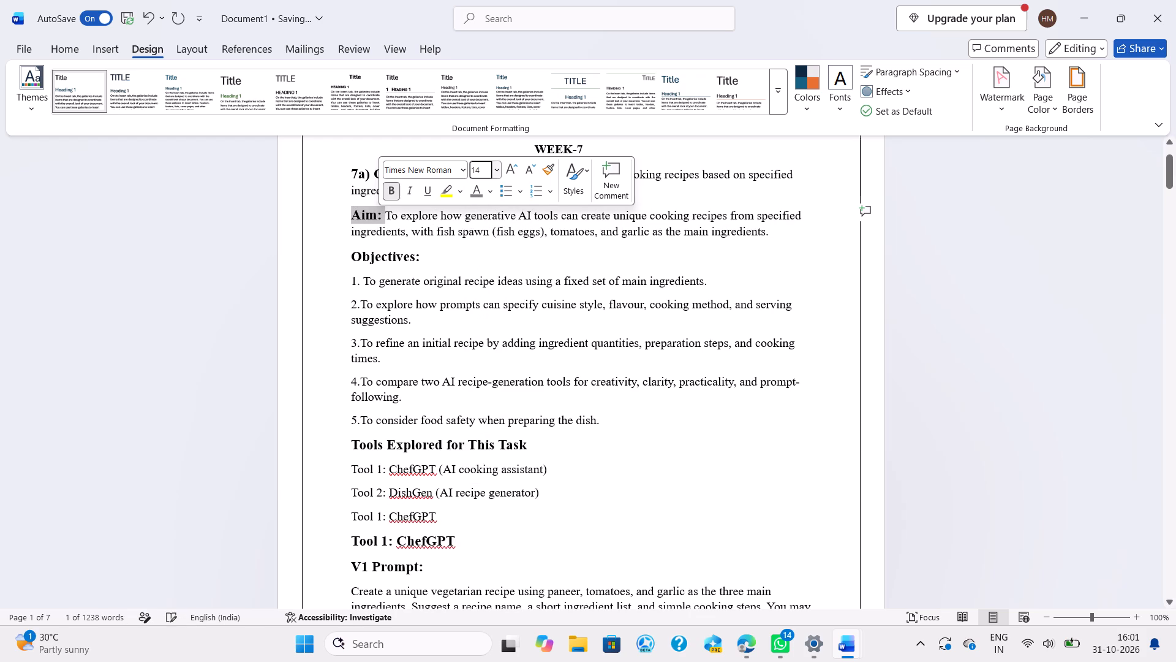
scroll(527, 630, "down", 4)
left_click(503, 441)
Set the WEEK-7 title at the top of page 1 to 14 pt.
scroll(503, 441, "up", 1)
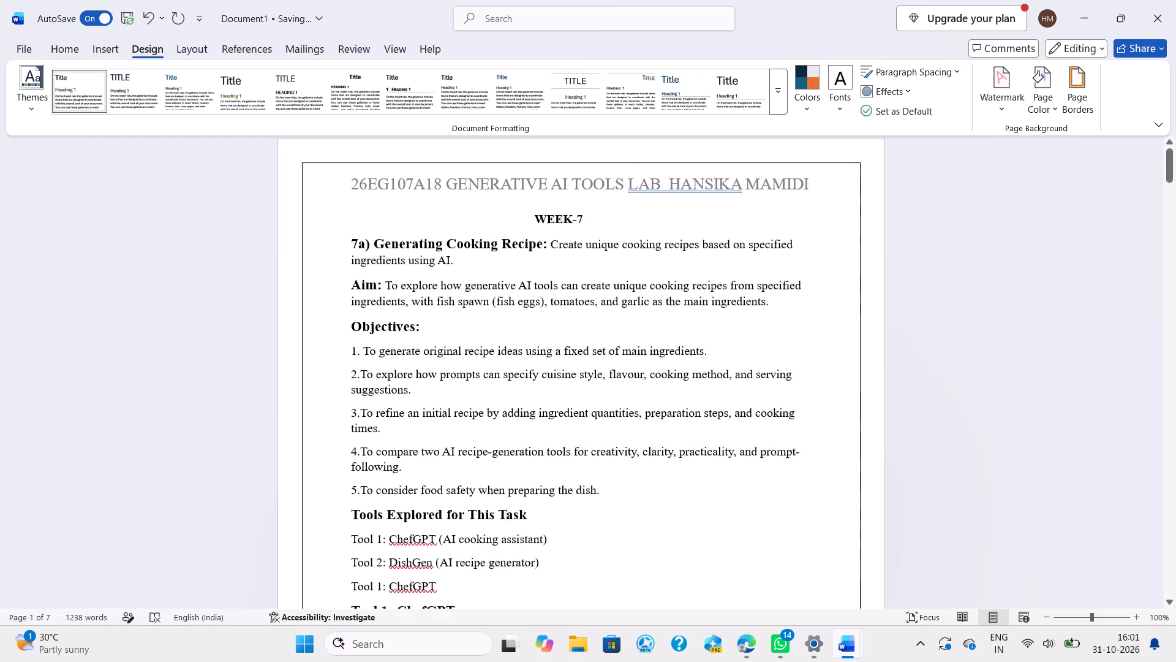
scroll(503, 441, "up", 1)
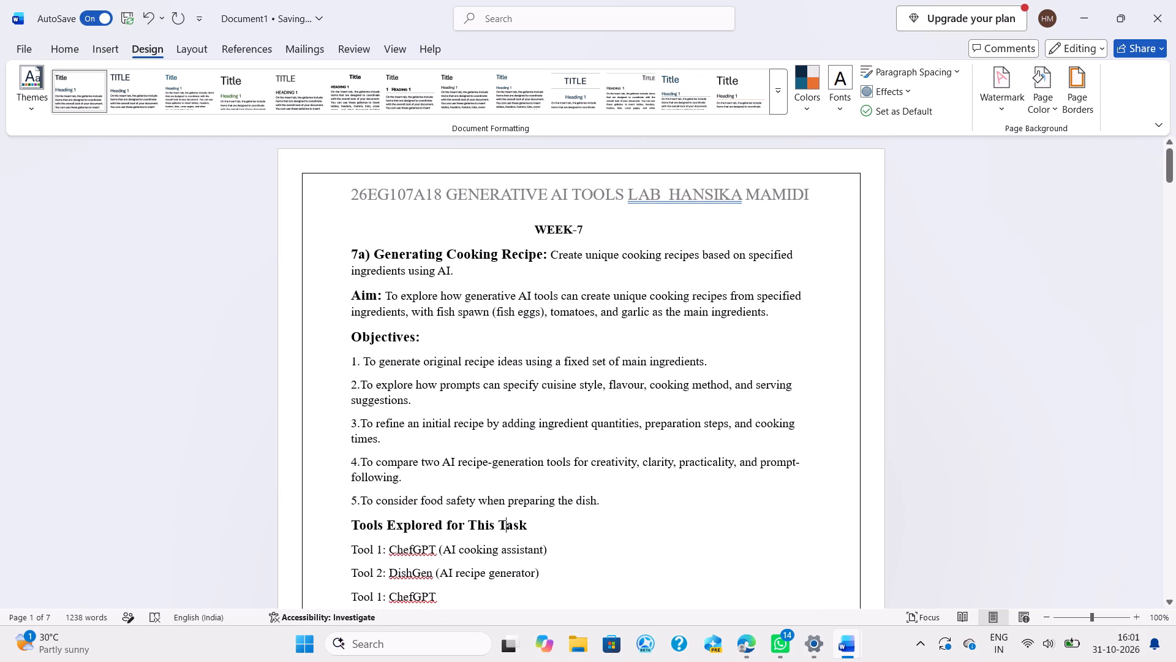
left_click_drag(535, 224, 592, 227)
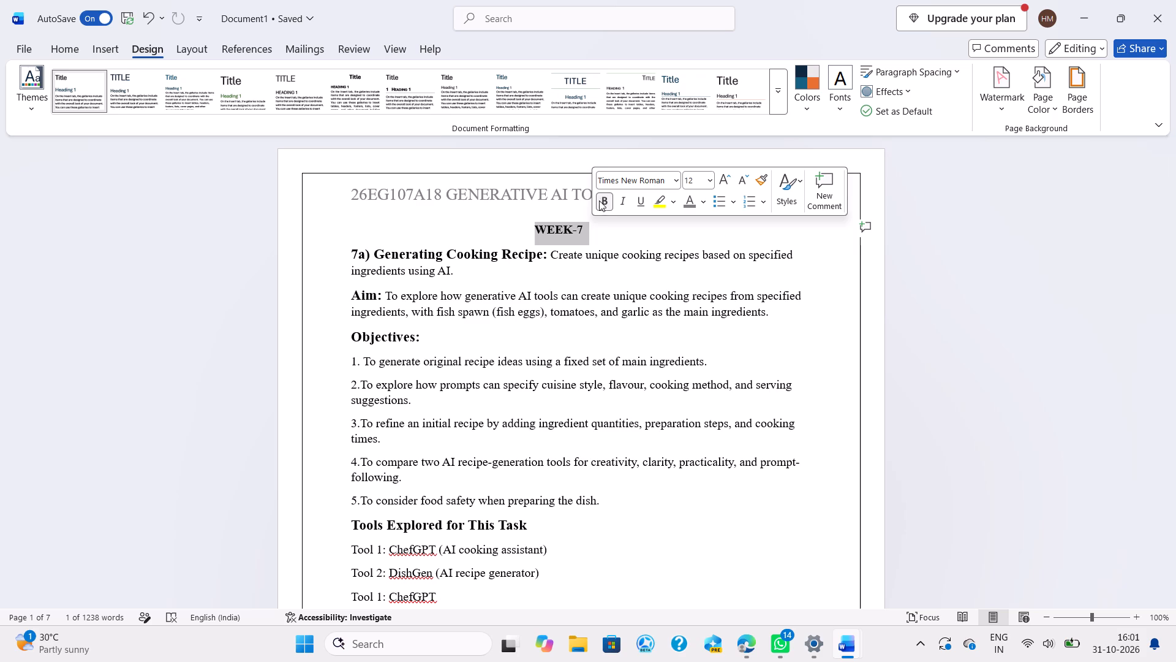
left_click(710, 180)
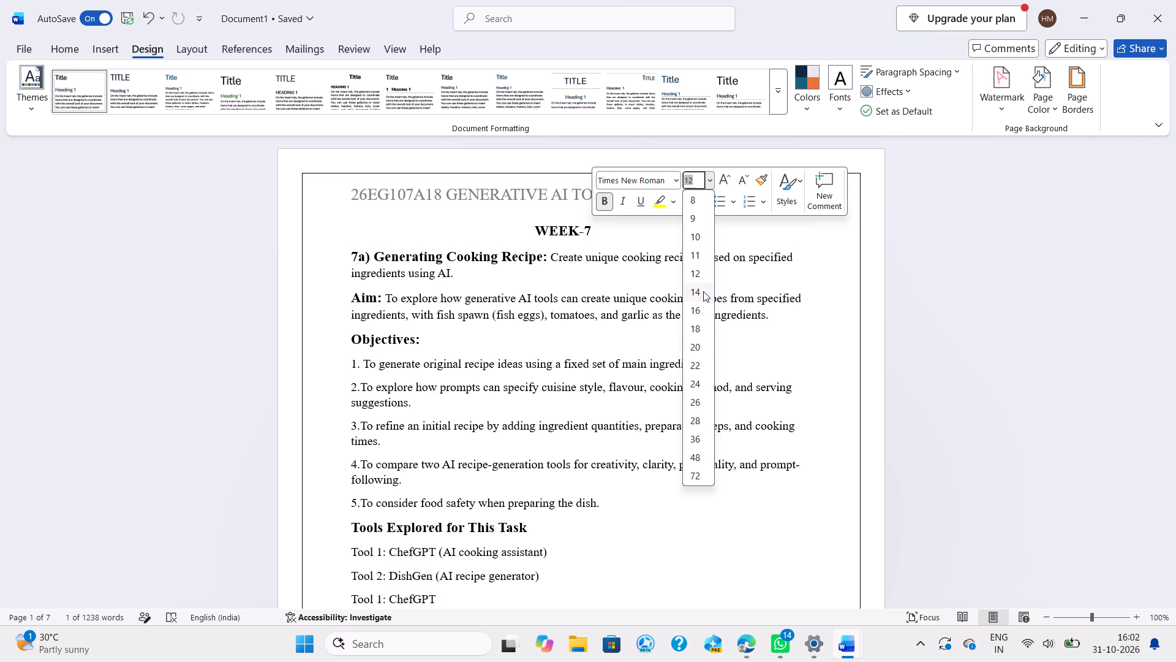
left_click(703, 291)
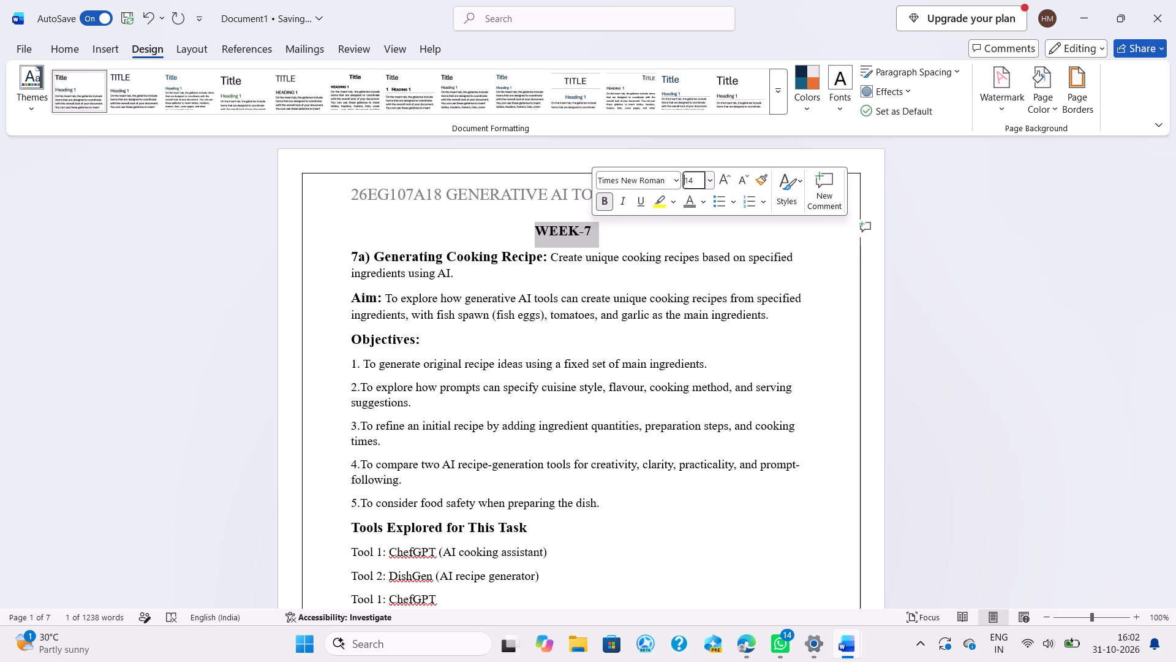
Set the V1 Output heading on page 1 to 14 pt.
scroll(703, 291, "down", 4)
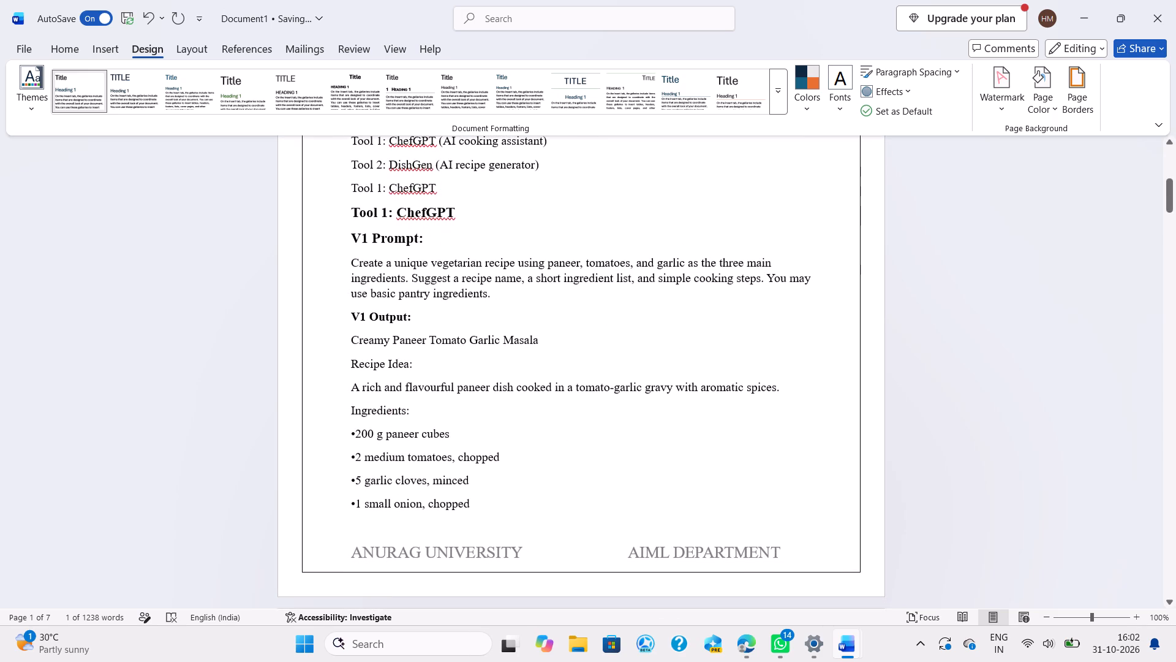
left_click_drag(347, 230, 434, 245)
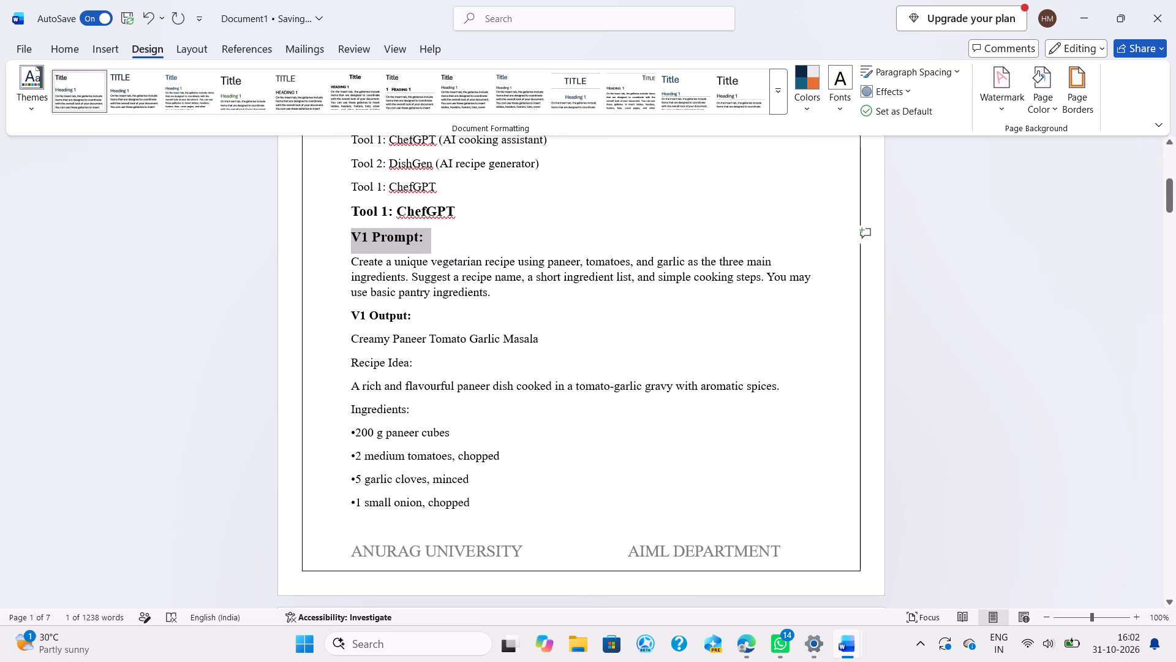
left_click_drag(434, 245, 442, 241)
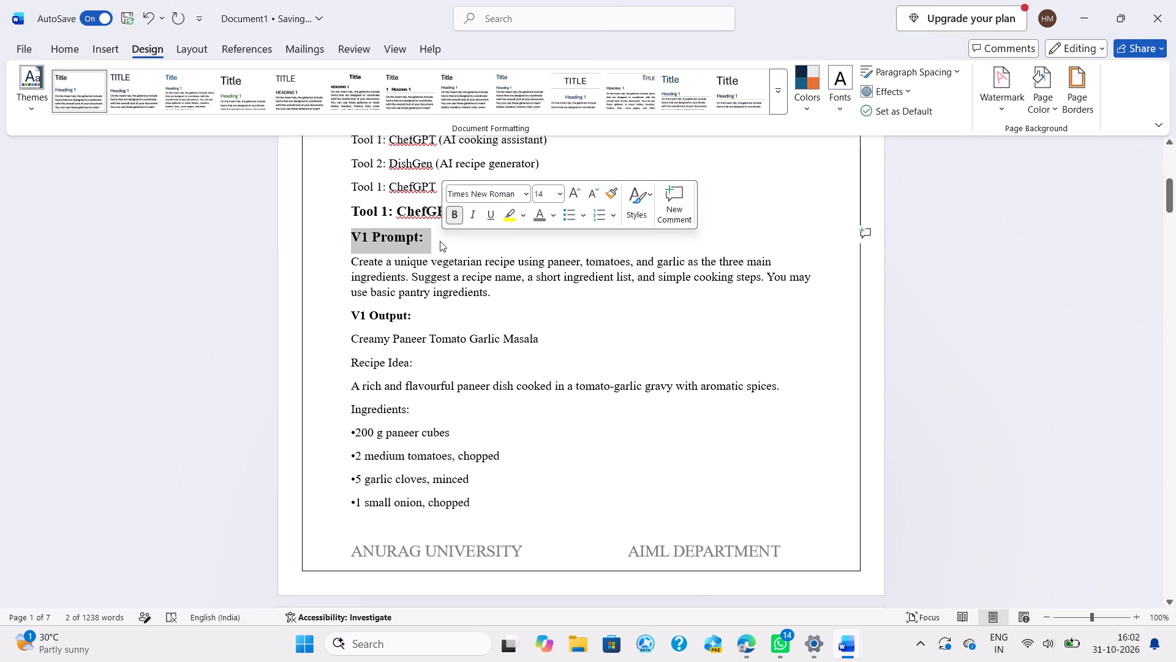
double_click(494, 370)
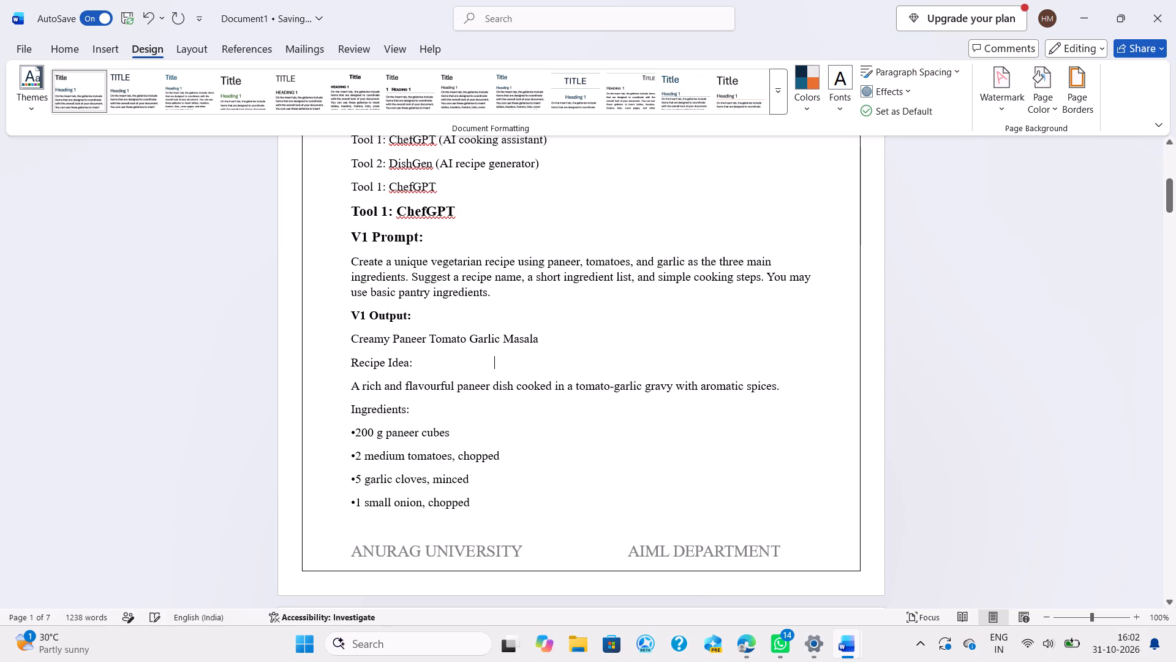
left_click_drag(348, 313, 447, 327)
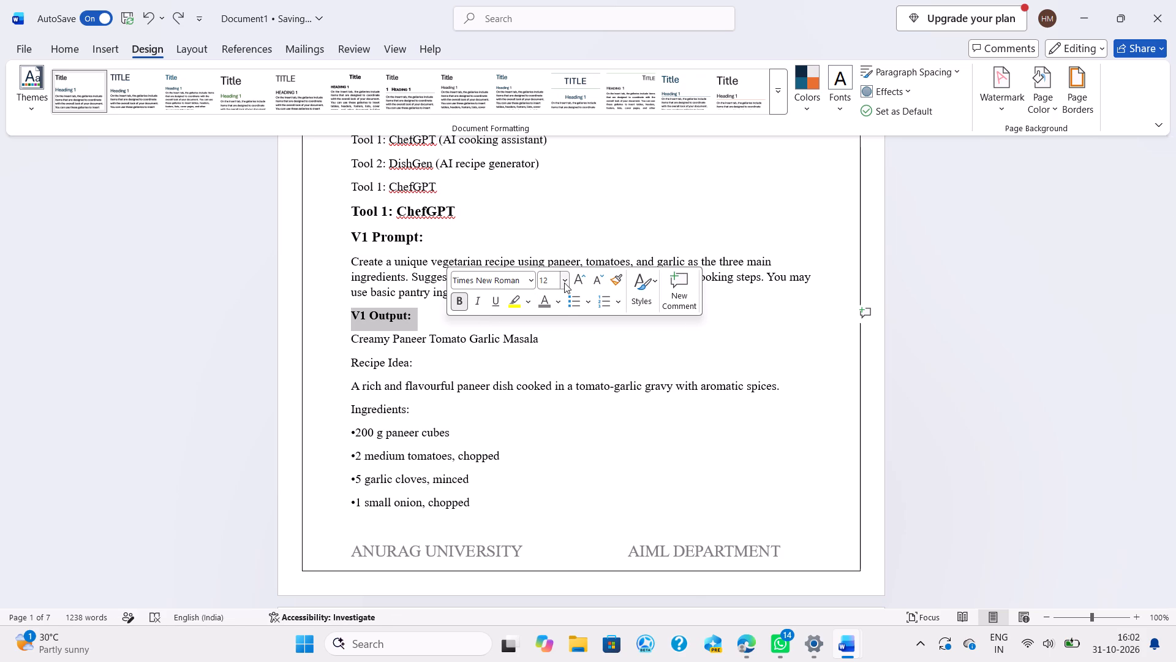
left_click(564, 283)
key("Down")
key("Down")
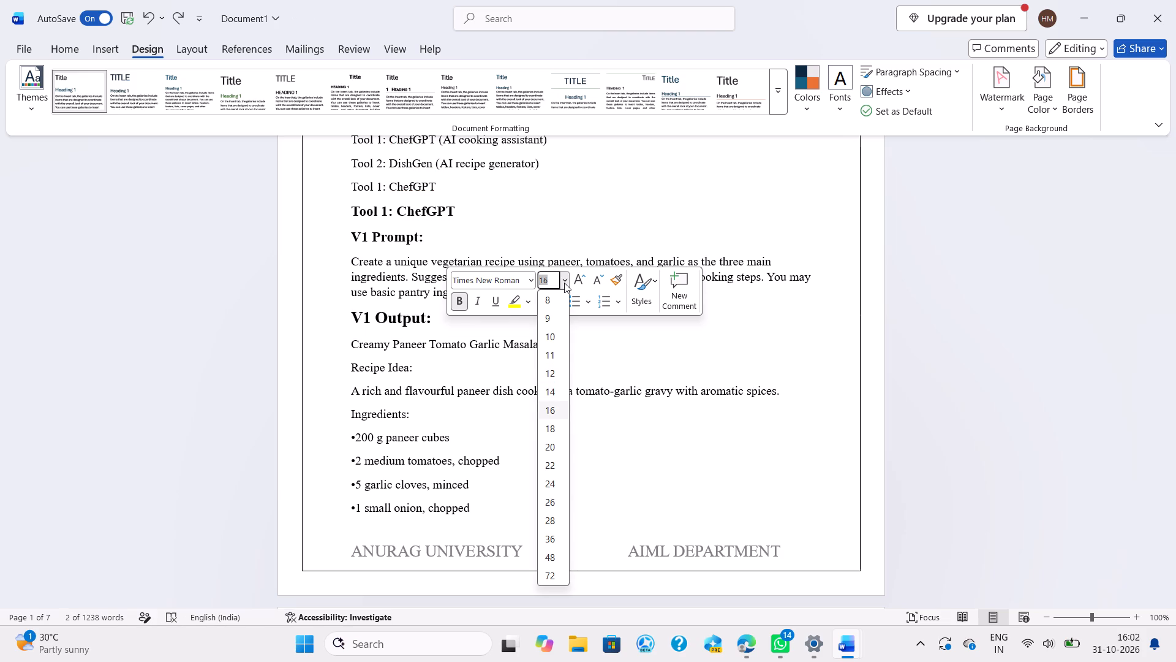
key("Up")
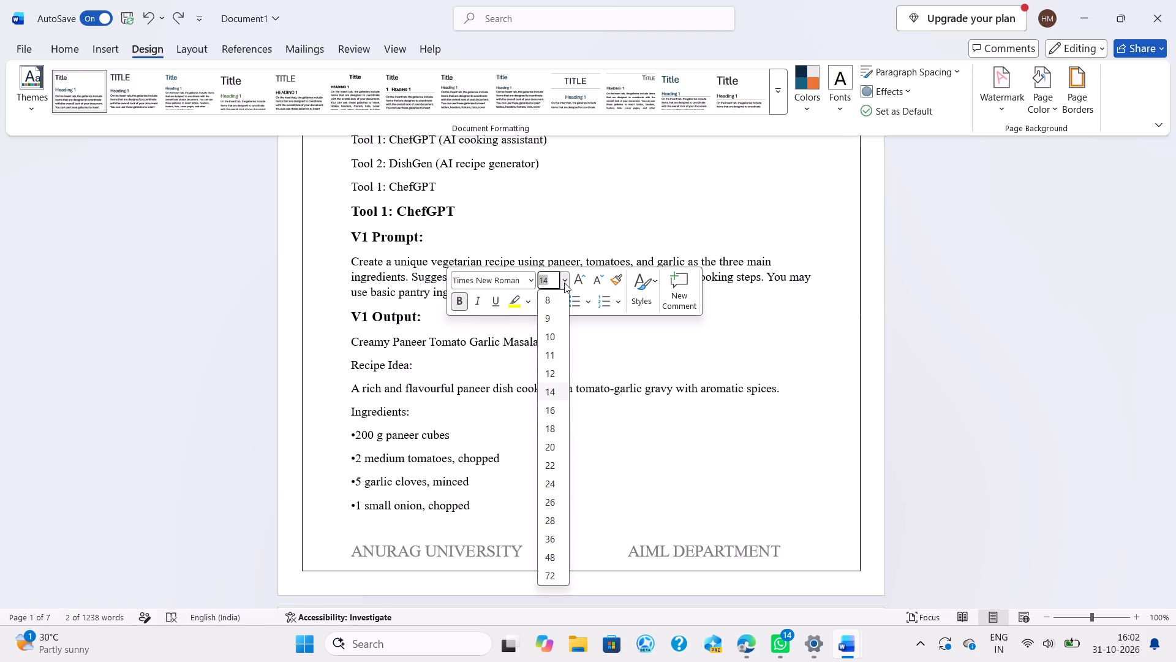
key("Return")
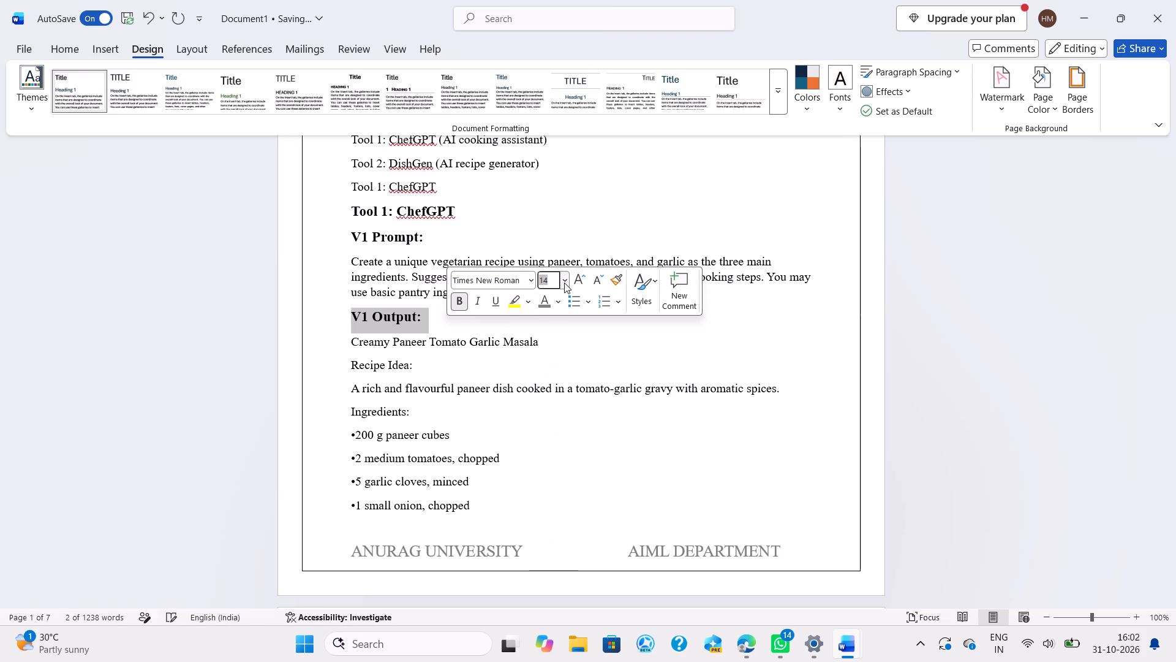
Set the V2 Prompt and V2 Output headings on page 2 to 14 pt.
scroll(543, 484, "down", 2)
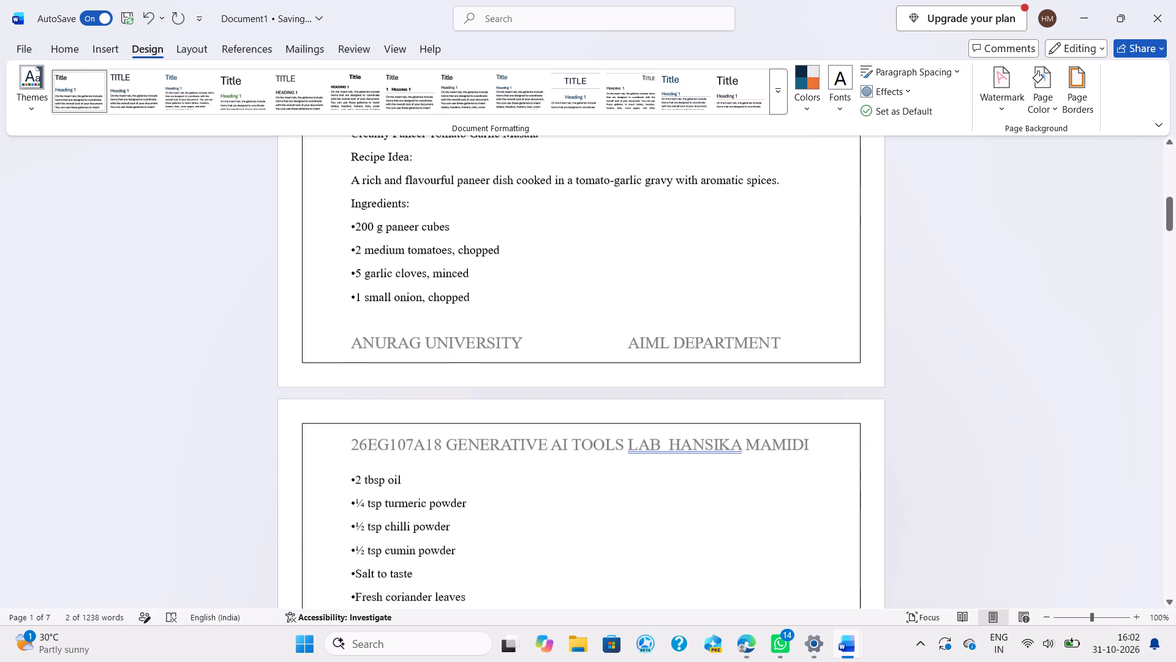
scroll(543, 484, "down", 2)
scroll(421, 349, "down", 1)
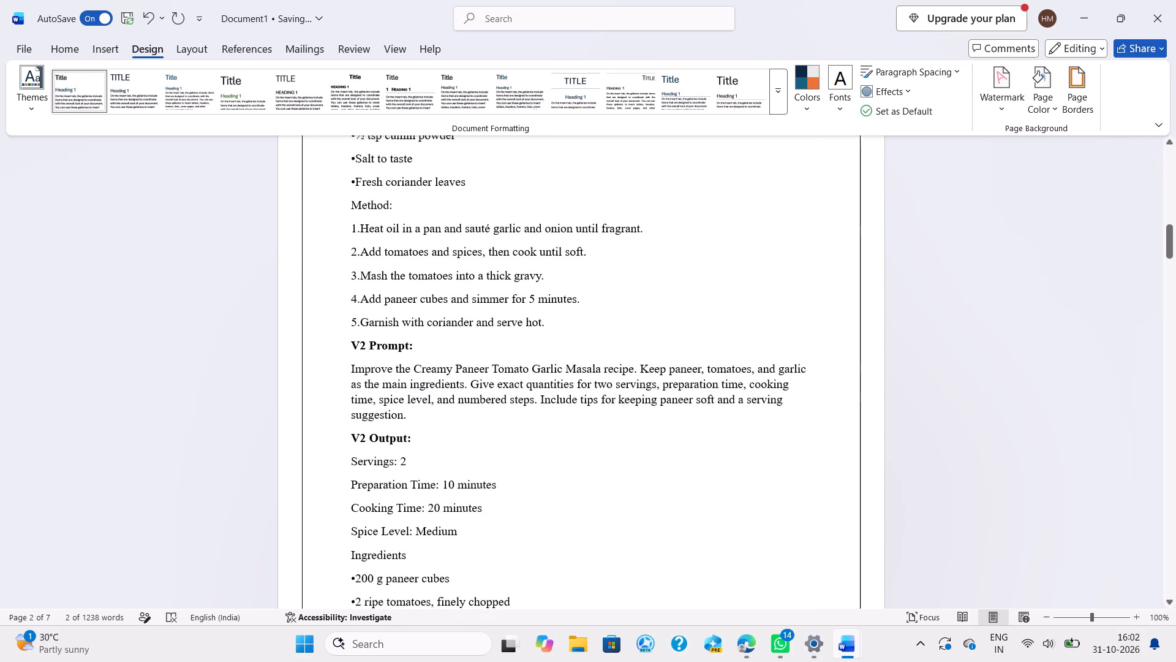
left_click_drag(343, 343, 449, 342)
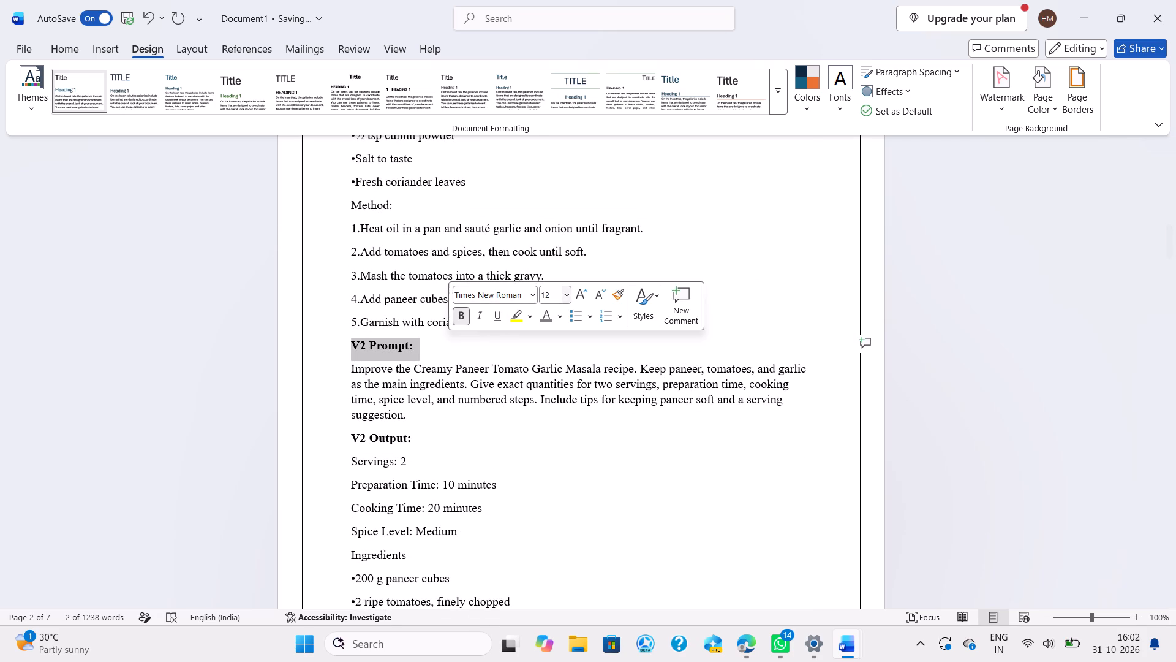
left_click(564, 298)
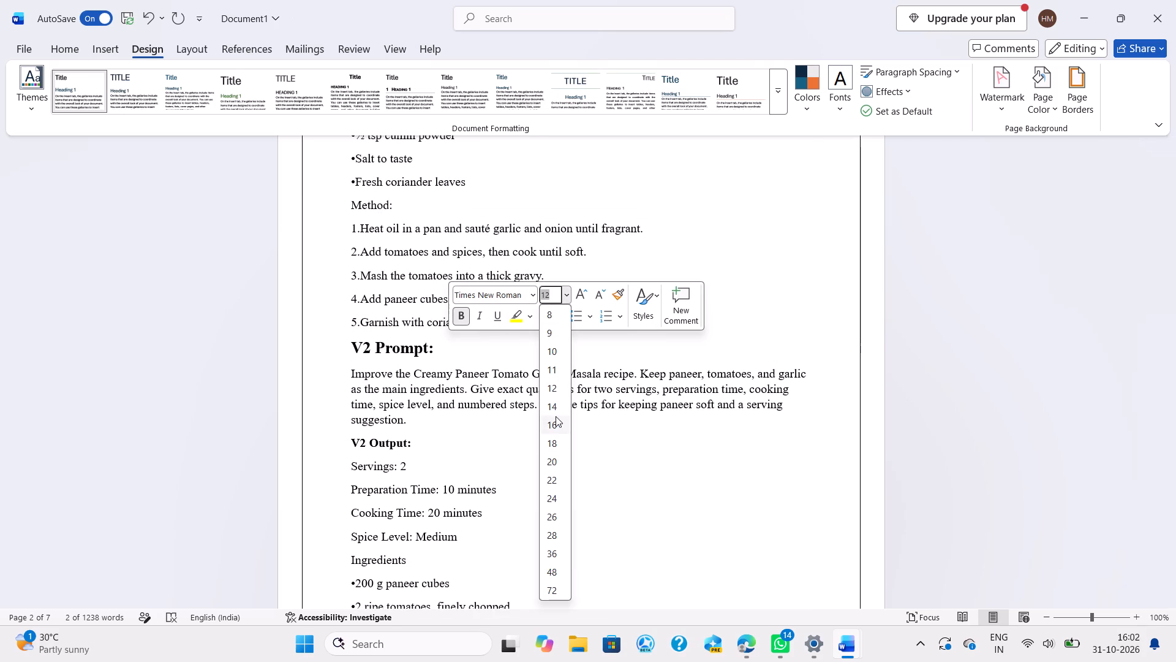
left_click(560, 411)
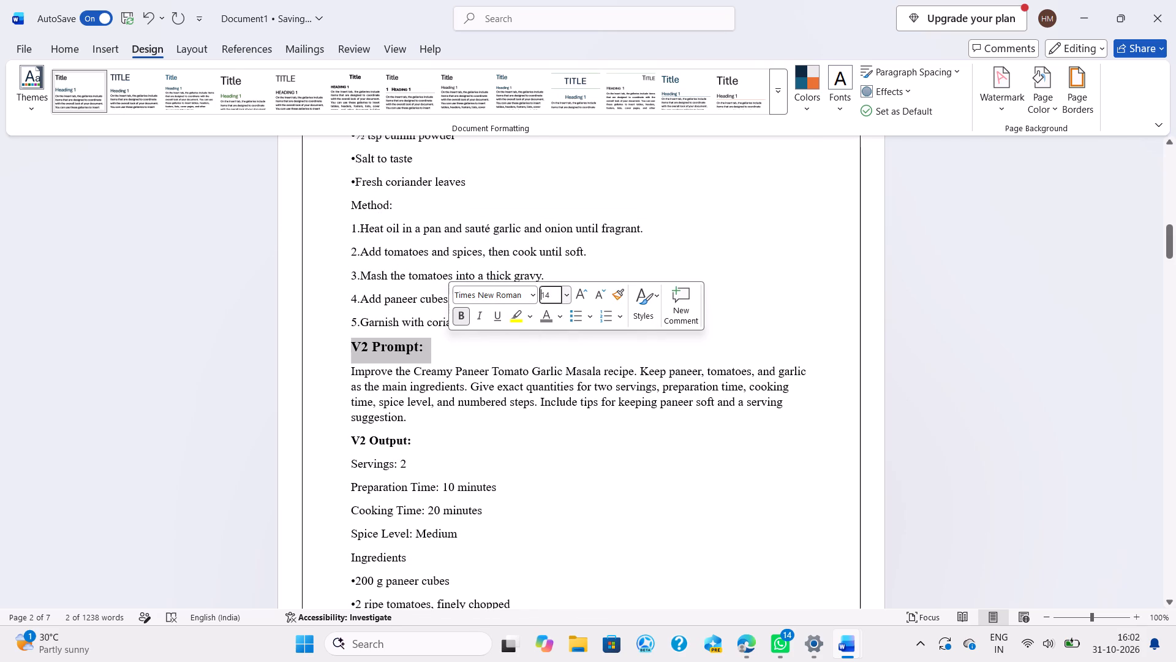
left_click_drag(347, 438, 432, 442)
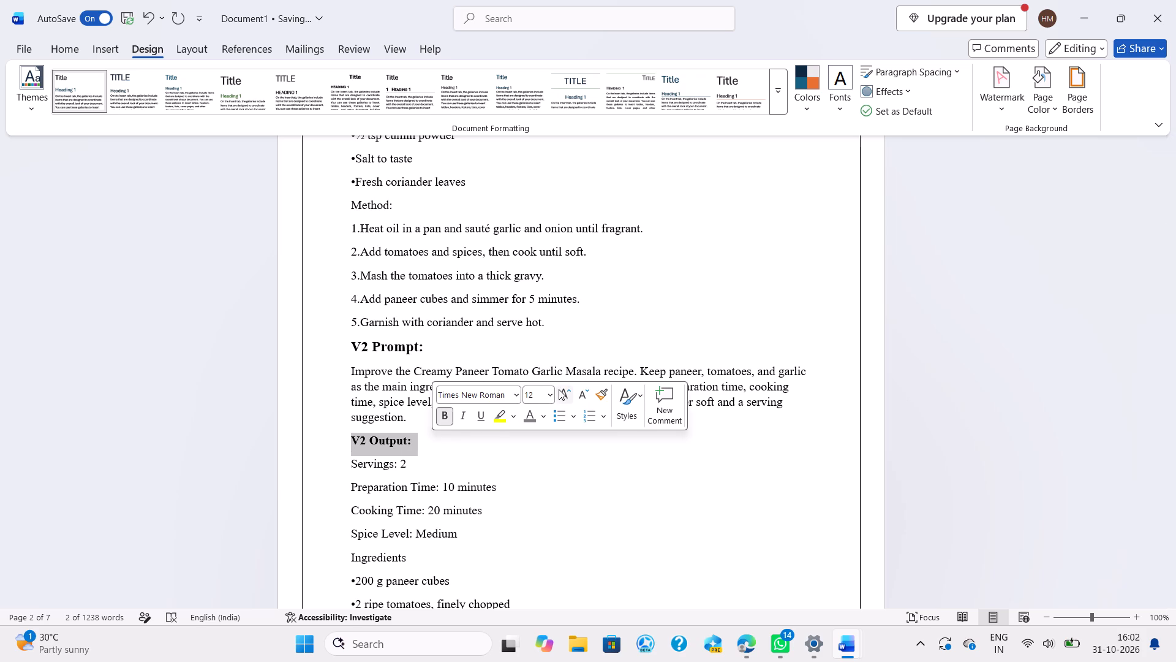
left_click(550, 392)
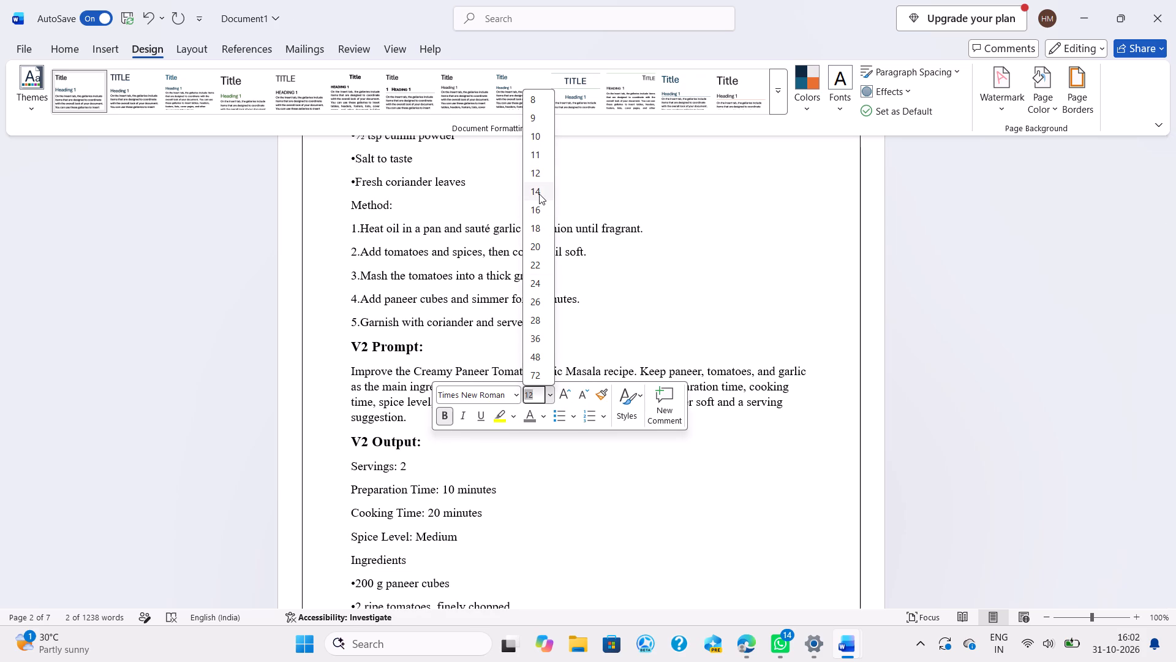
left_click(539, 194)
Set the V3 Prompt and V3 Output headings on page 3 to 14 pt.
scroll(434, 512, "down", 2)
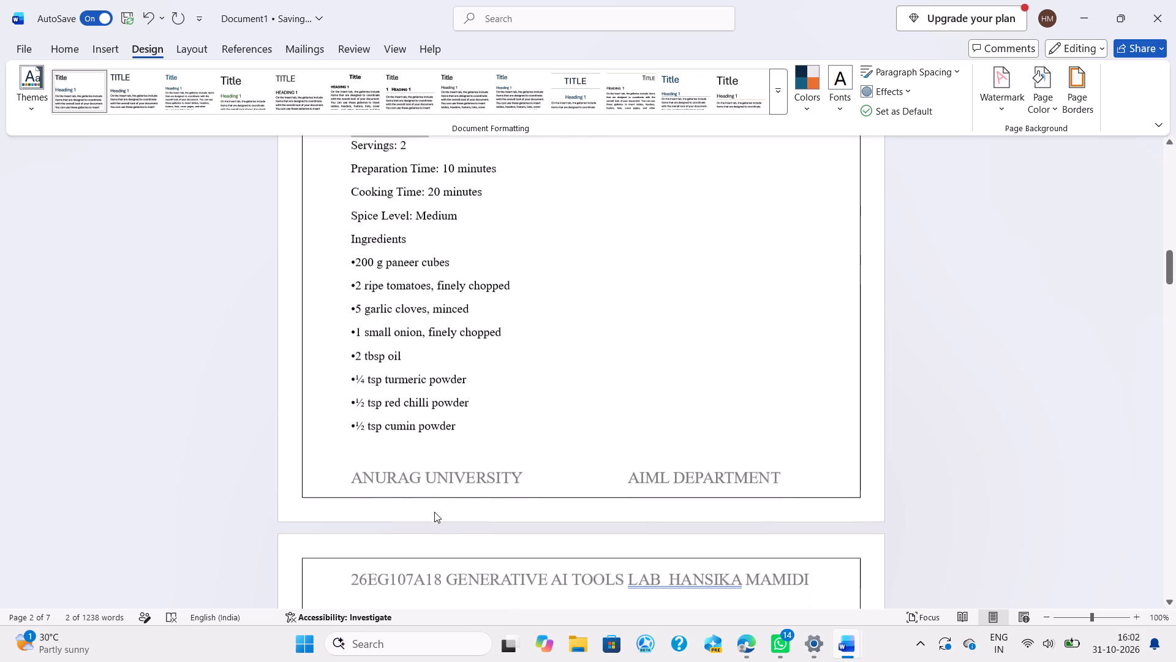
scroll(434, 512, "down", 6)
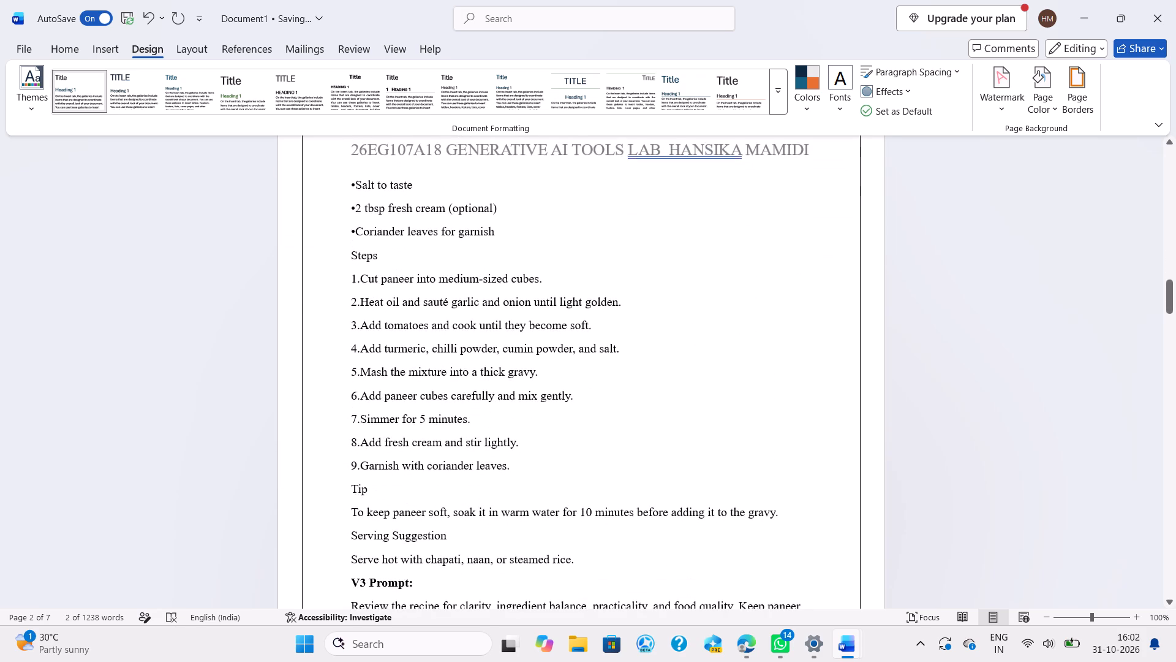
scroll(433, 512, "down", 2)
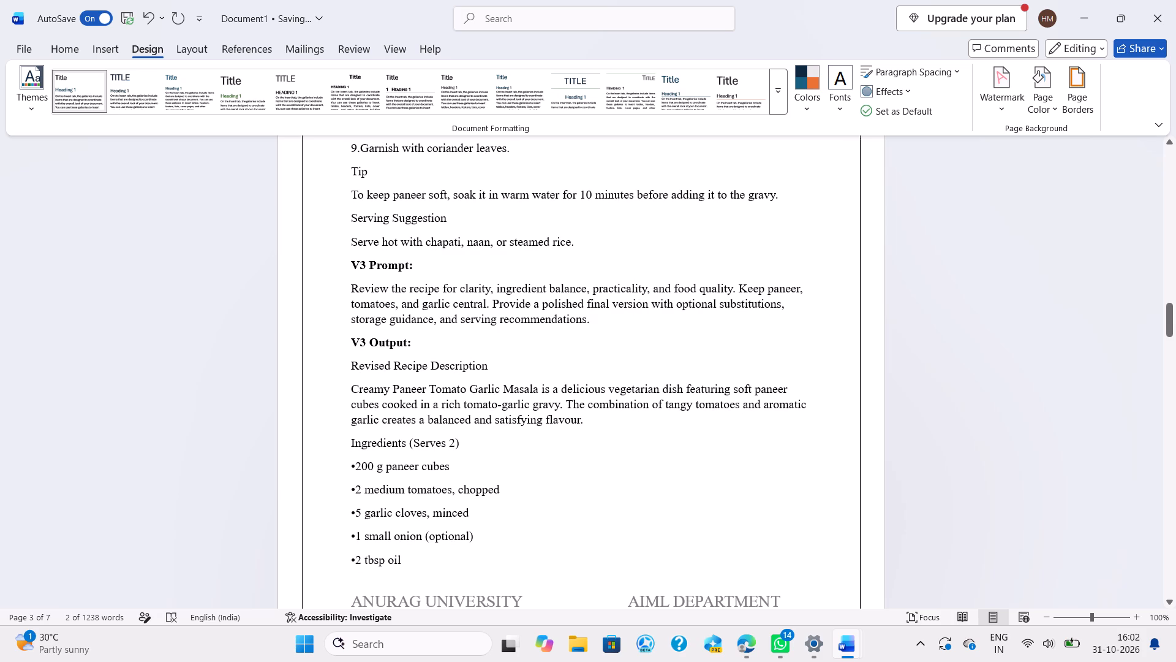
left_click_drag(352, 264, 418, 272)
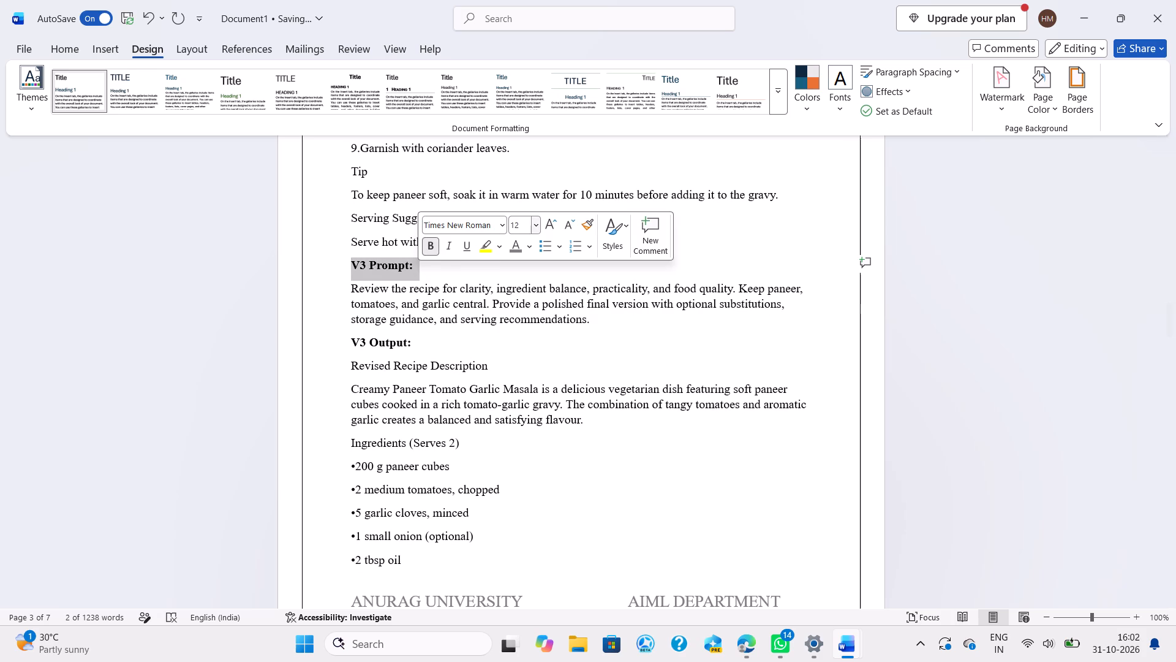
left_click(538, 229)
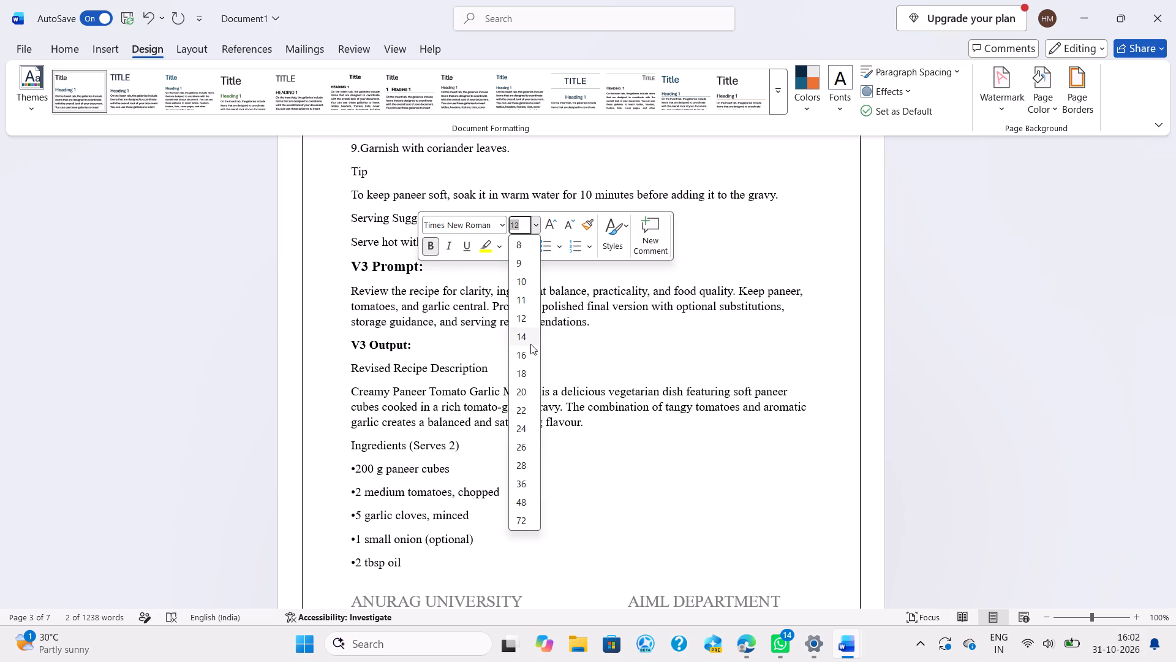
left_click(530, 344)
left_click_drag(330, 341, 371, 345)
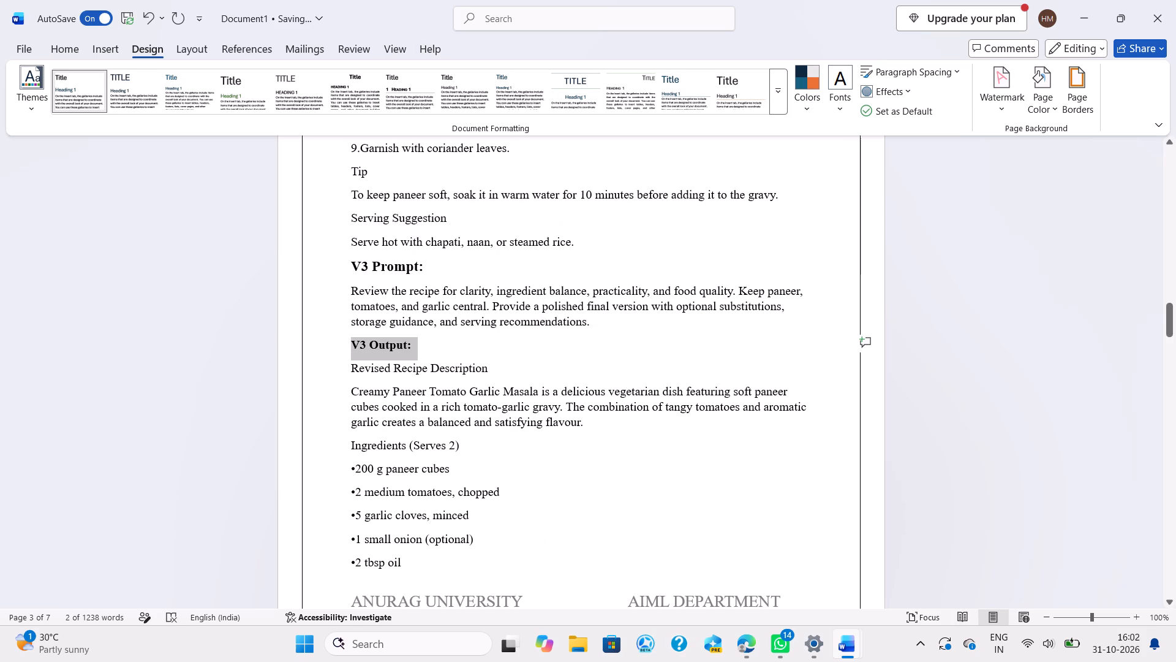
left_click_drag(371, 345, 407, 343)
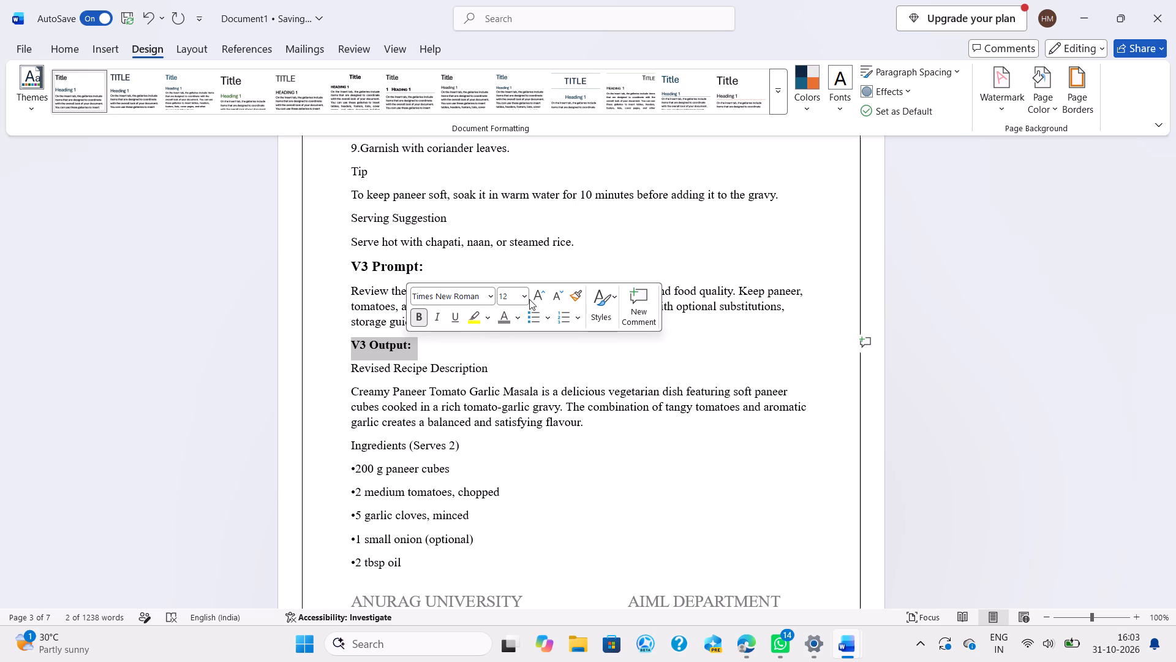
left_click(524, 299)
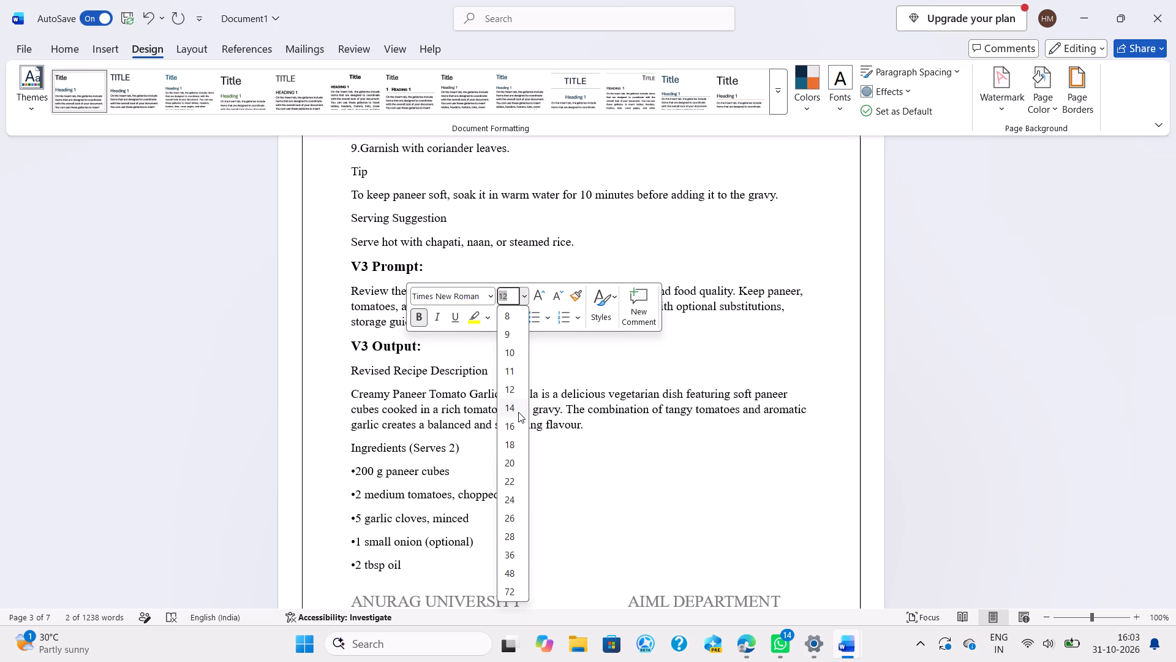
left_click(518, 412)
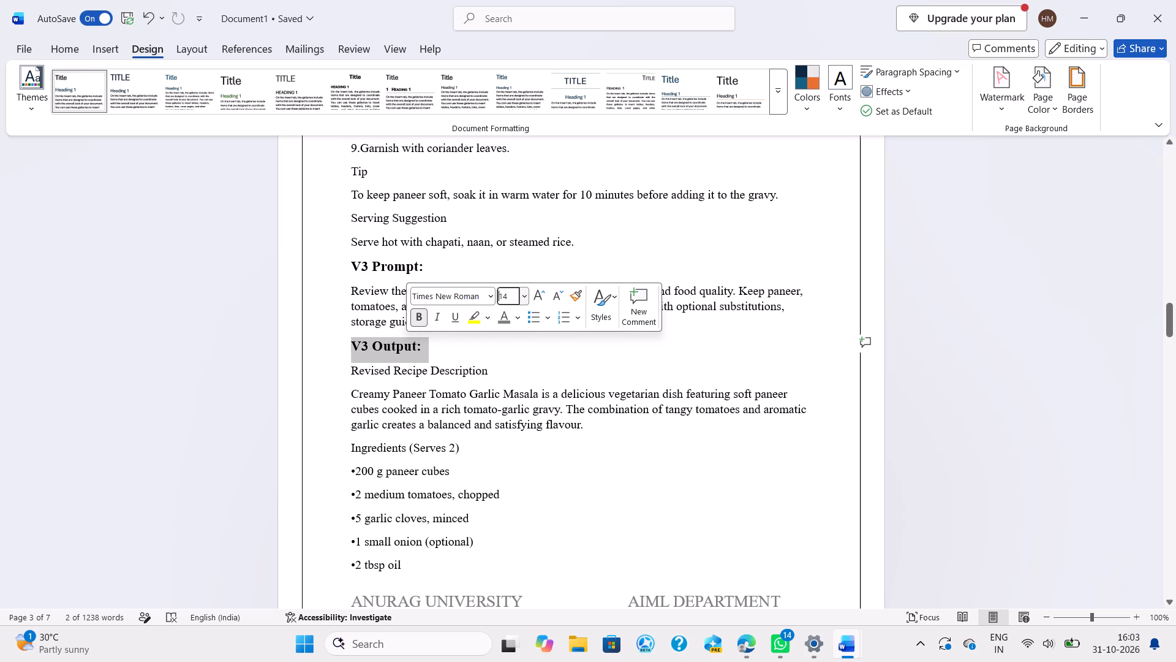
Set the "Tool 2: DishGen" heading and the V1 Prompt heading below it on page 4 to 14 pt.
scroll(541, 592, "down", 3)
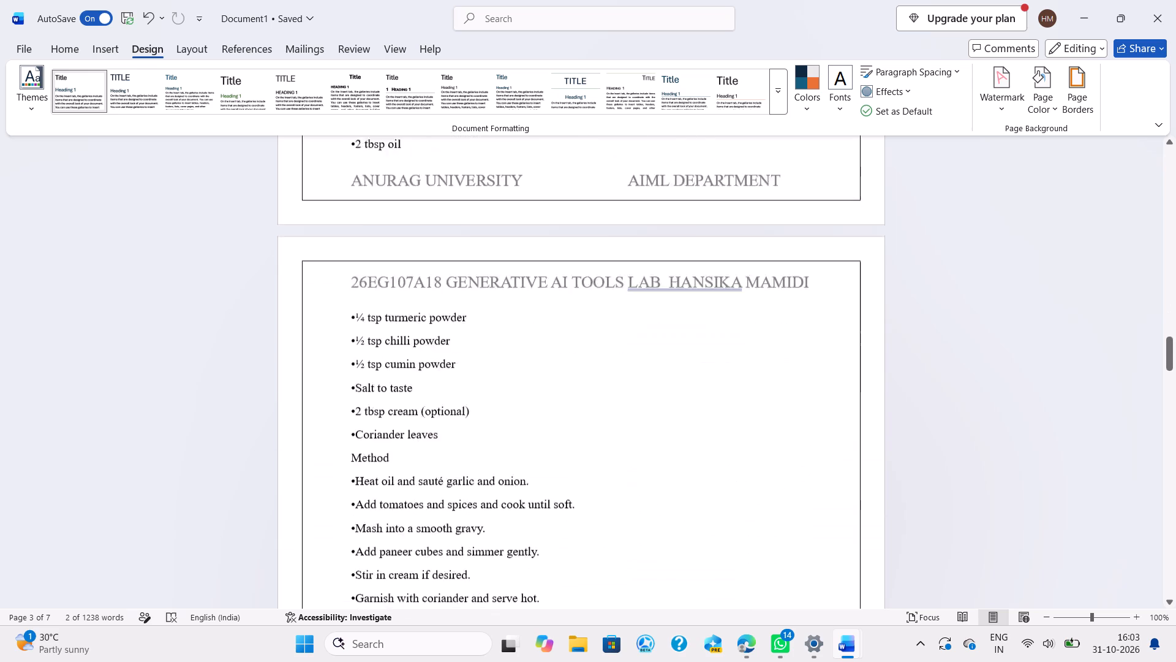
scroll(541, 592, "down", 1)
scroll(356, 440, "down", 1)
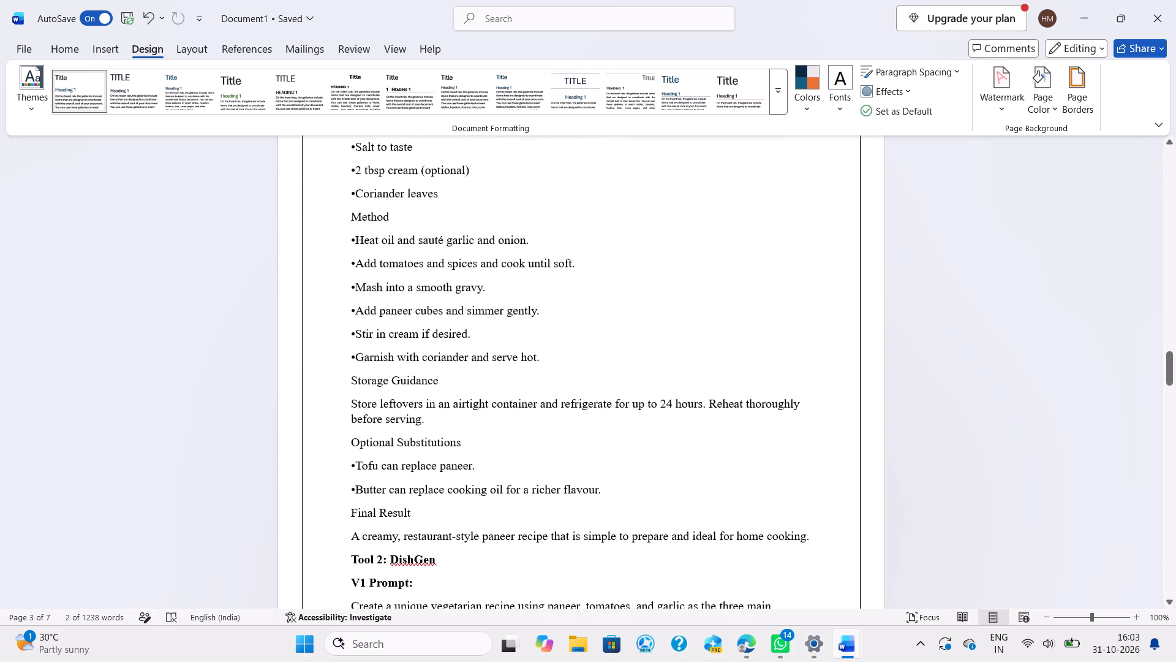
scroll(356, 440, "down", 1)
left_click_drag(349, 474, 371, 474)
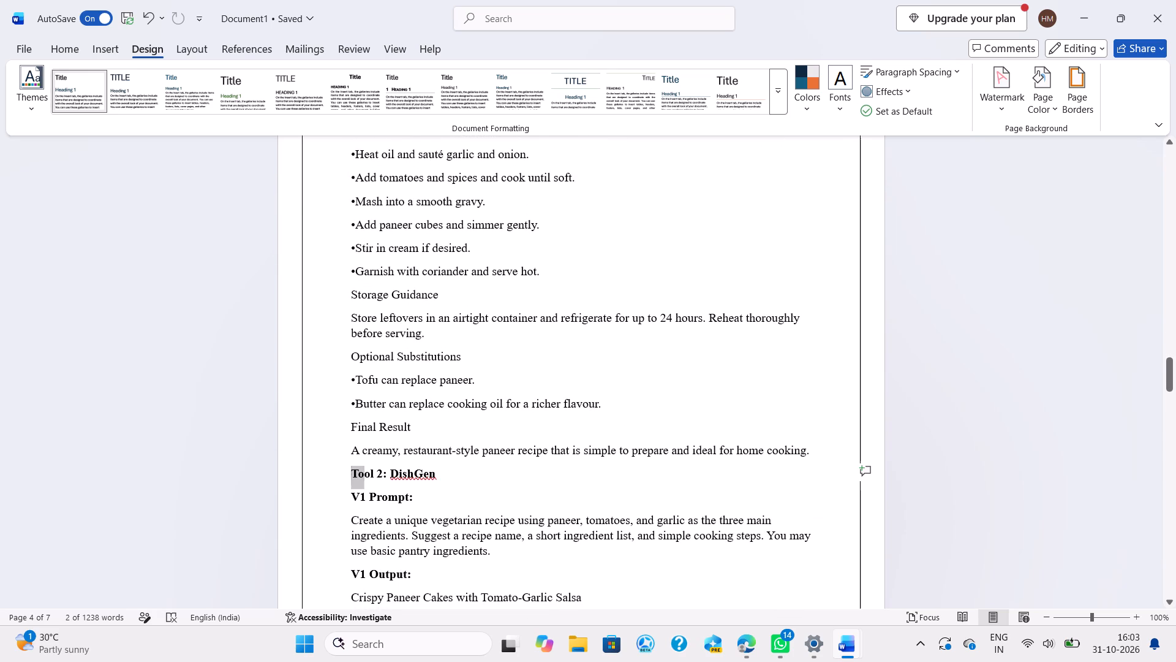
left_click_drag(371, 474, 414, 495)
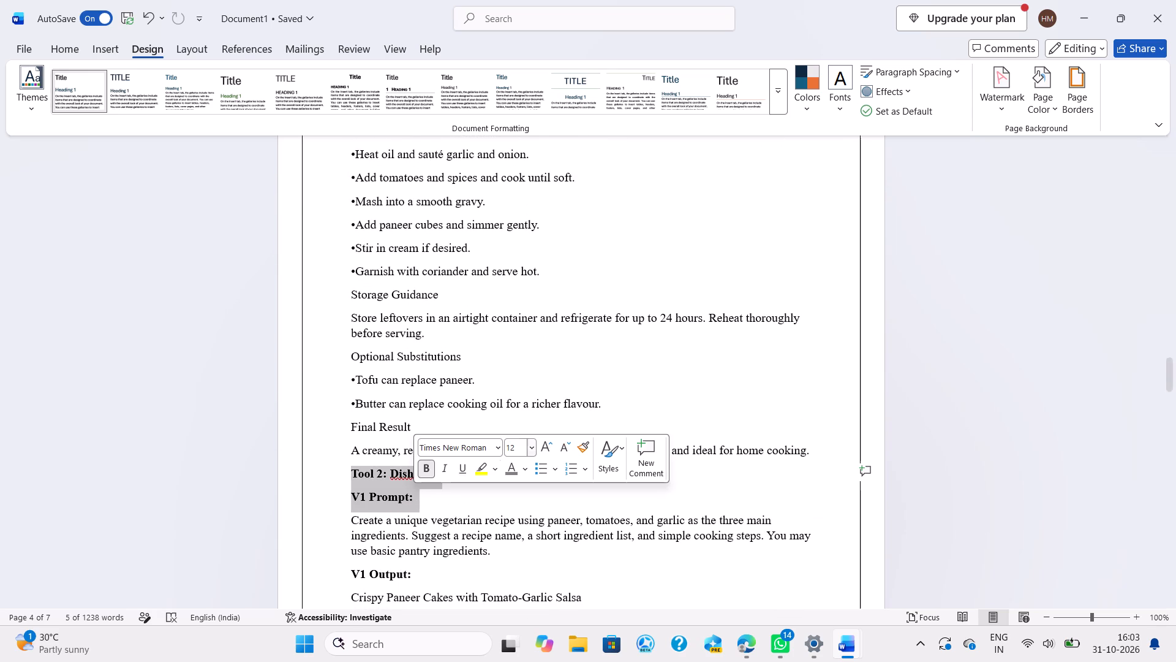
left_click(533, 447)
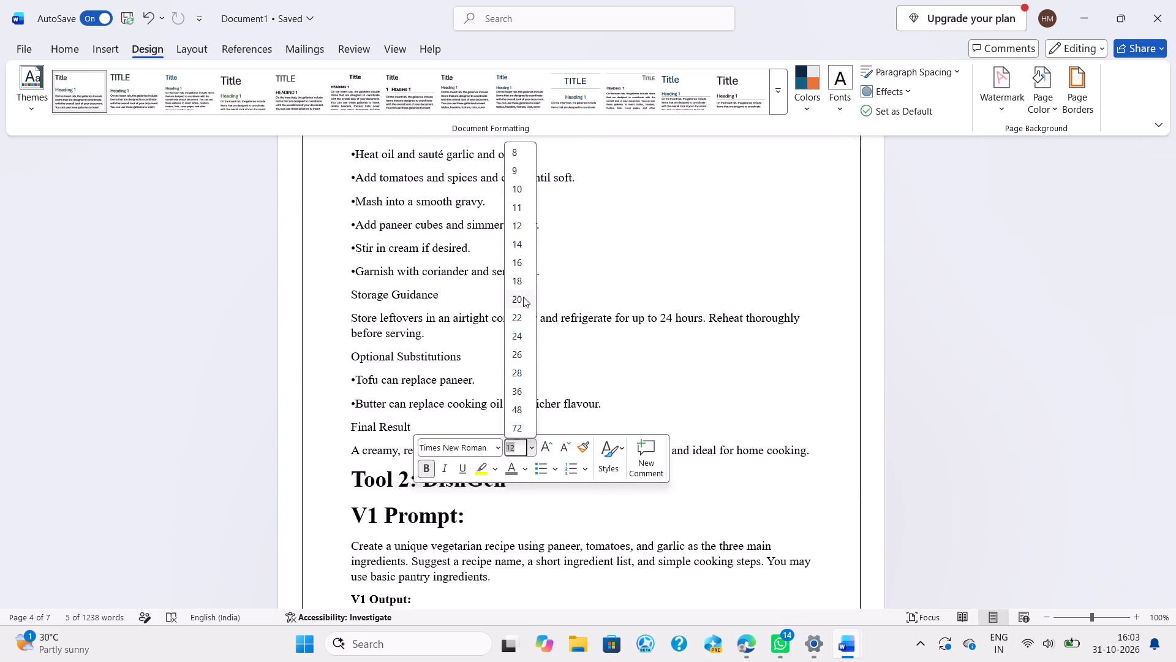
left_click(529, 251)
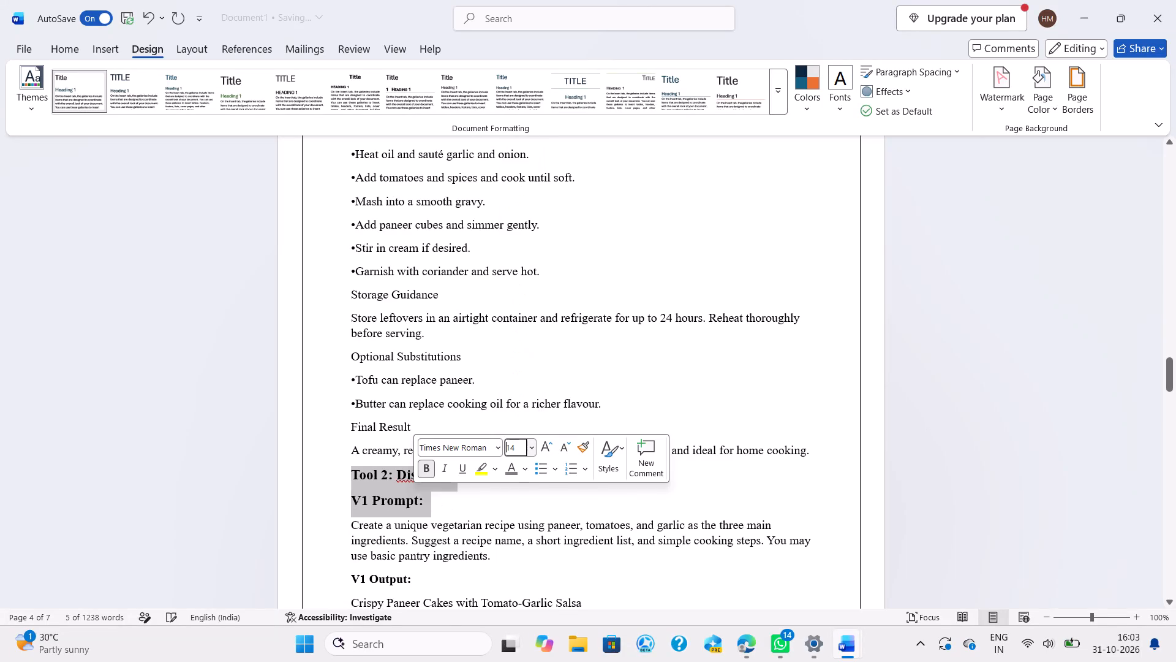
left_click(529, 251)
Set the V1 Output heading of the DishGen section on page 4 to 14 pt.
scroll(529, 251, "down", 2)
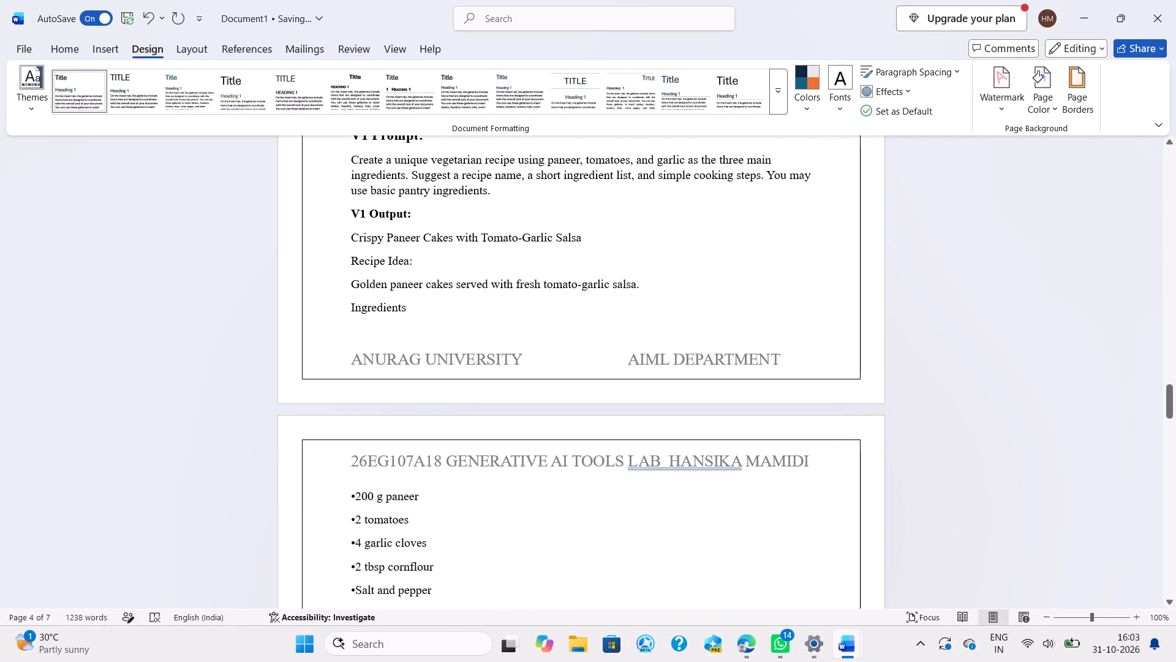
left_click_drag(349, 211, 420, 217)
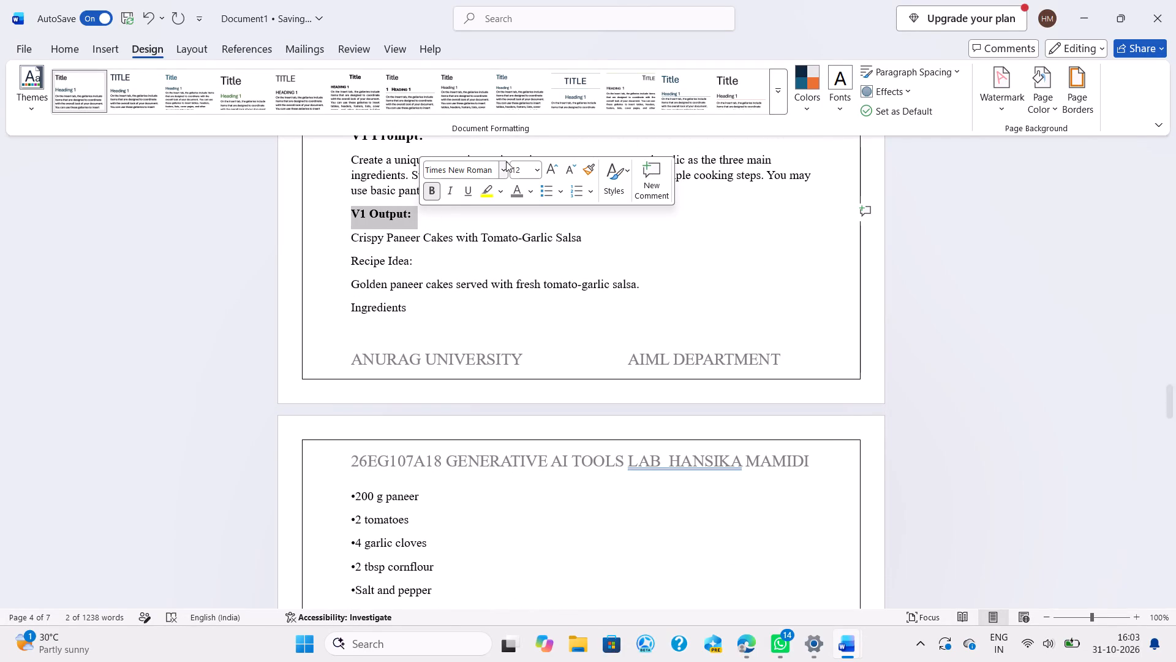
left_click(539, 170)
left_click(522, 279)
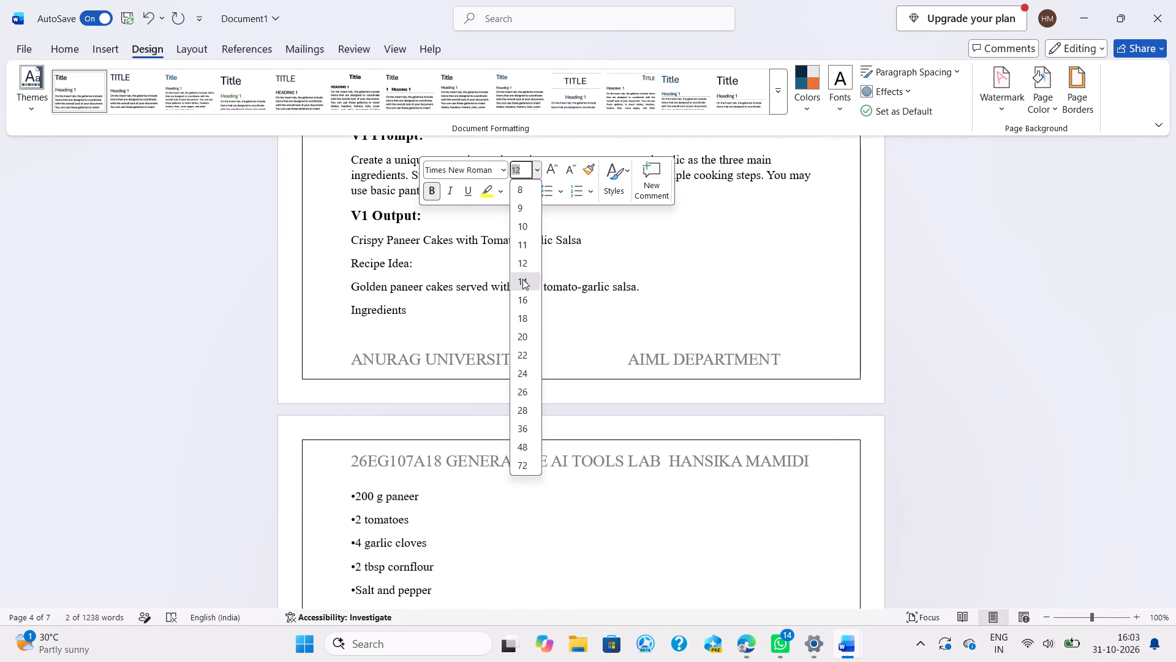
Set the V2 Prompt and V2 Output headings of the DishGen section on page 5 to 14 pt.
scroll(522, 279, "down", 1)
scroll(375, 354, "down", 4)
left_click_drag(345, 305, 408, 309)
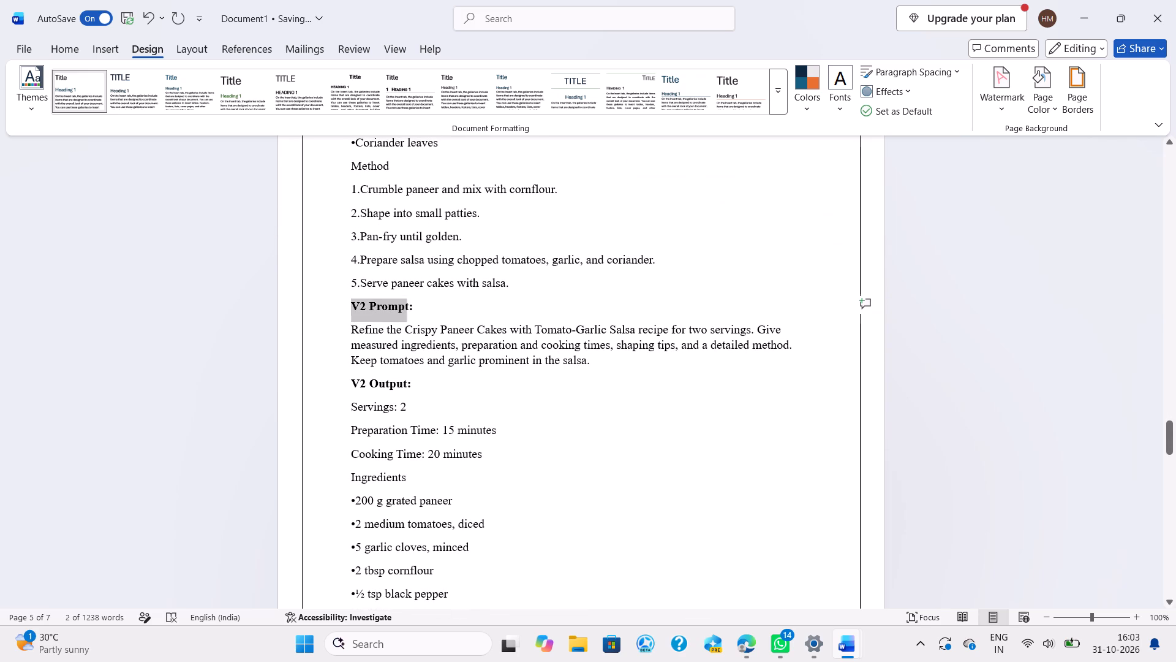
left_click_drag(408, 309, 429, 313)
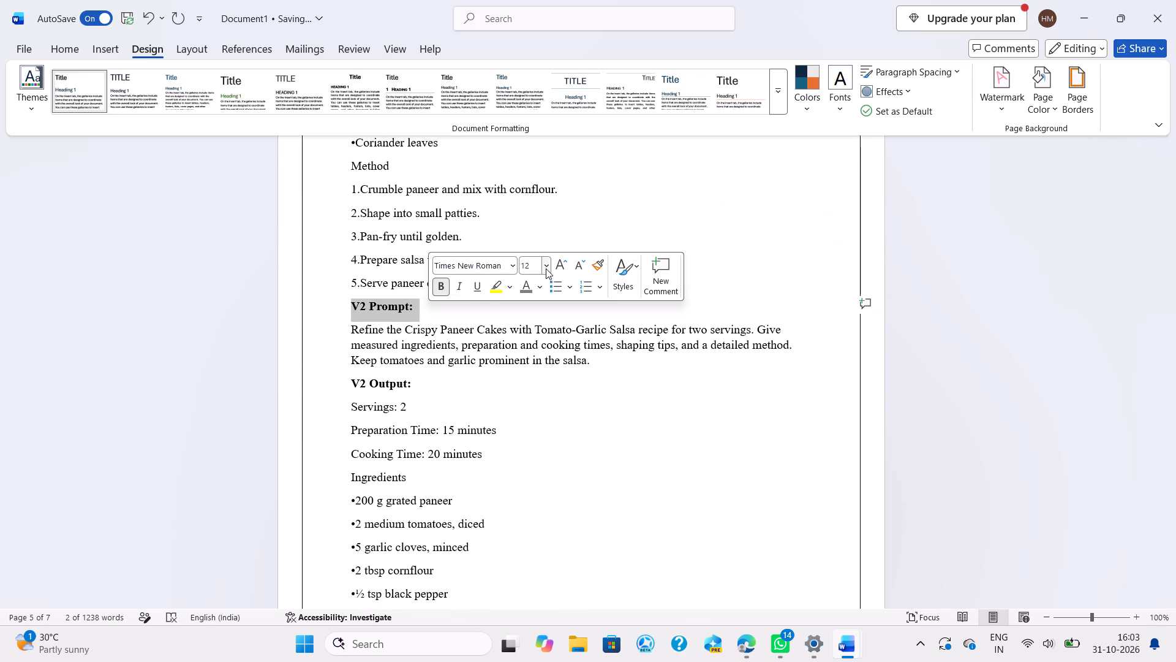
left_click(546, 268)
left_click(537, 379)
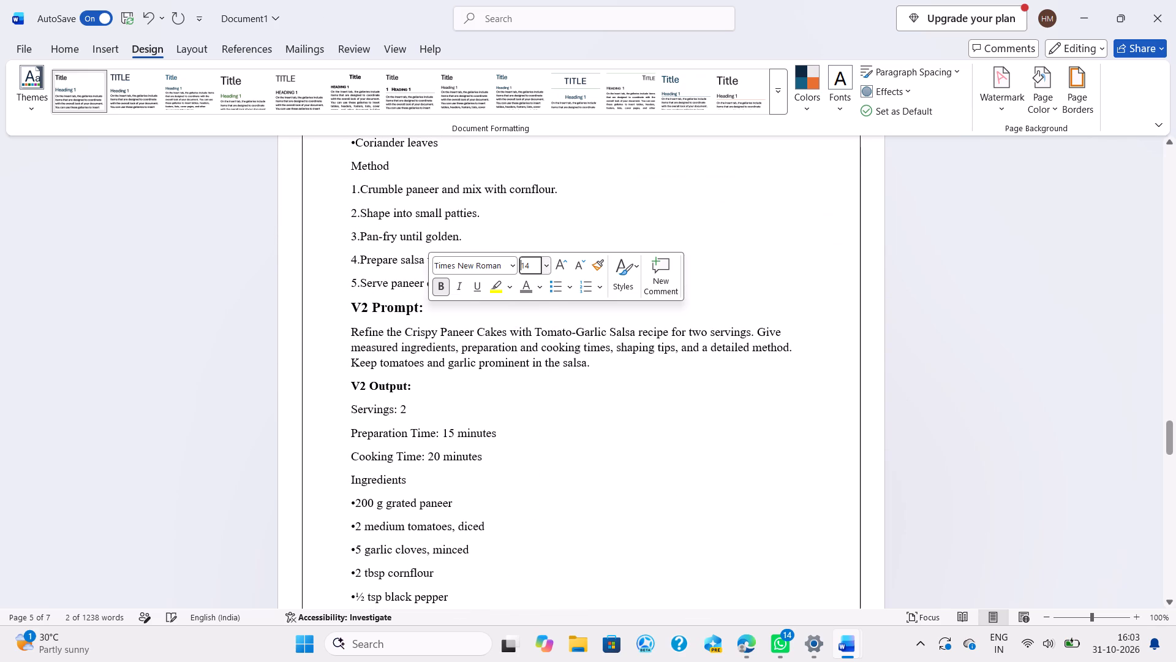
left_click_drag(347, 379, 437, 393)
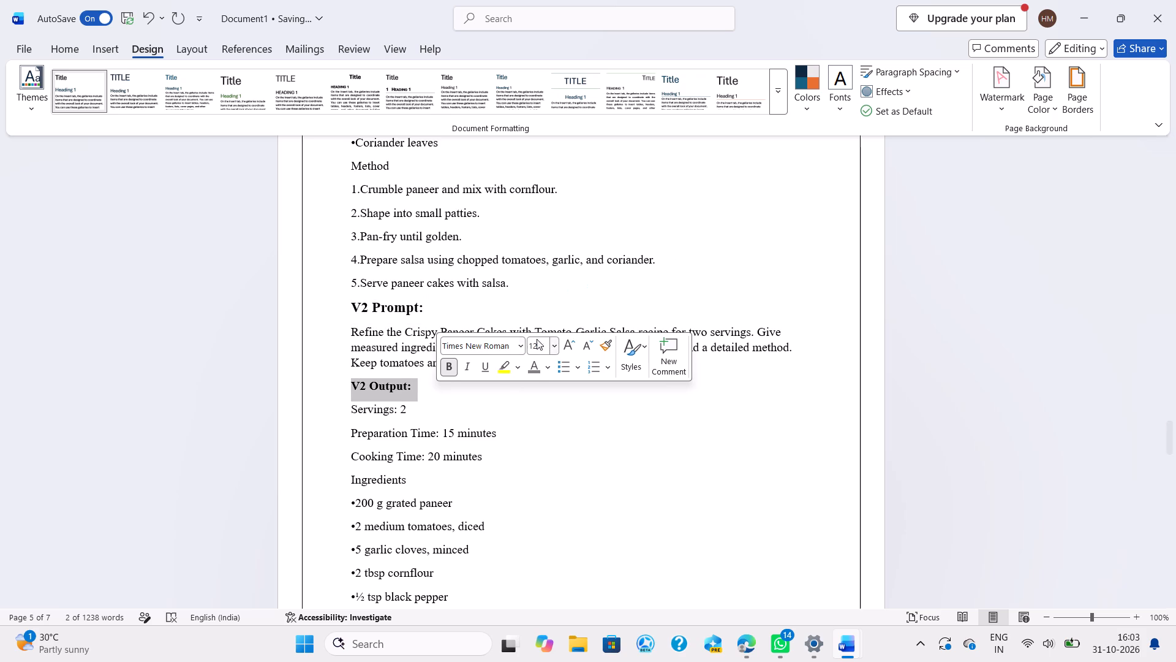
left_click(556, 340)
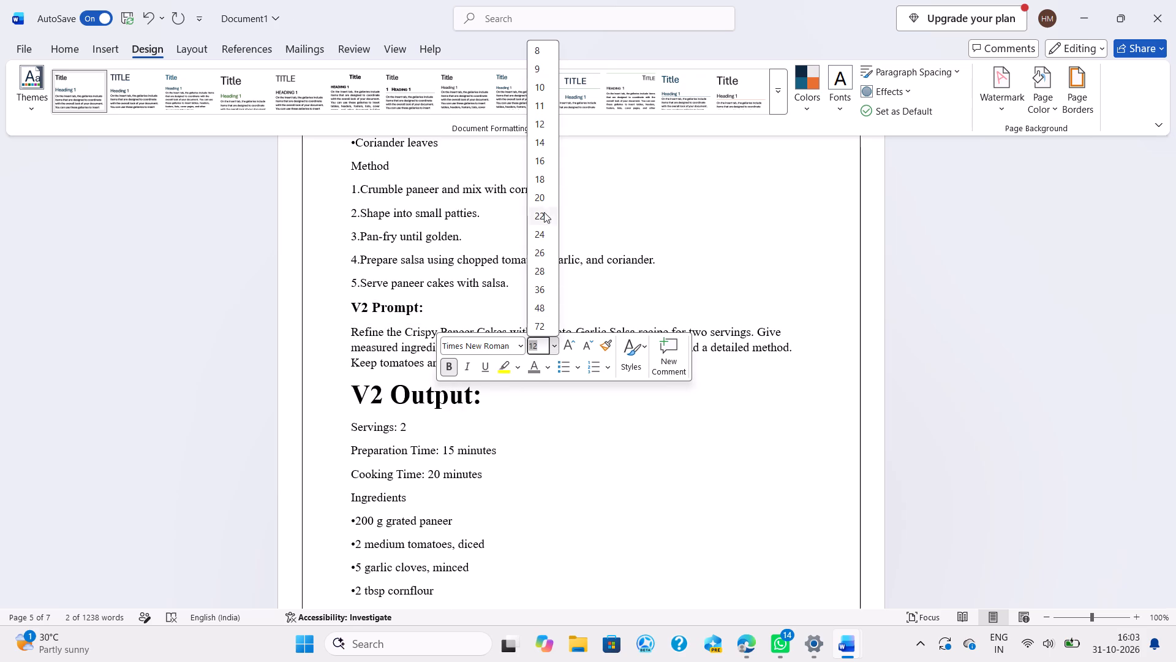
left_click(543, 143)
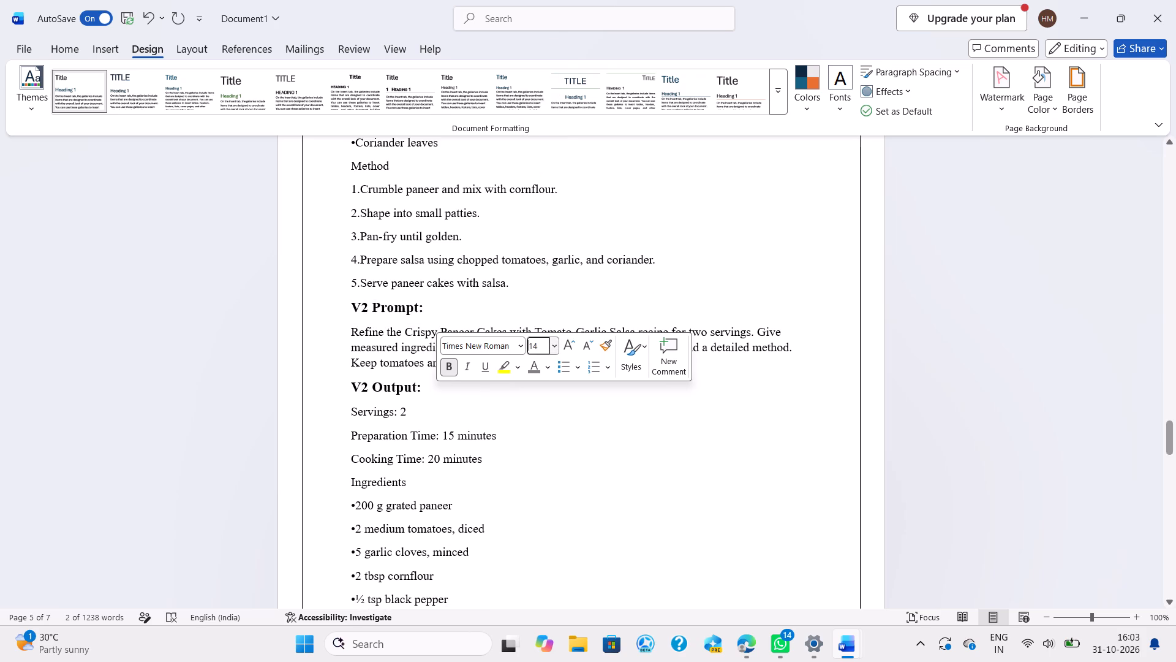
Set the V3 Prompt heading of the DishGen section on page 6 to 14 pt.
scroll(412, 306, "down", 7)
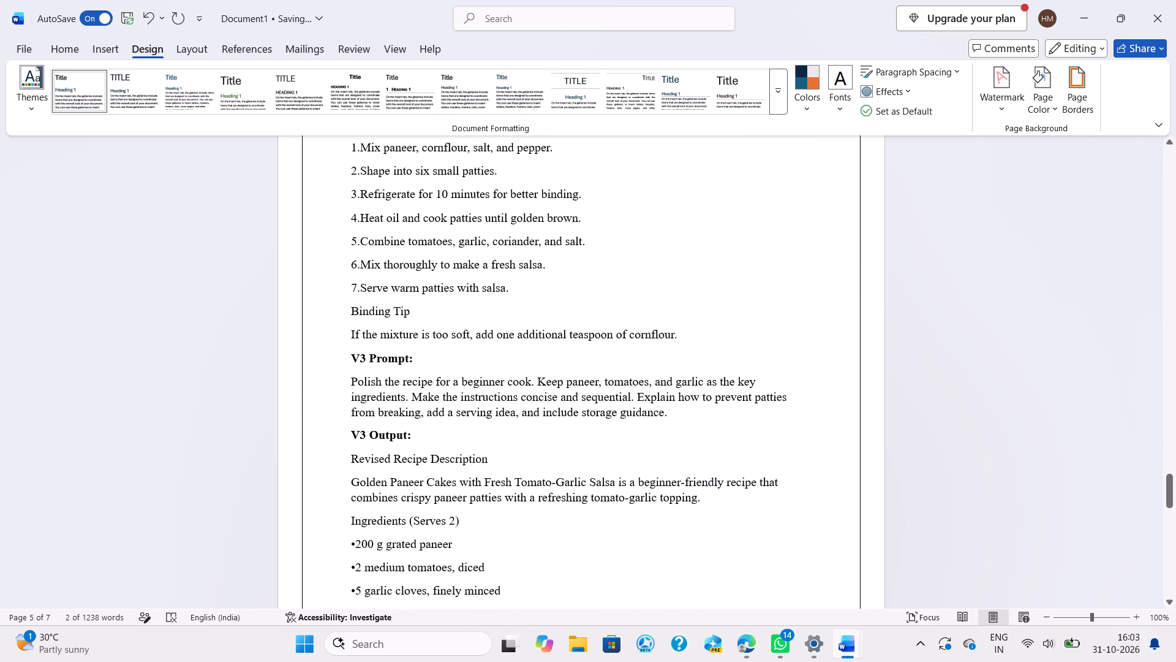
left_click_drag(348, 359, 445, 356)
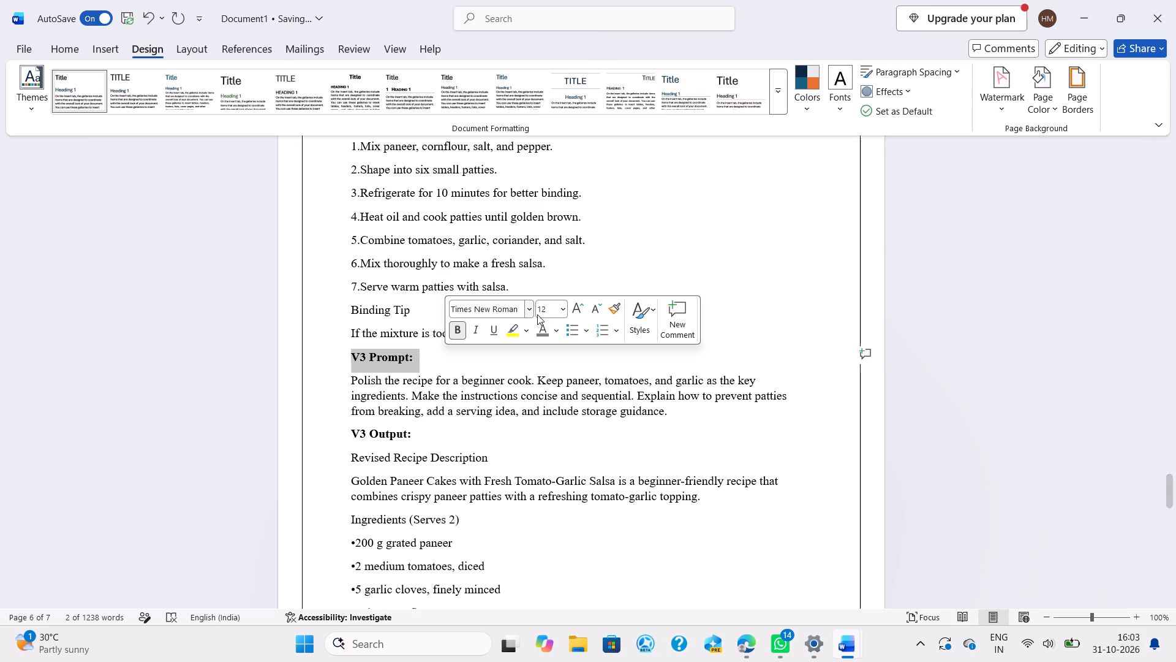
left_click(562, 310)
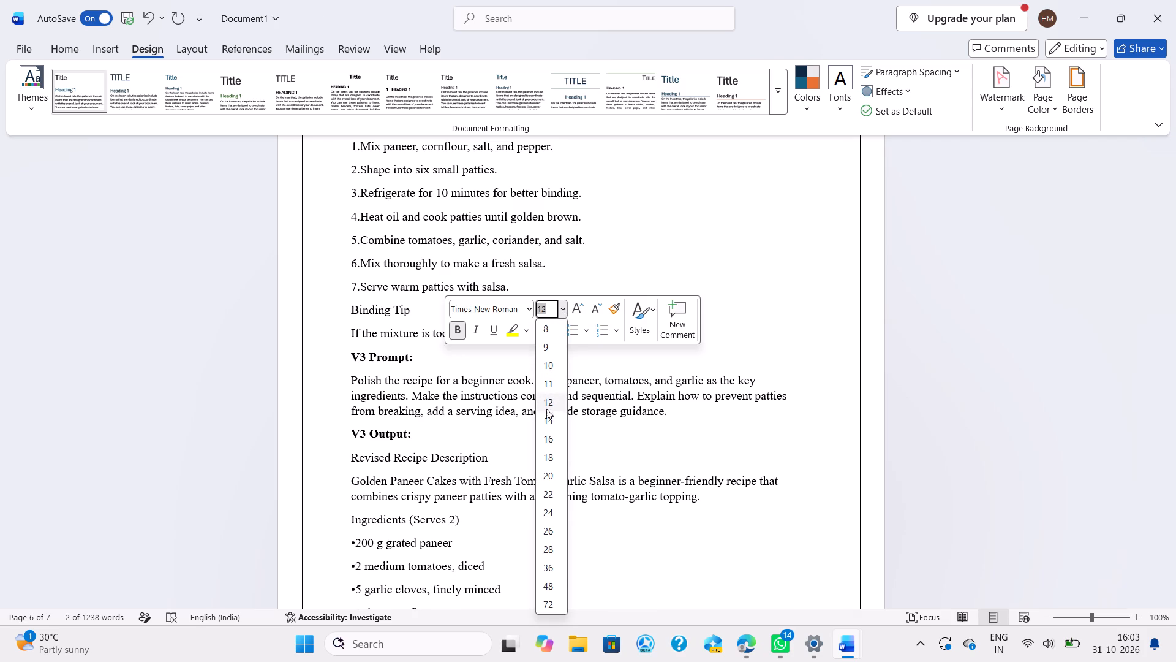
left_click(547, 424)
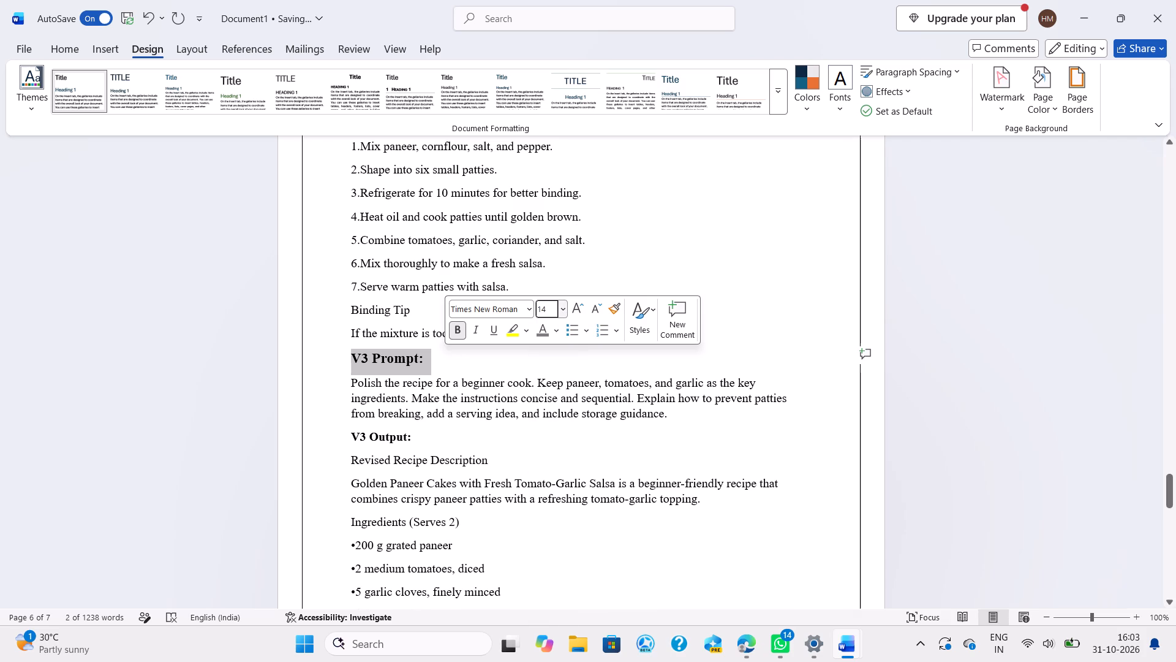
Set the V3 Output heading of the DishGen section on page 6 to 14 pt.
left_click_drag(349, 435, 458, 438)
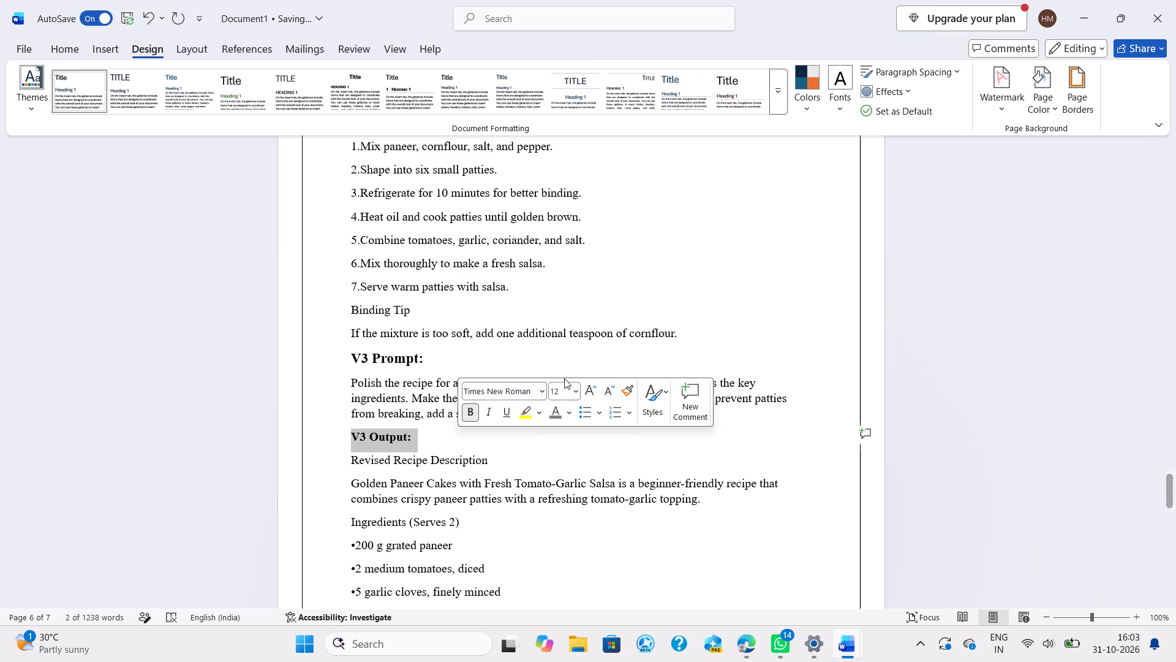
left_click(574, 387)
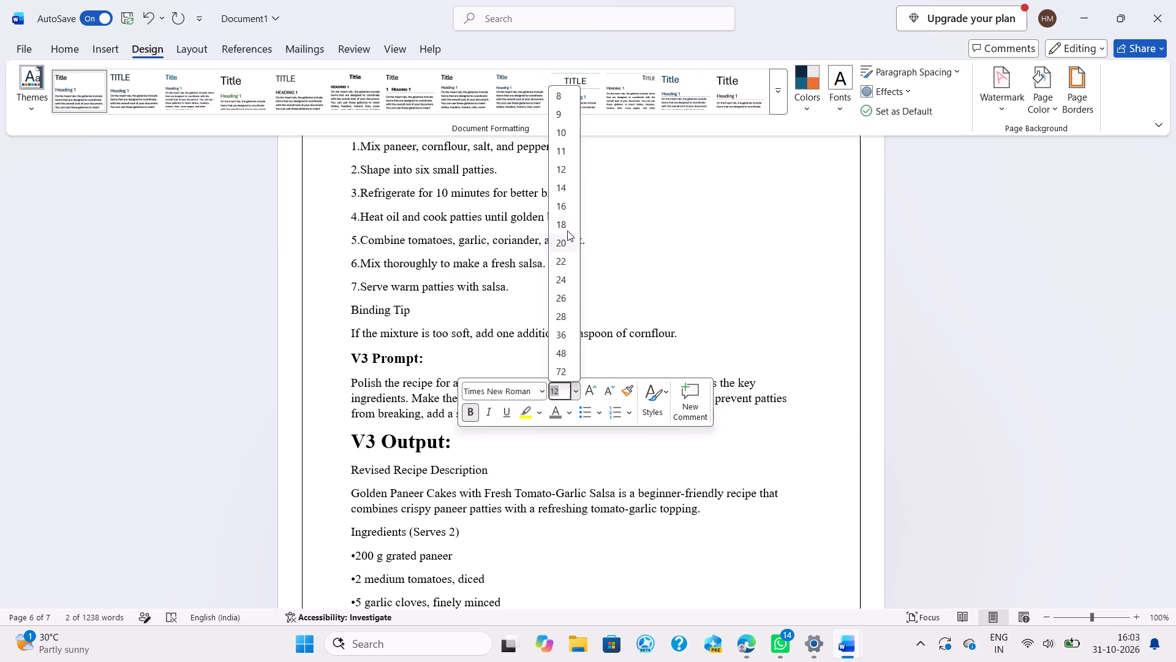
left_click(566, 193)
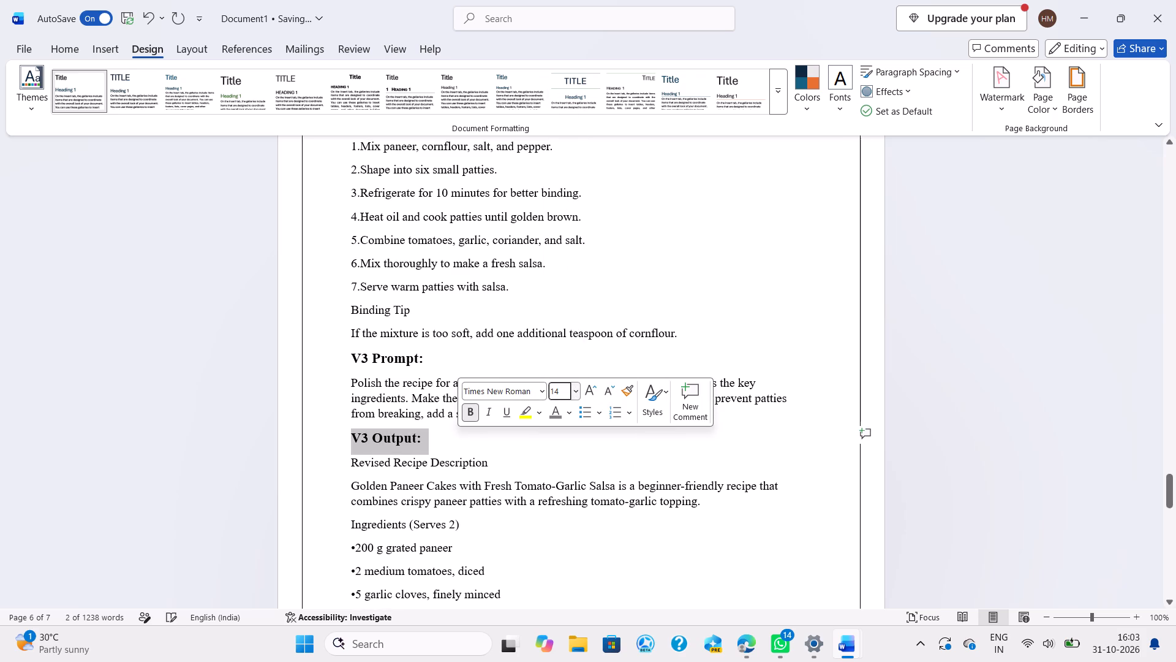
Set the EVALUATION heading above the criteria table on page 7 to 14 pt.
scroll(464, 470, "down", 7)
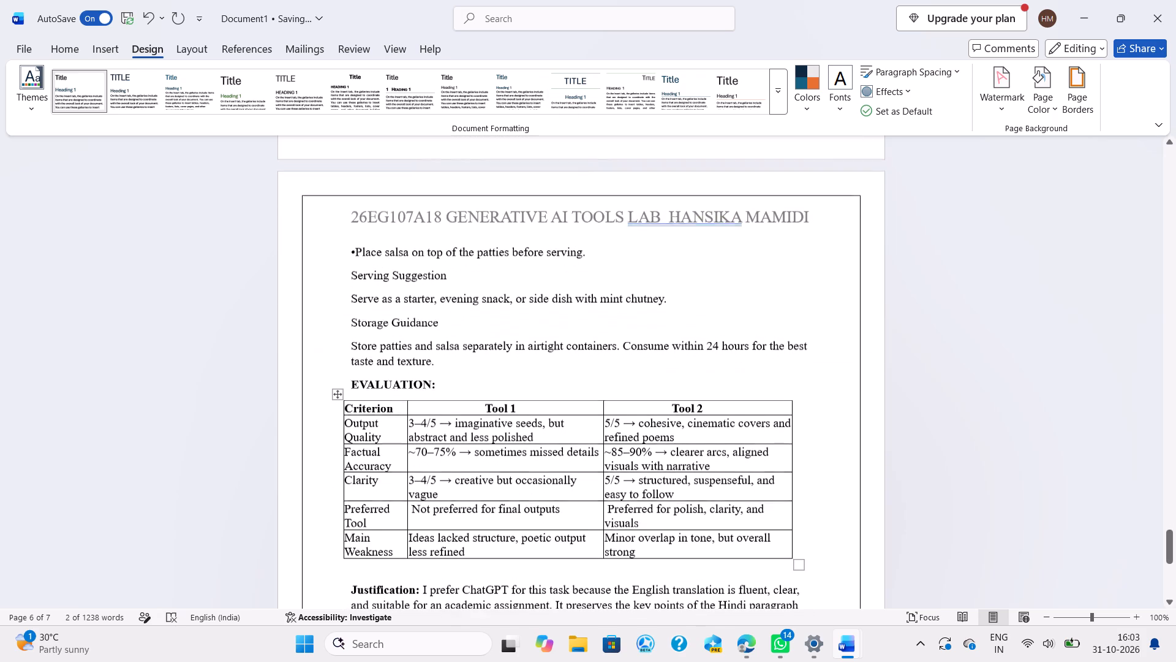
left_click_drag(346, 376, 464, 403)
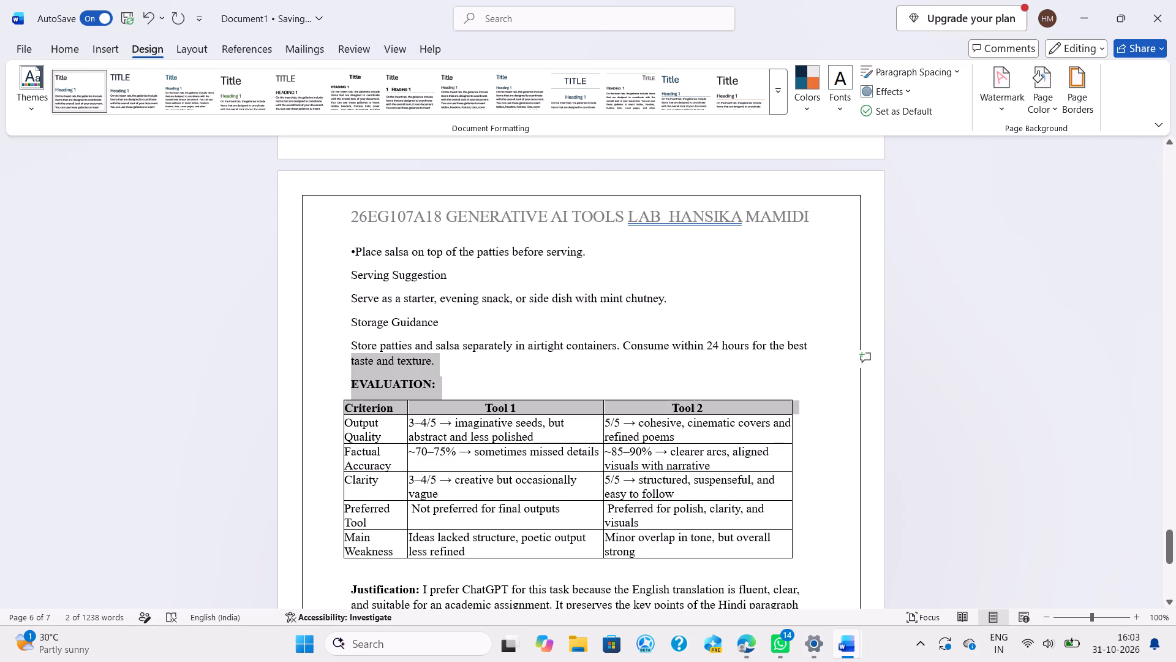
left_click_drag(464, 403, 463, 386)
left_click(463, 386)
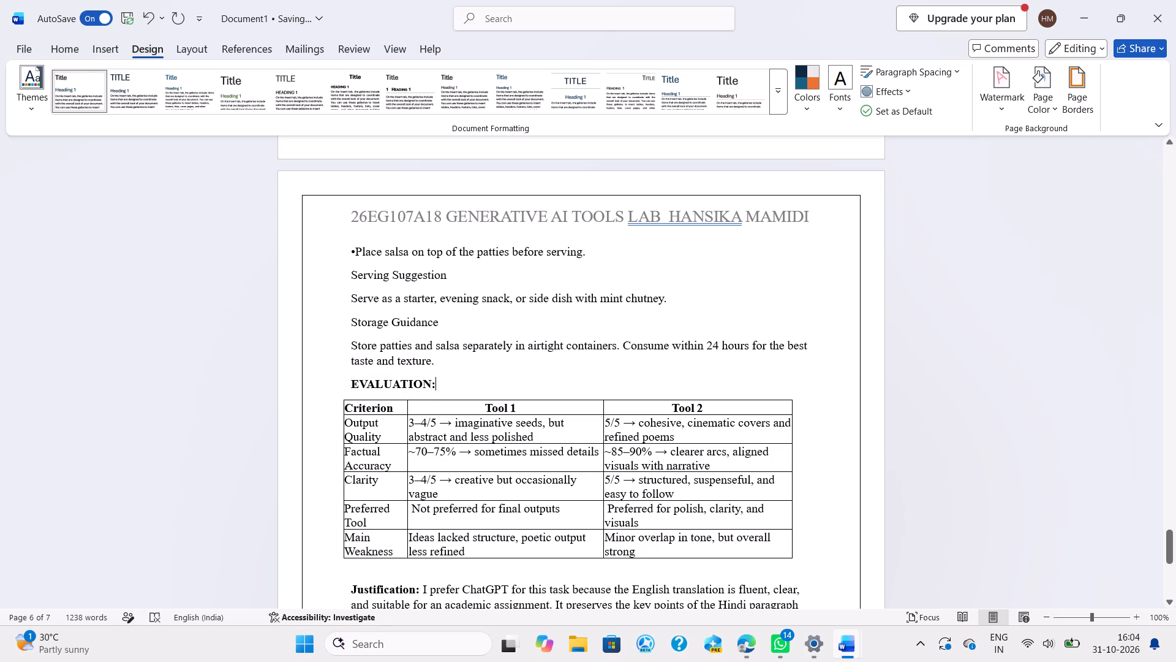
left_click_drag(348, 381, 471, 378)
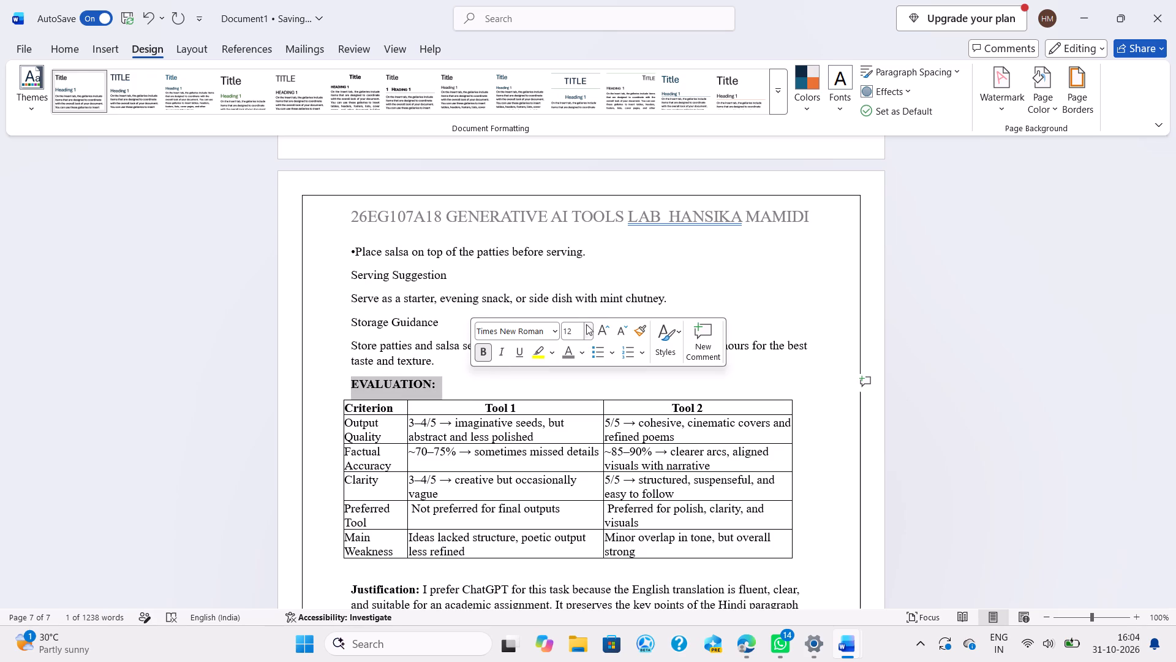
left_click(589, 329)
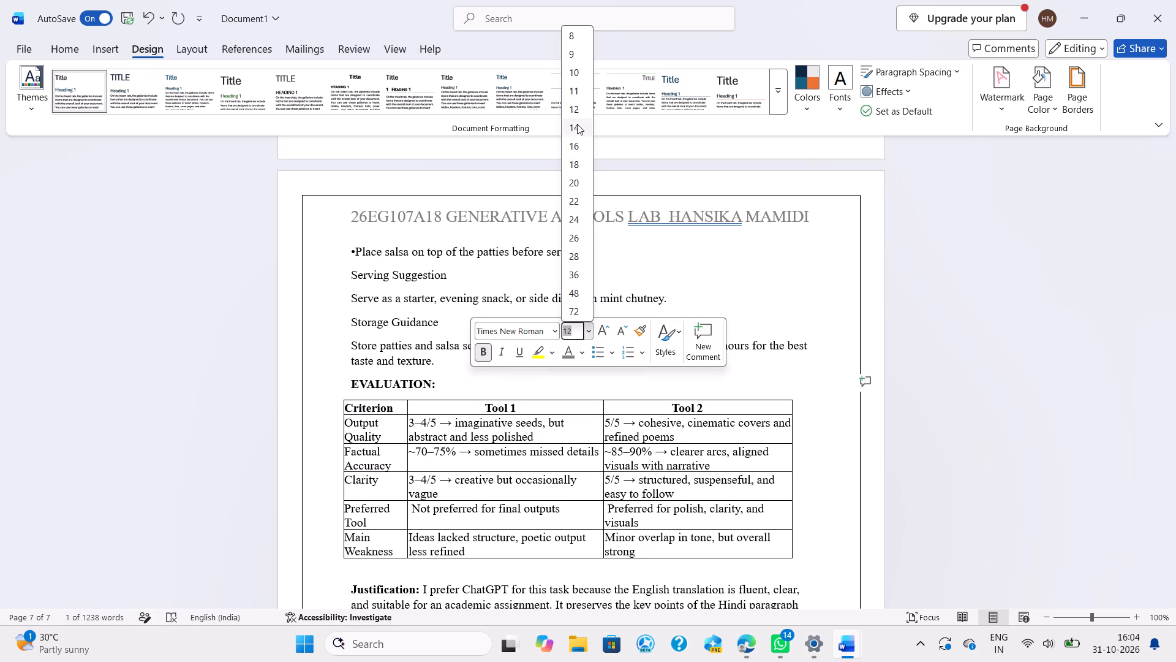
left_click(577, 124)
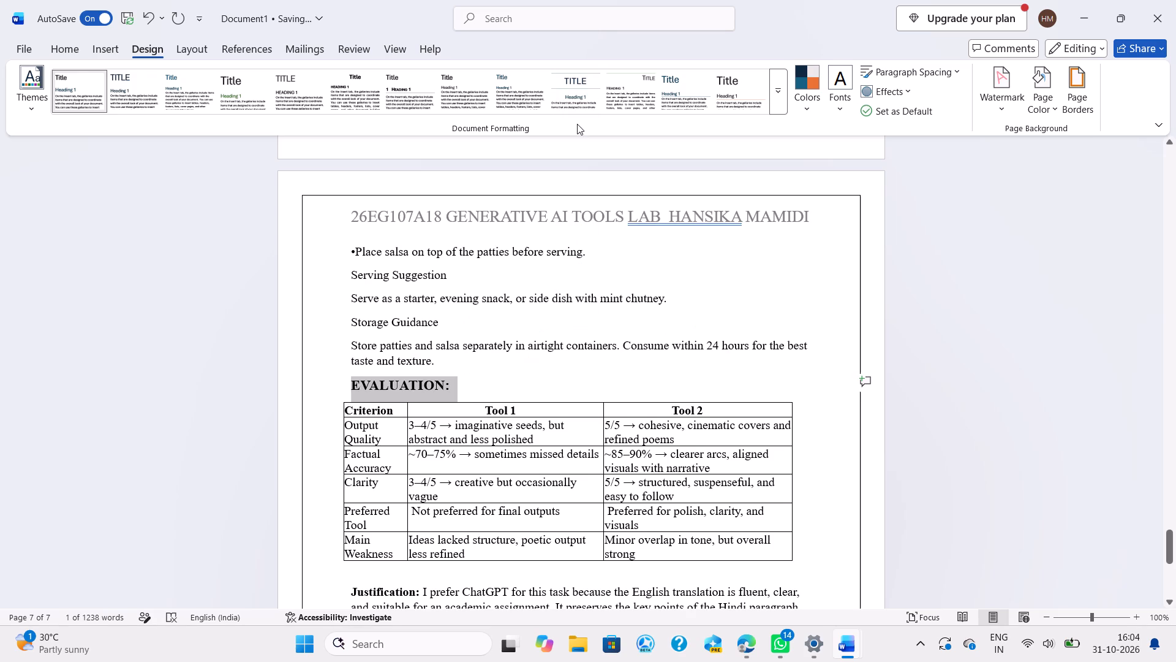
Set the "Justification:" and "Declaration:" labels below the evaluation table on page 7 to 14 pt.
scroll(493, 438, "down", 2)
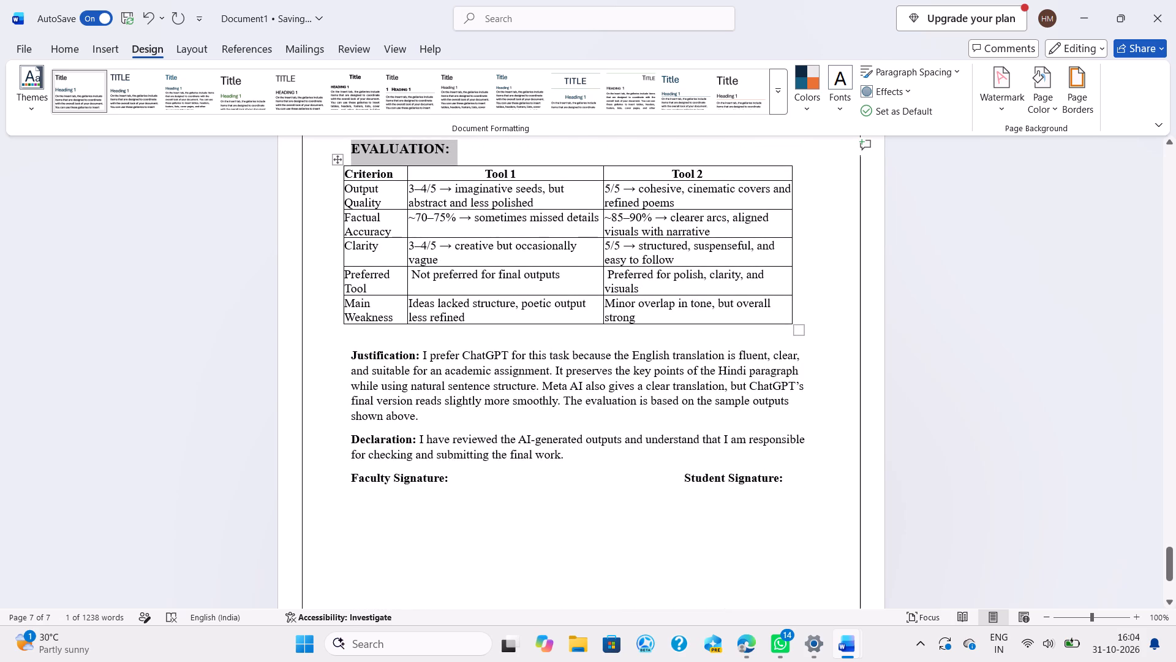
left_click_drag(350, 349, 422, 358)
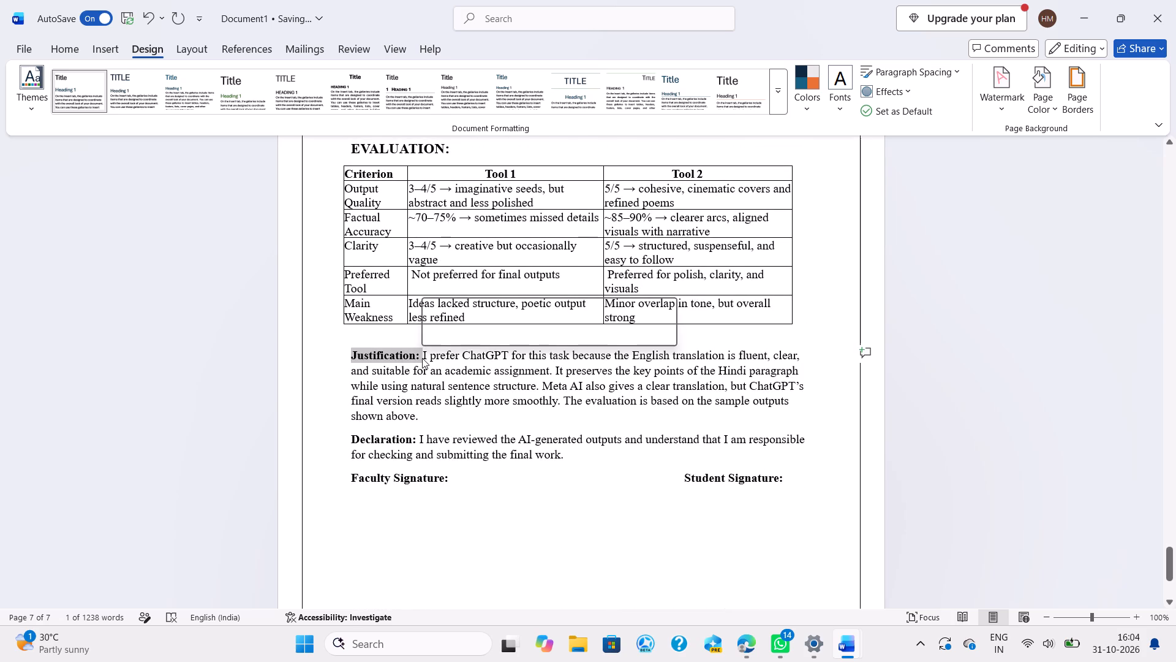
left_click(537, 307)
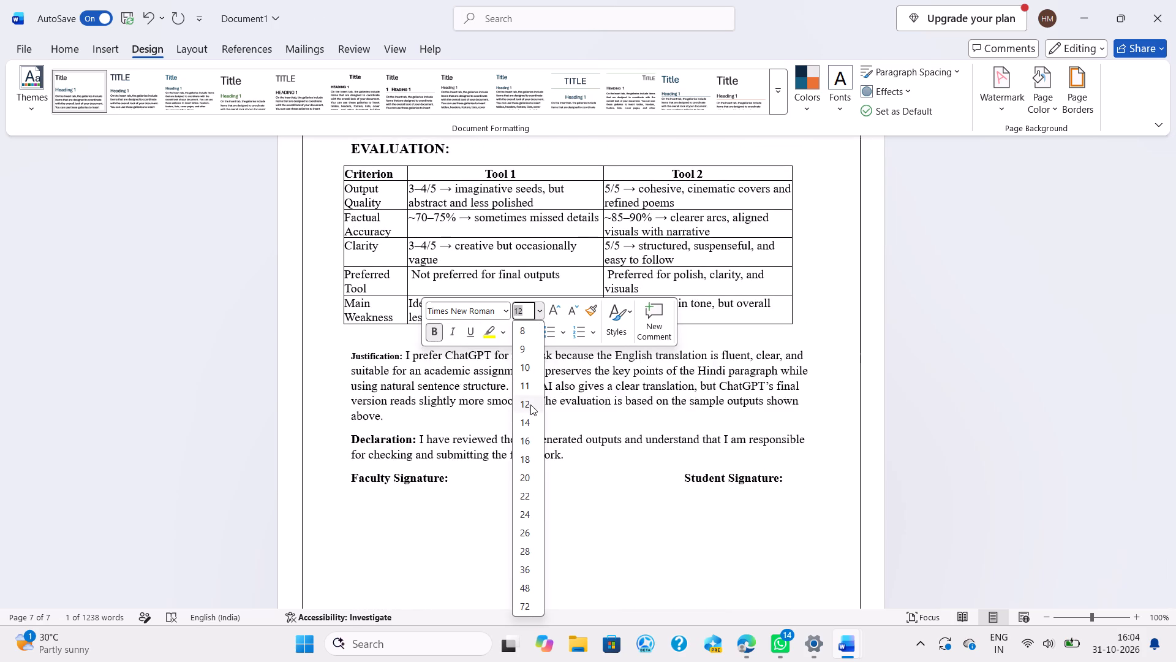
left_click(529, 423)
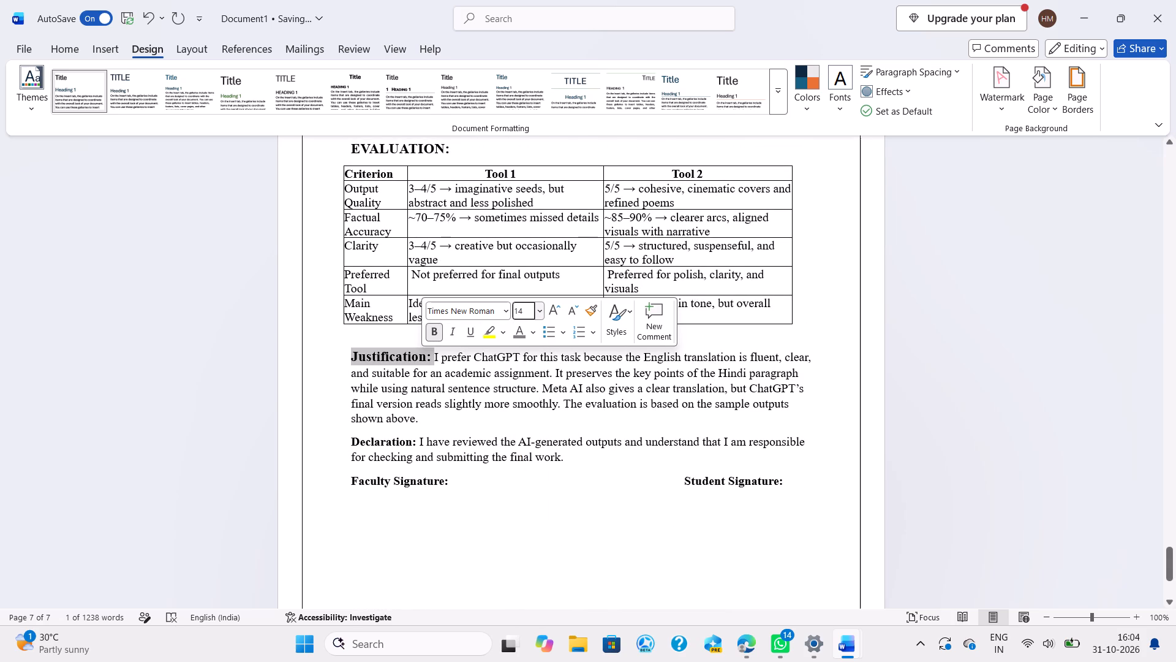
left_click_drag(350, 438, 418, 439)
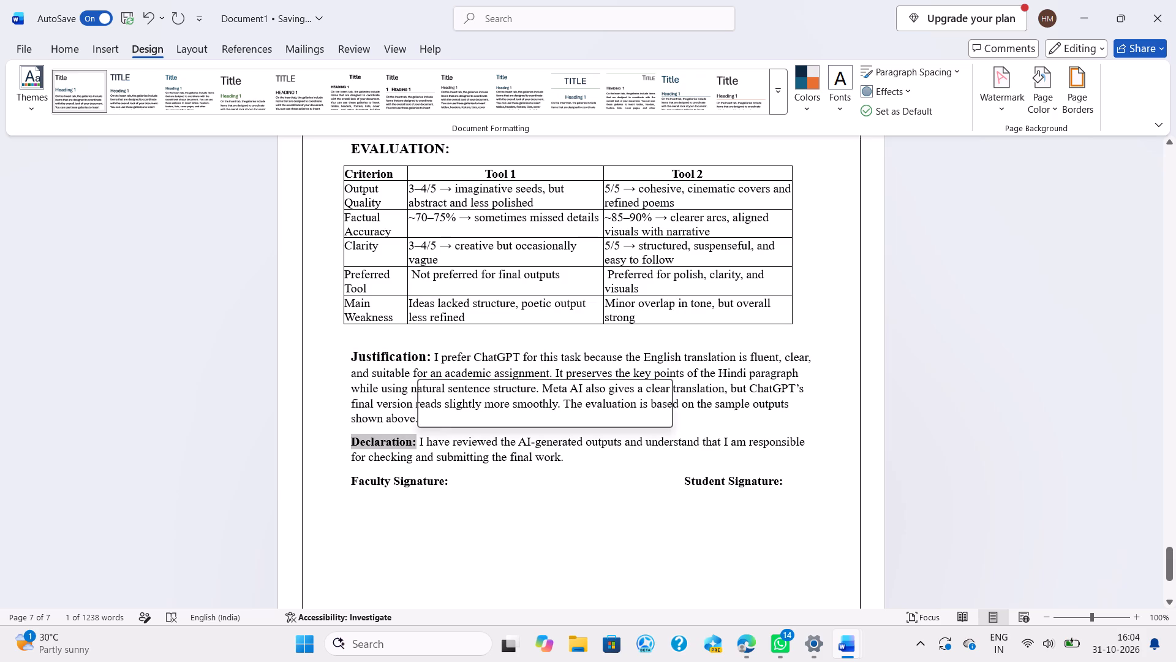
left_click(533, 396)
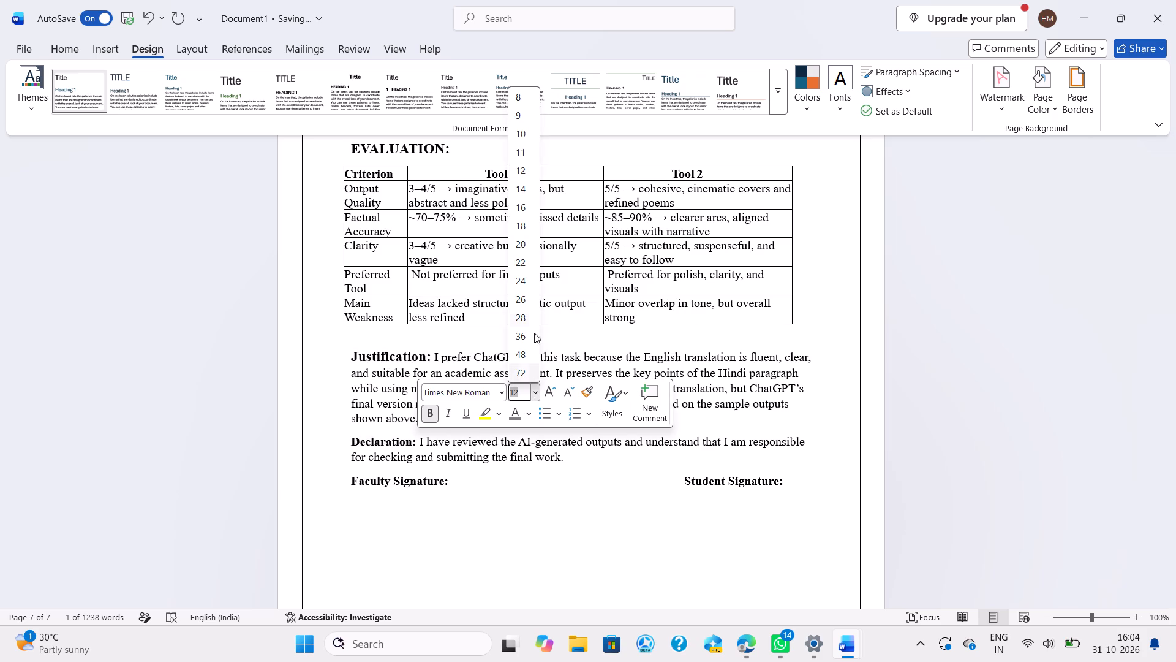
left_click(530, 189)
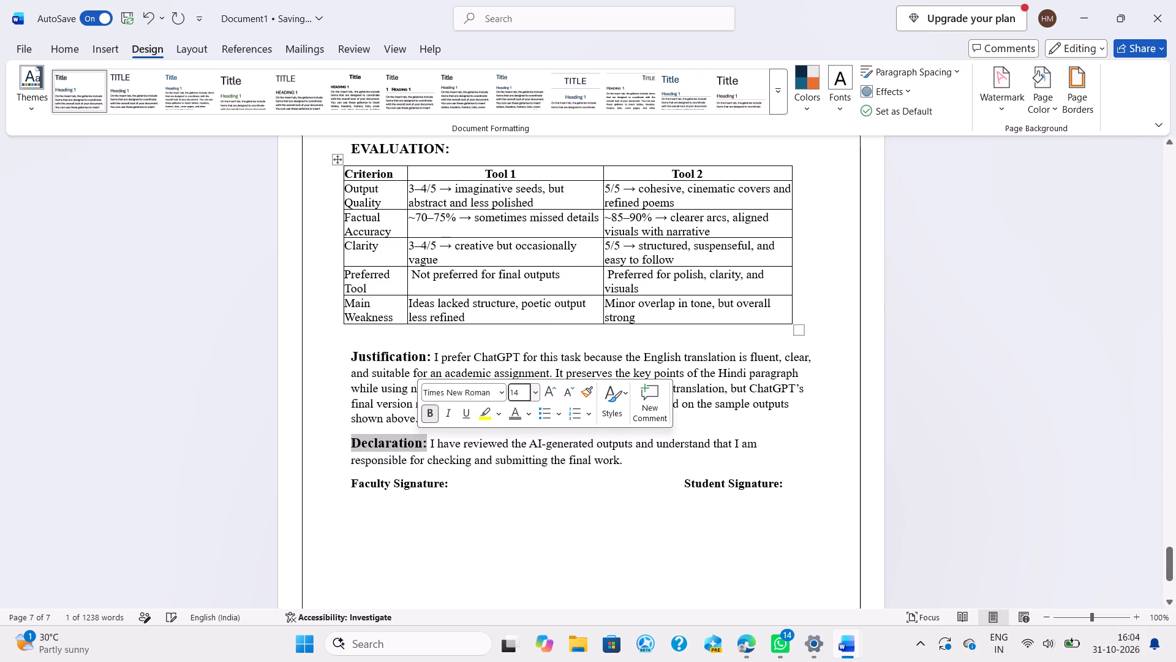
Set the line with the Faculty Signature and Student Signature labels at the end of page 7 to 14 pt.
left_click_drag(350, 483, 695, 457)
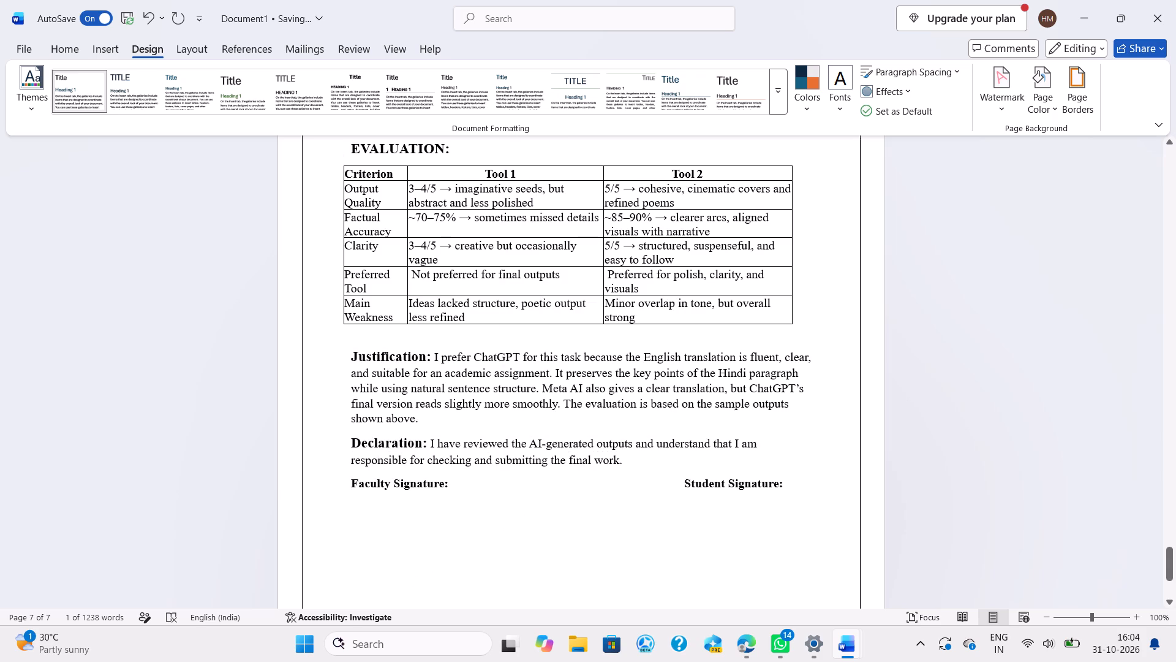
left_click_drag(695, 457, 827, 484)
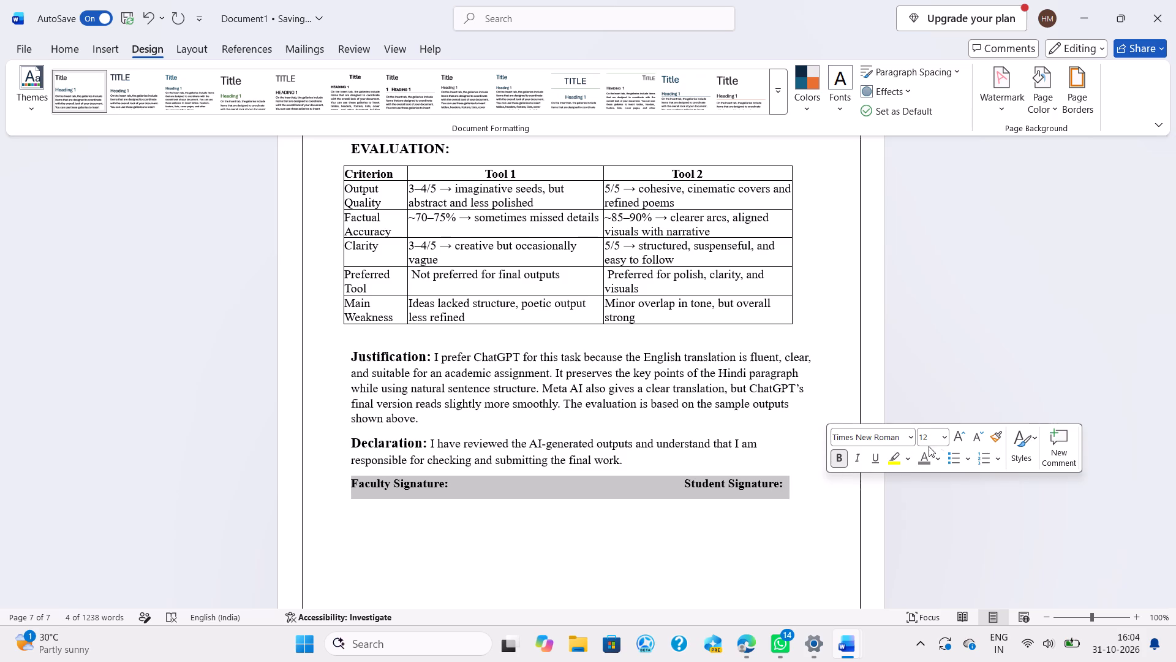
left_click(946, 440)
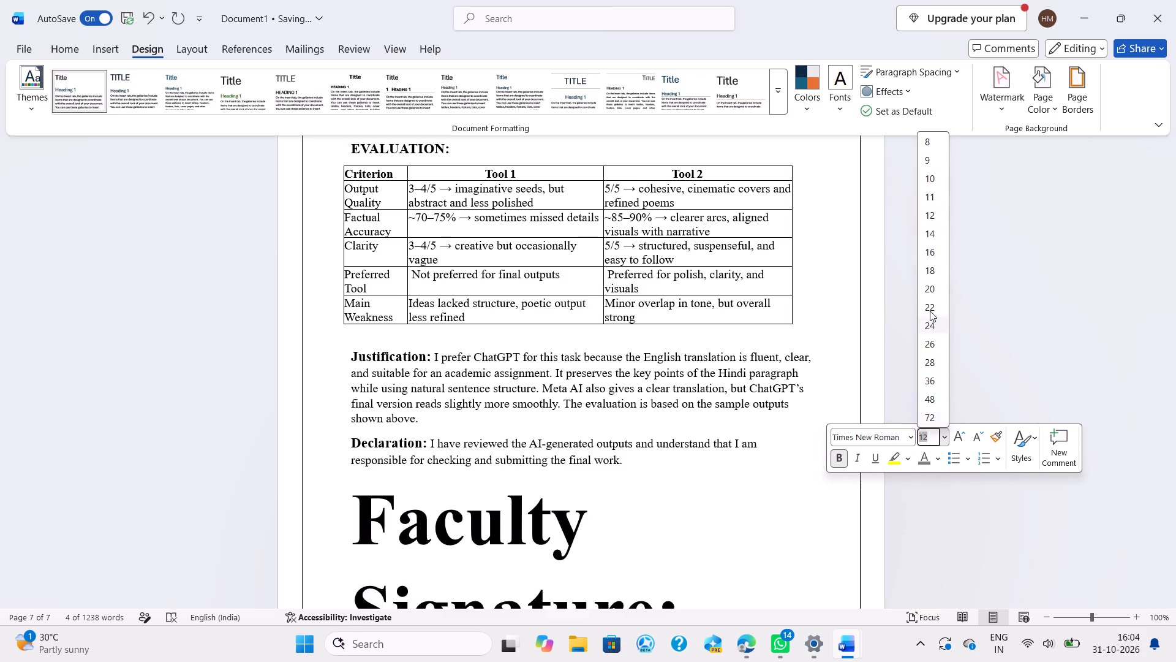
left_click(922, 238)
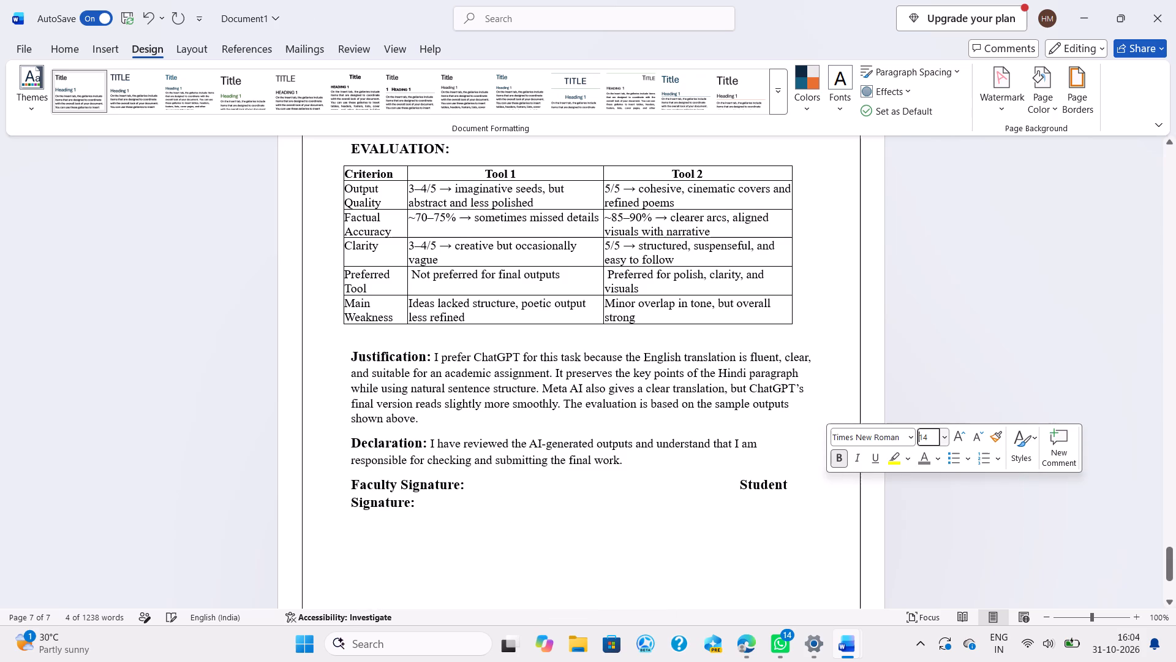
Remove enough spaces between the Faculty Signature and Student Signature labels on page 7 to fit both on one line.
left_click(699, 487)
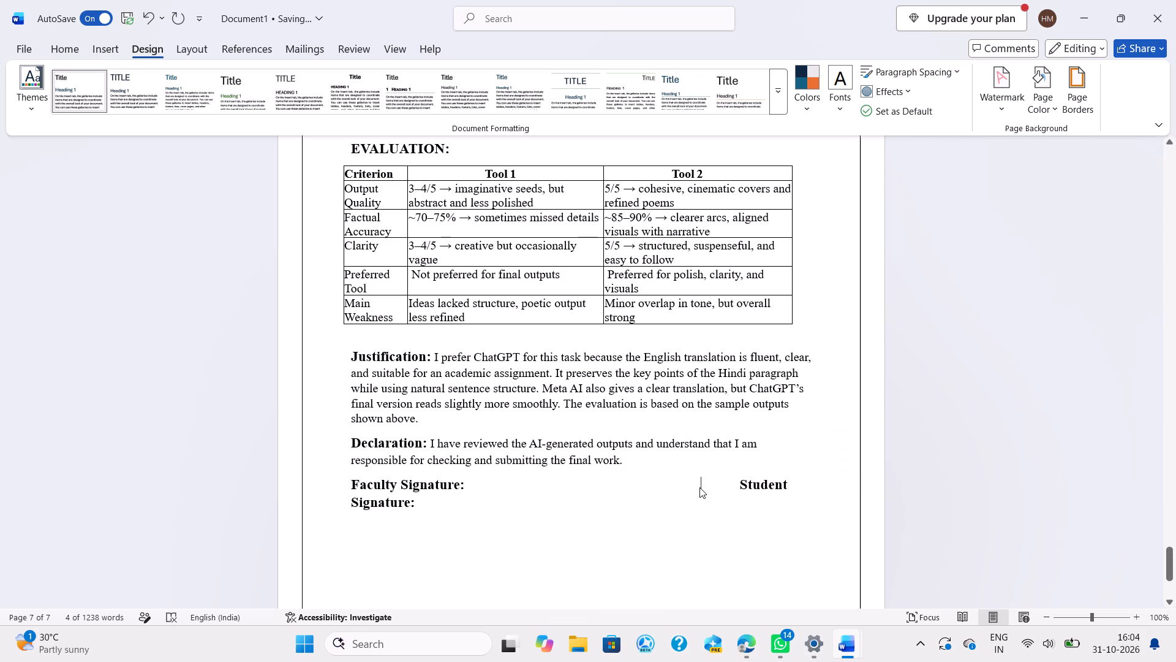
key("BackSpace")
key("BackSpace")
key("BackSpace")
key("BackSpace")
key("BackSpace")
key("BackSpace")
key("BackSpace")
key("BackSpace")
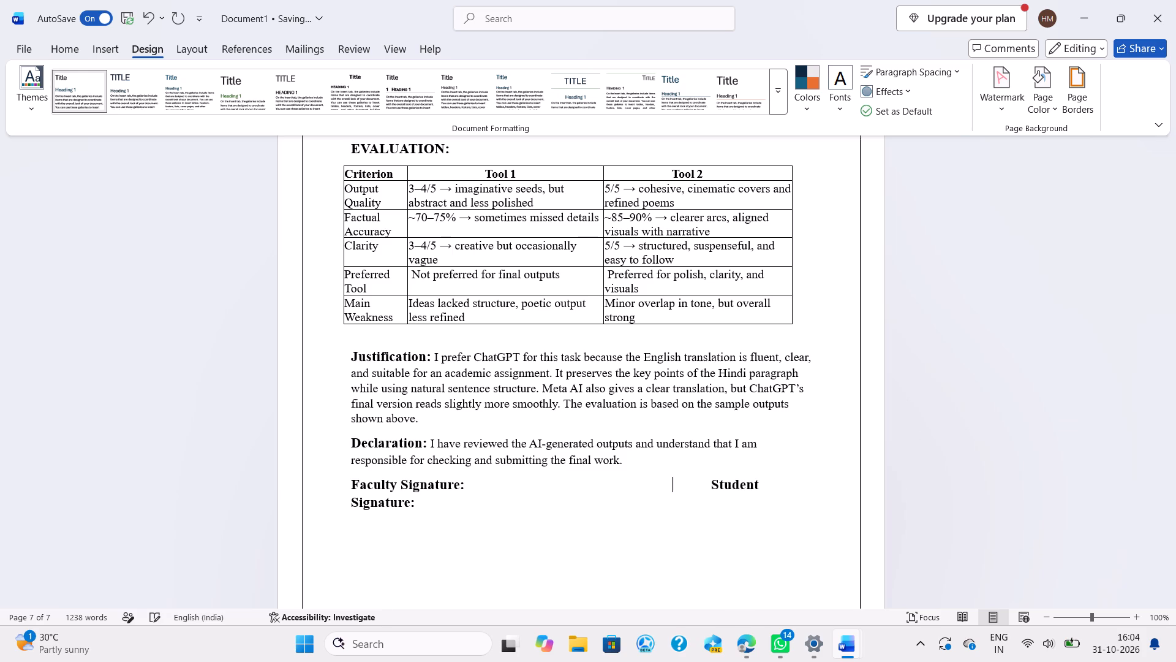
key("BackSpace")
key("BackSpace")
key("BackSpace")
key("BackSpace")
key("BackSpace")
key("BackSpace")
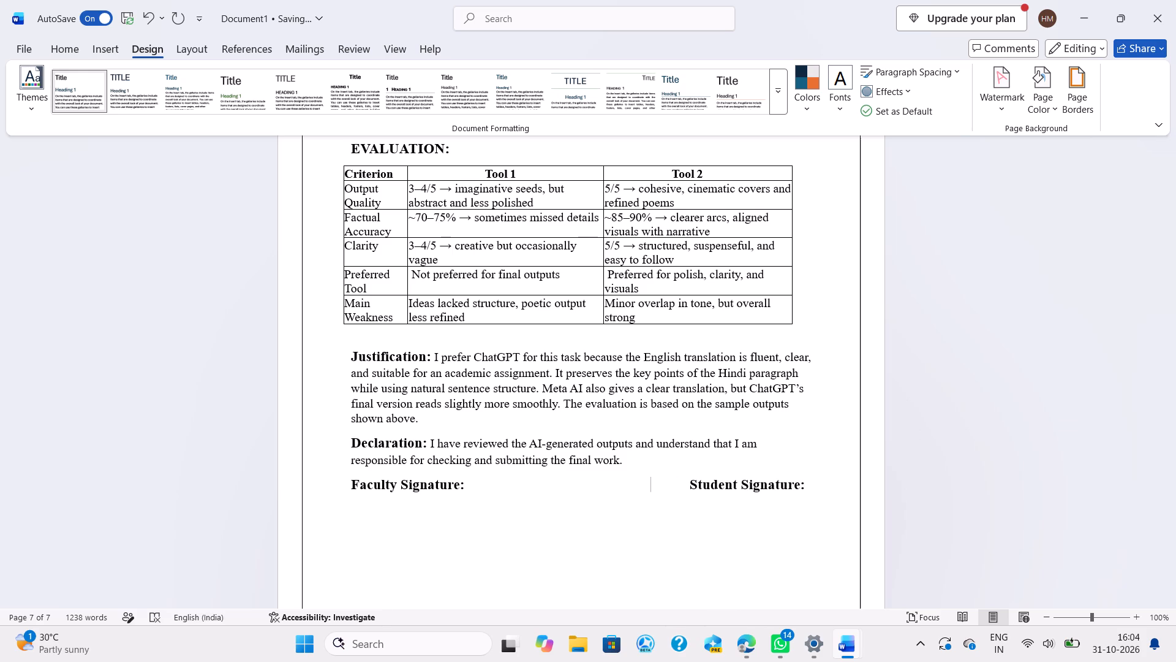